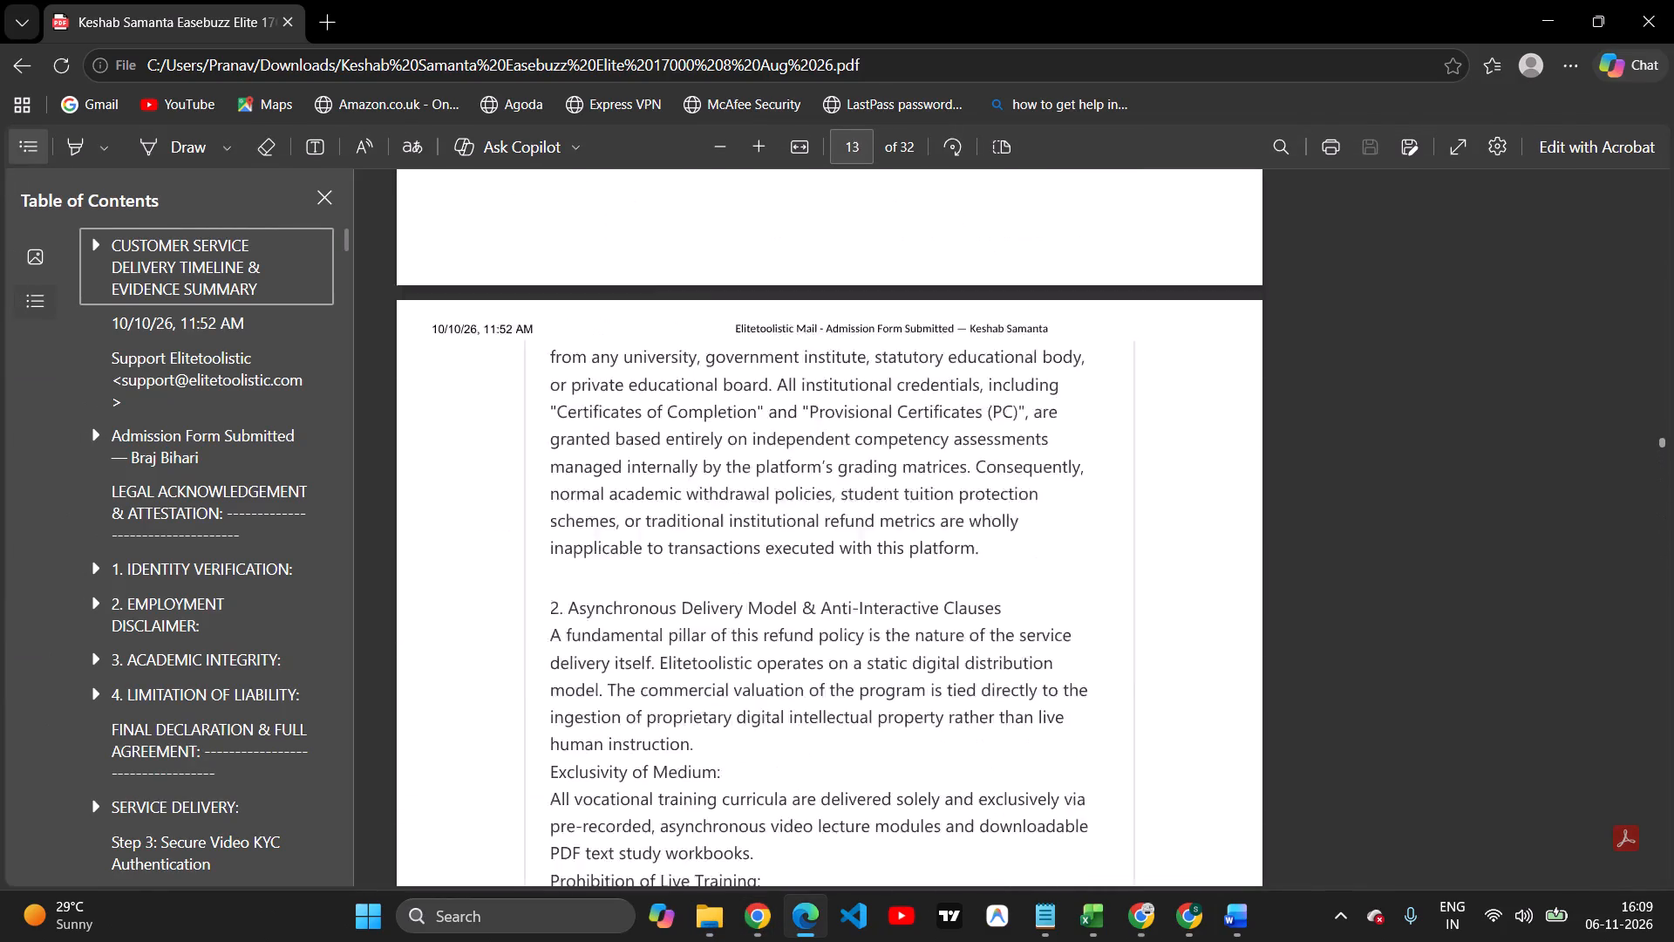
Review the evidence dossier's opening pages, covering the customer transaction details, the service delivery timeline and the Submission Summary text.
{"action": "scroll", "coordinate": [899, 643], "scroll_direction": "up", "scroll_amount": 20}
{"action": "scroll", "coordinate": [899, 643], "scroll_direction": "up", "scroll_amount": 10}
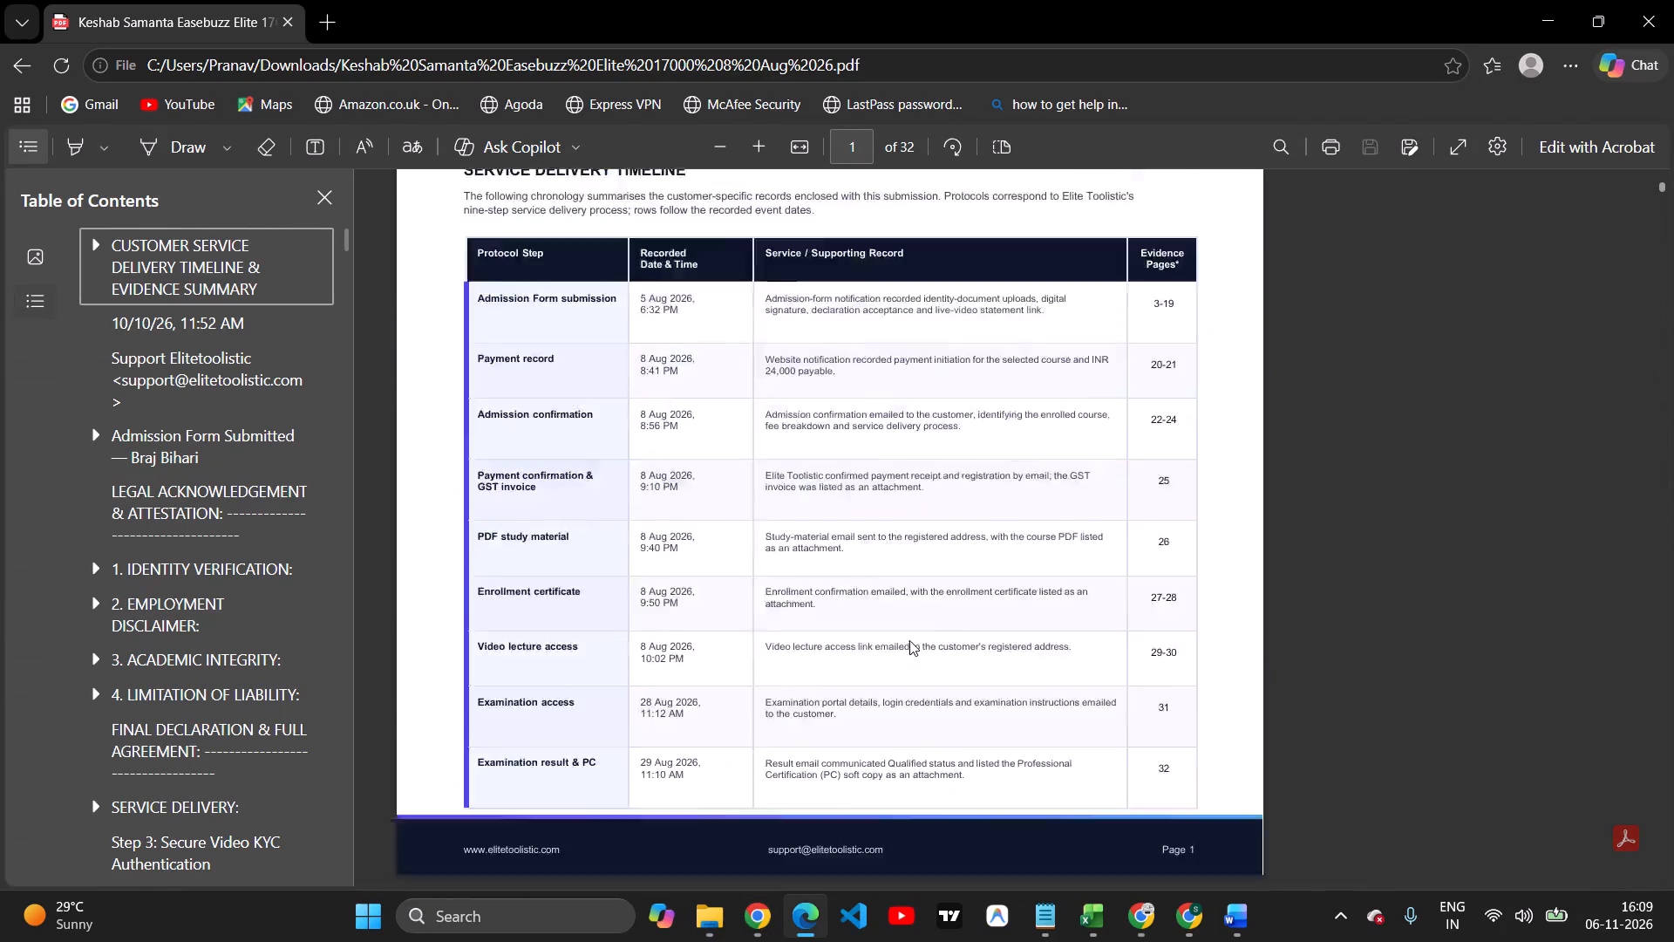
{"action": "scroll", "coordinate": [909, 640], "scroll_direction": "up", "scroll_amount": 3}
{"action": "scroll", "coordinate": [872, 646], "scroll_direction": "down", "scroll_amount": 1}
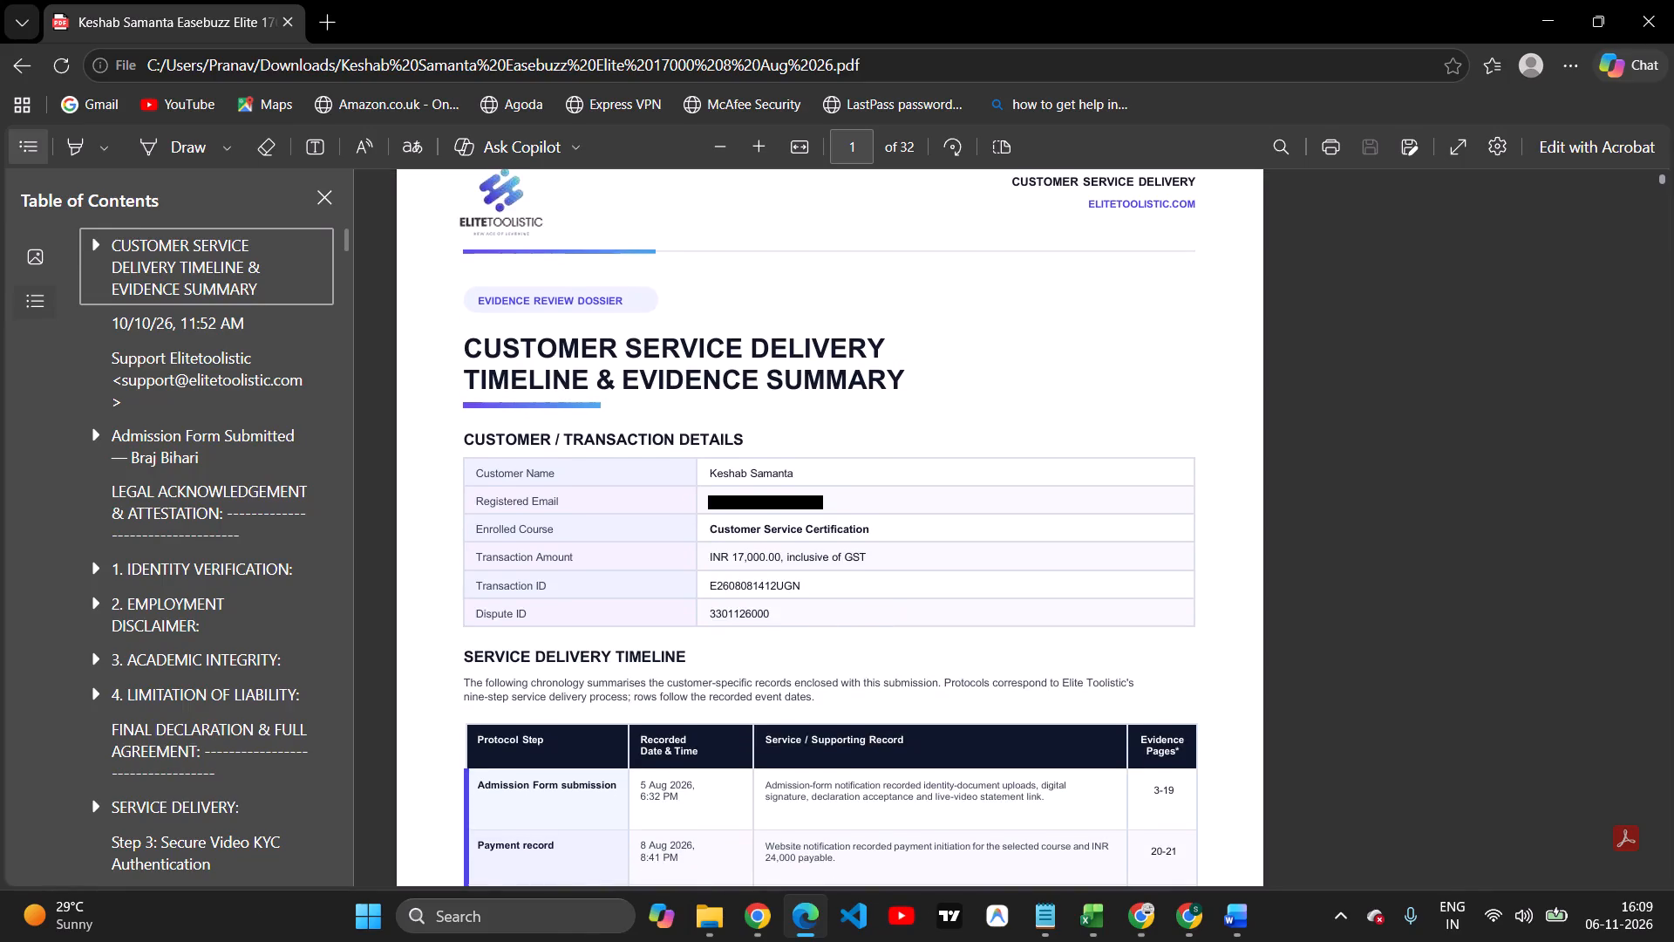
{"action": "scroll", "coordinate": [753, 569], "scroll_direction": "down", "scroll_amount": 1}
{"action": "scroll", "coordinate": [838, 624], "scroll_direction": "down", "scroll_amount": 6}
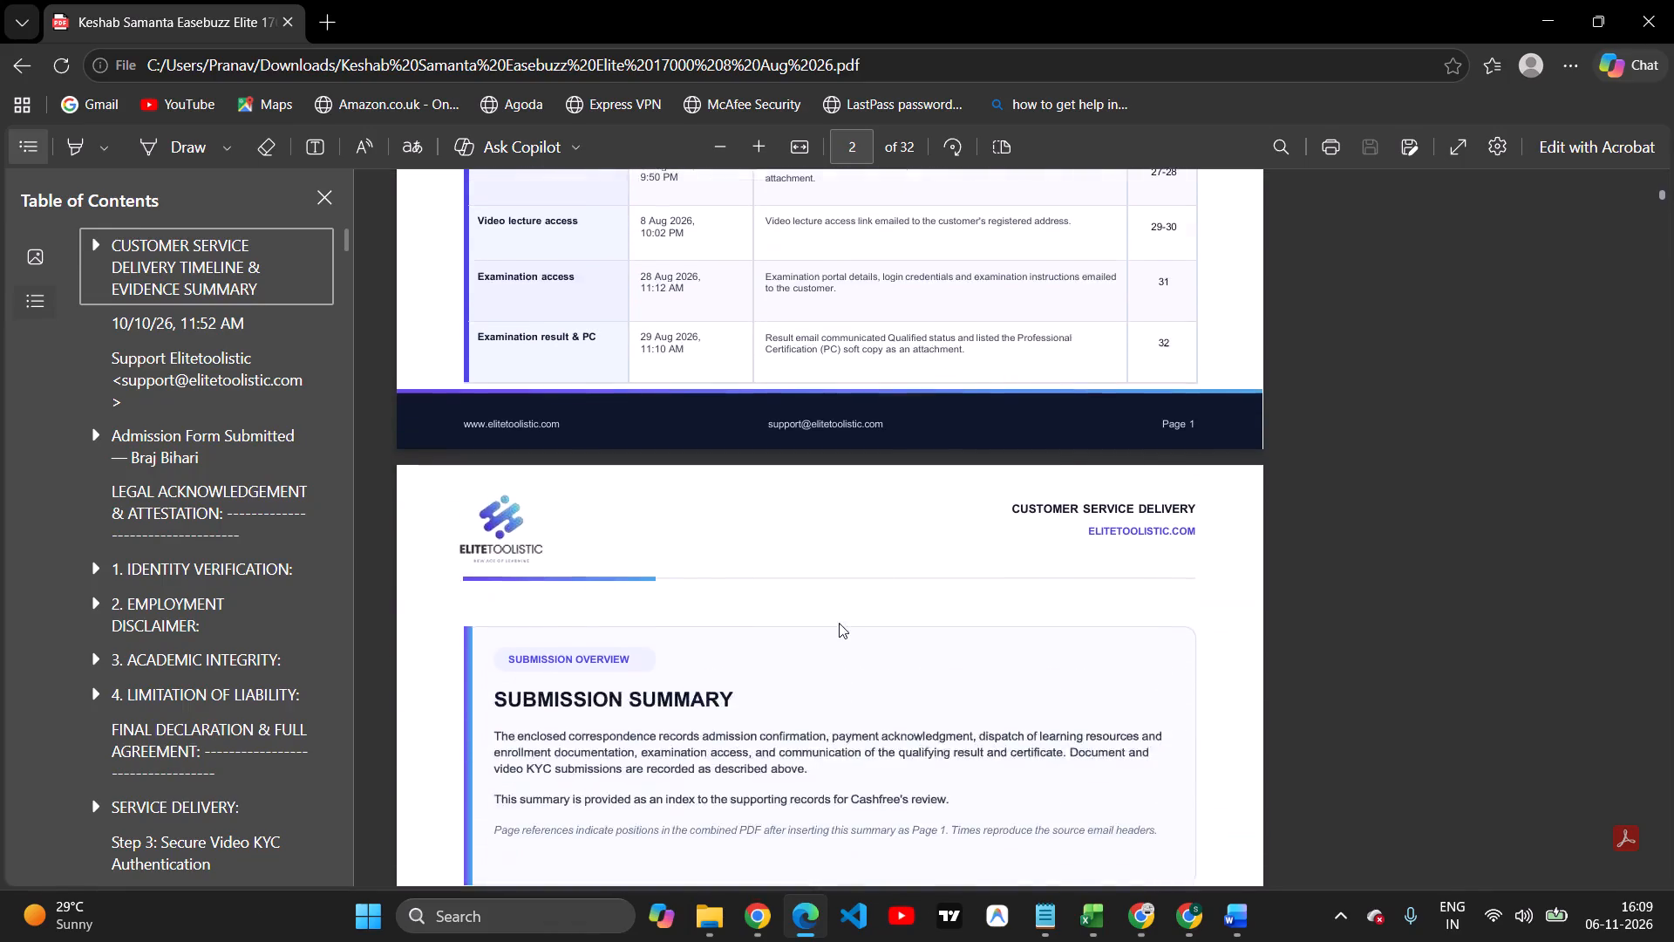
{"action": "scroll", "coordinate": [839, 623], "scroll_direction": "down", "scroll_amount": 1}
{"action": "left_click_drag", "start_coordinate": [709, 577], "coordinate": [776, 572]}
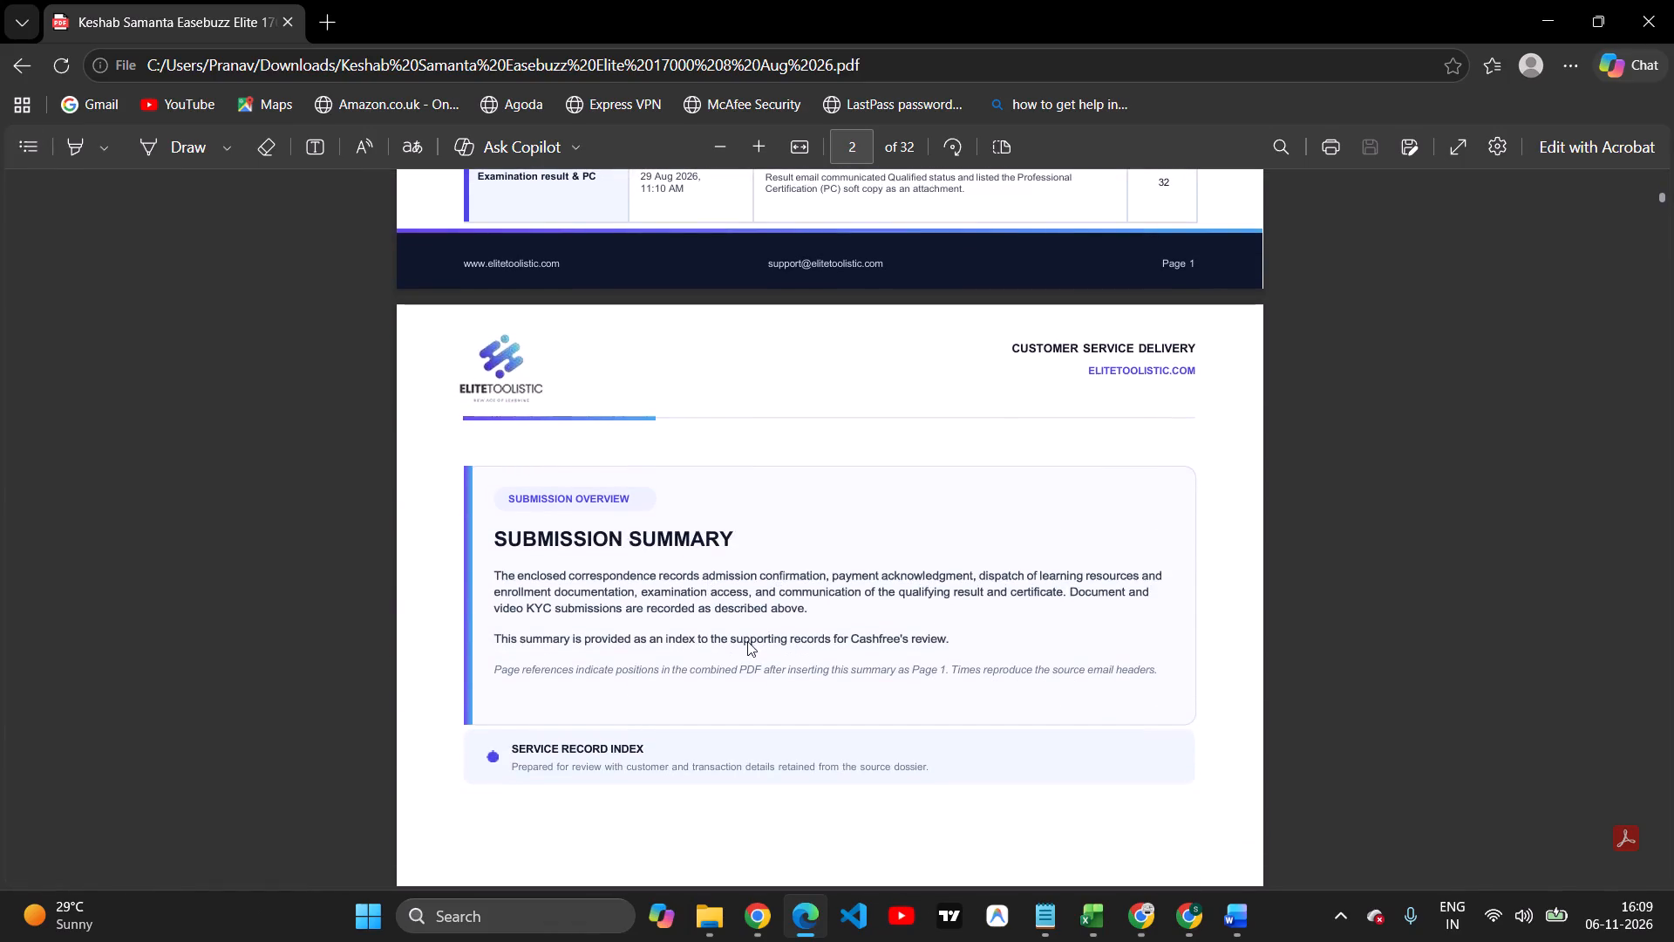
{"action": "left_click_drag", "start_coordinate": [747, 642], "coordinate": [881, 642]}
{"action": "left_click_drag", "start_coordinate": [913, 636], "coordinate": [926, 636]}
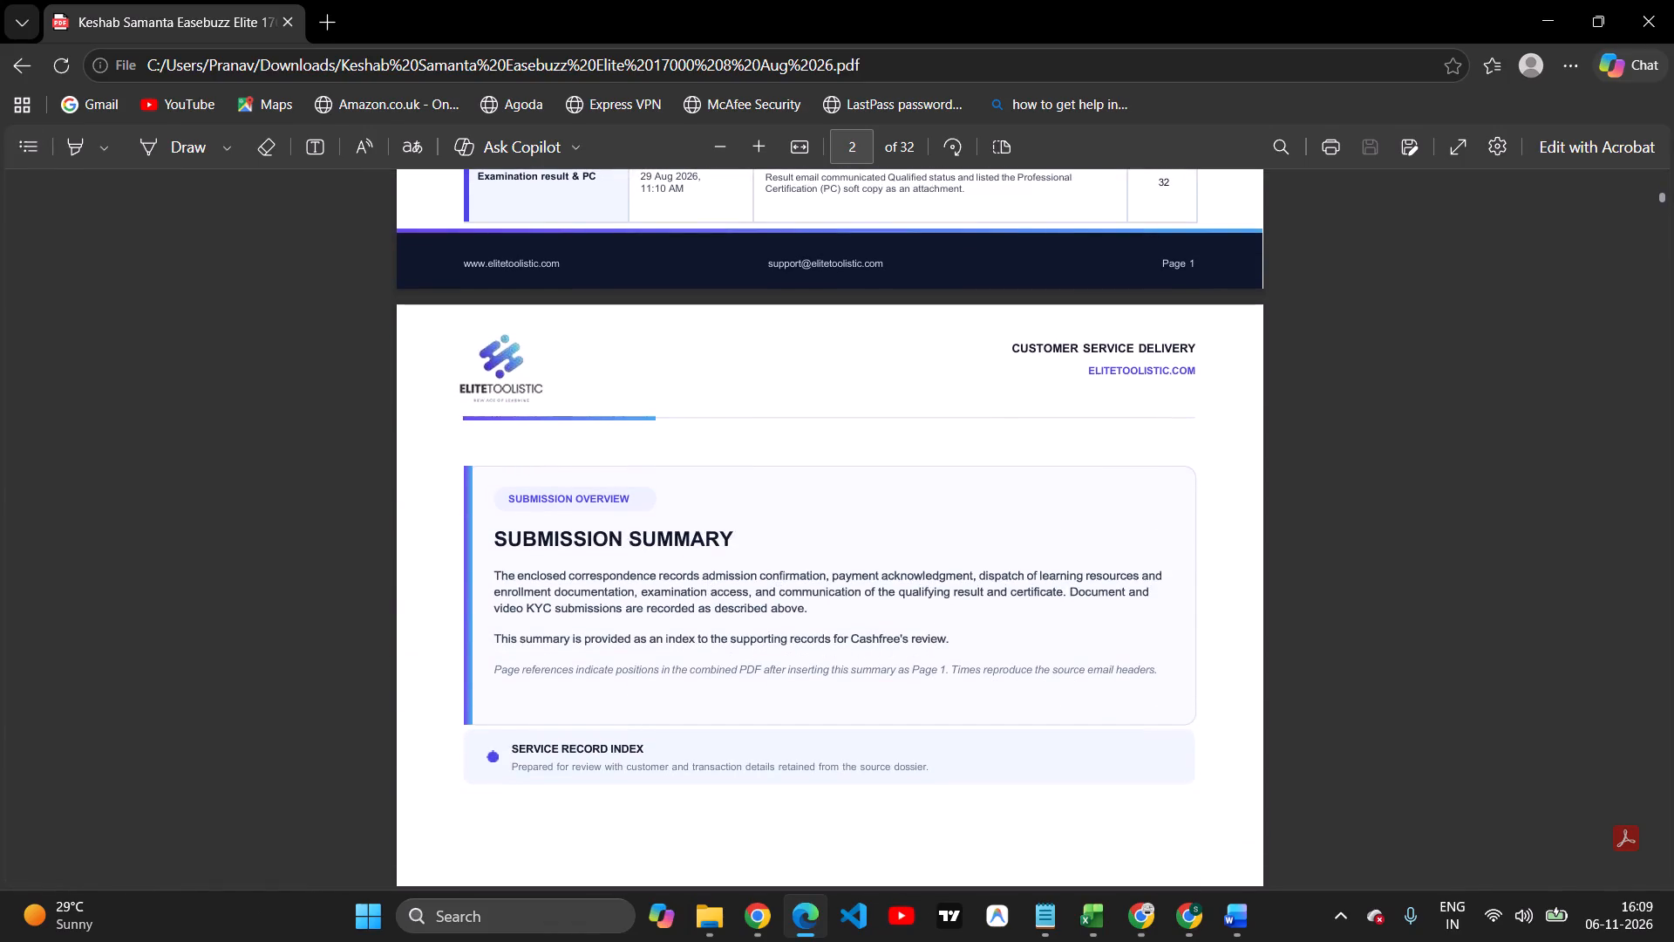
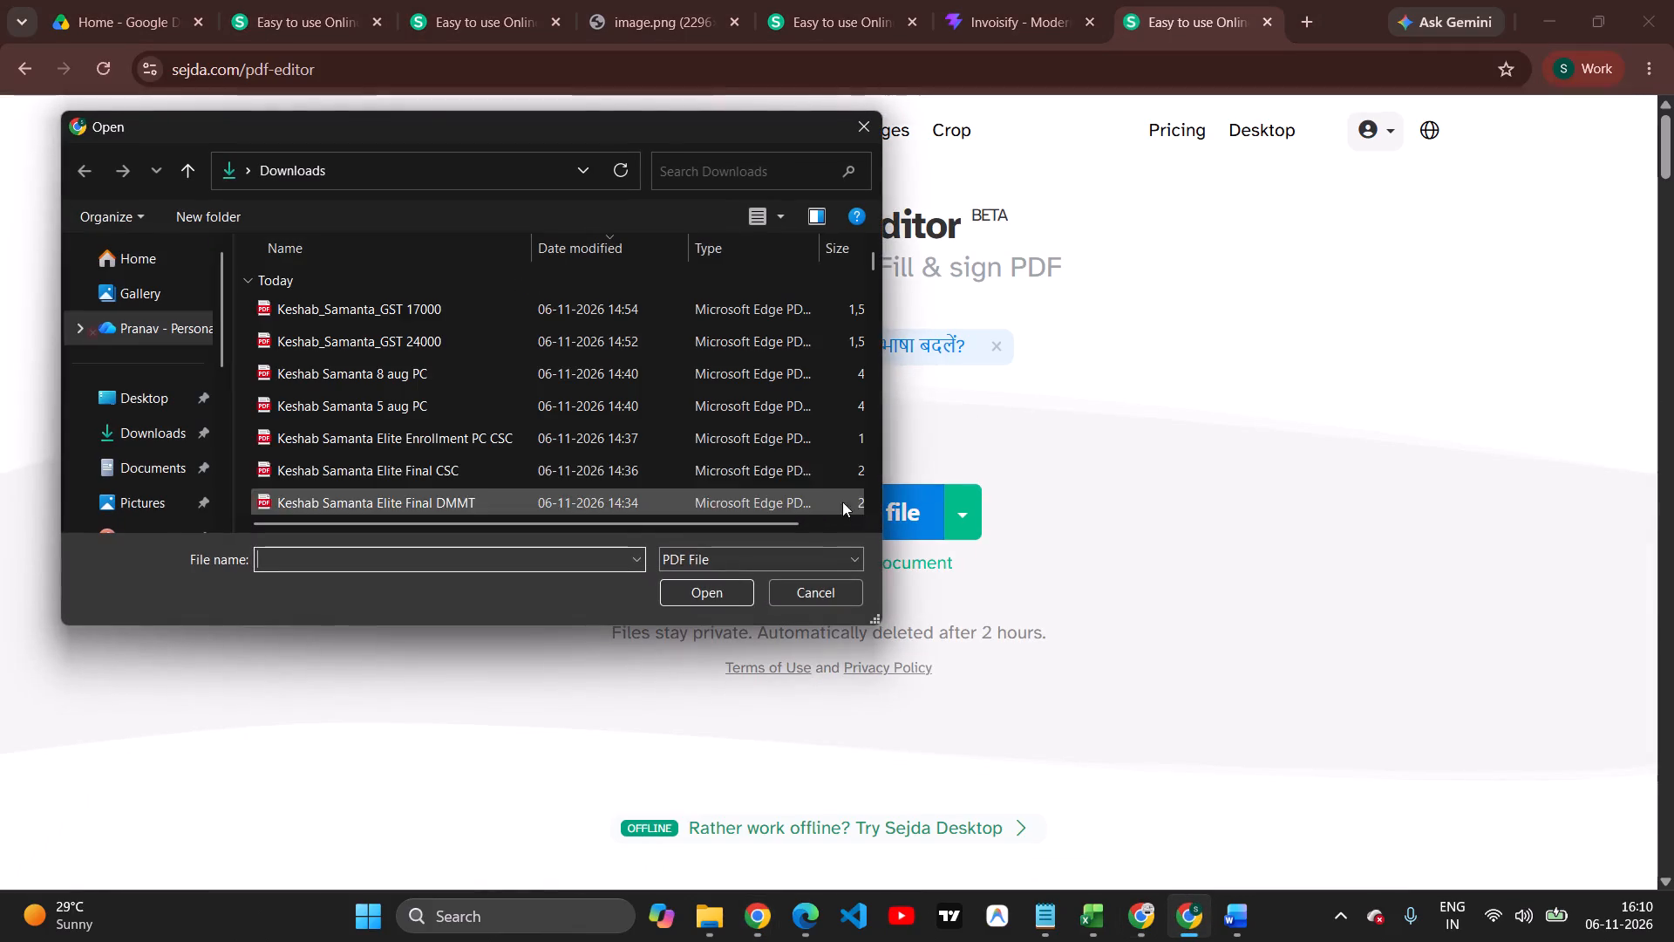
Look through the PDFs in the Downloads folder for the Easebuzz Elite evidence files, then dismiss the file selection.
{"action": "scroll", "coordinate": [549, 457], "scroll_direction": "down", "scroll_amount": 2}
{"action": "scroll", "coordinate": [549, 457], "scroll_direction": "up", "scroll_amount": 2}
{"action": "scroll", "coordinate": [549, 457], "scroll_direction": "down", "scroll_amount": 6}
{"action": "scroll", "coordinate": [549, 457], "scroll_direction": "up", "scroll_amount": 1}
{"action": "scroll", "coordinate": [549, 457], "scroll_direction": "down", "scroll_amount": 2}
{"action": "scroll", "coordinate": [549, 457], "scroll_direction": "up", "scroll_amount": 2}
{"action": "scroll", "coordinate": [549, 457], "scroll_direction": "down", "scroll_amount": 3}
{"action": "scroll", "coordinate": [549, 457], "scroll_direction": "up", "scroll_amount": 1}
{"action": "scroll", "coordinate": [549, 457], "scroll_direction": "down", "scroll_amount": 4}
{"action": "scroll", "coordinate": [549, 457], "scroll_direction": "up", "scroll_amount": 2}
{"action": "scroll", "coordinate": [549, 457], "scroll_direction": "down", "scroll_amount": 1}
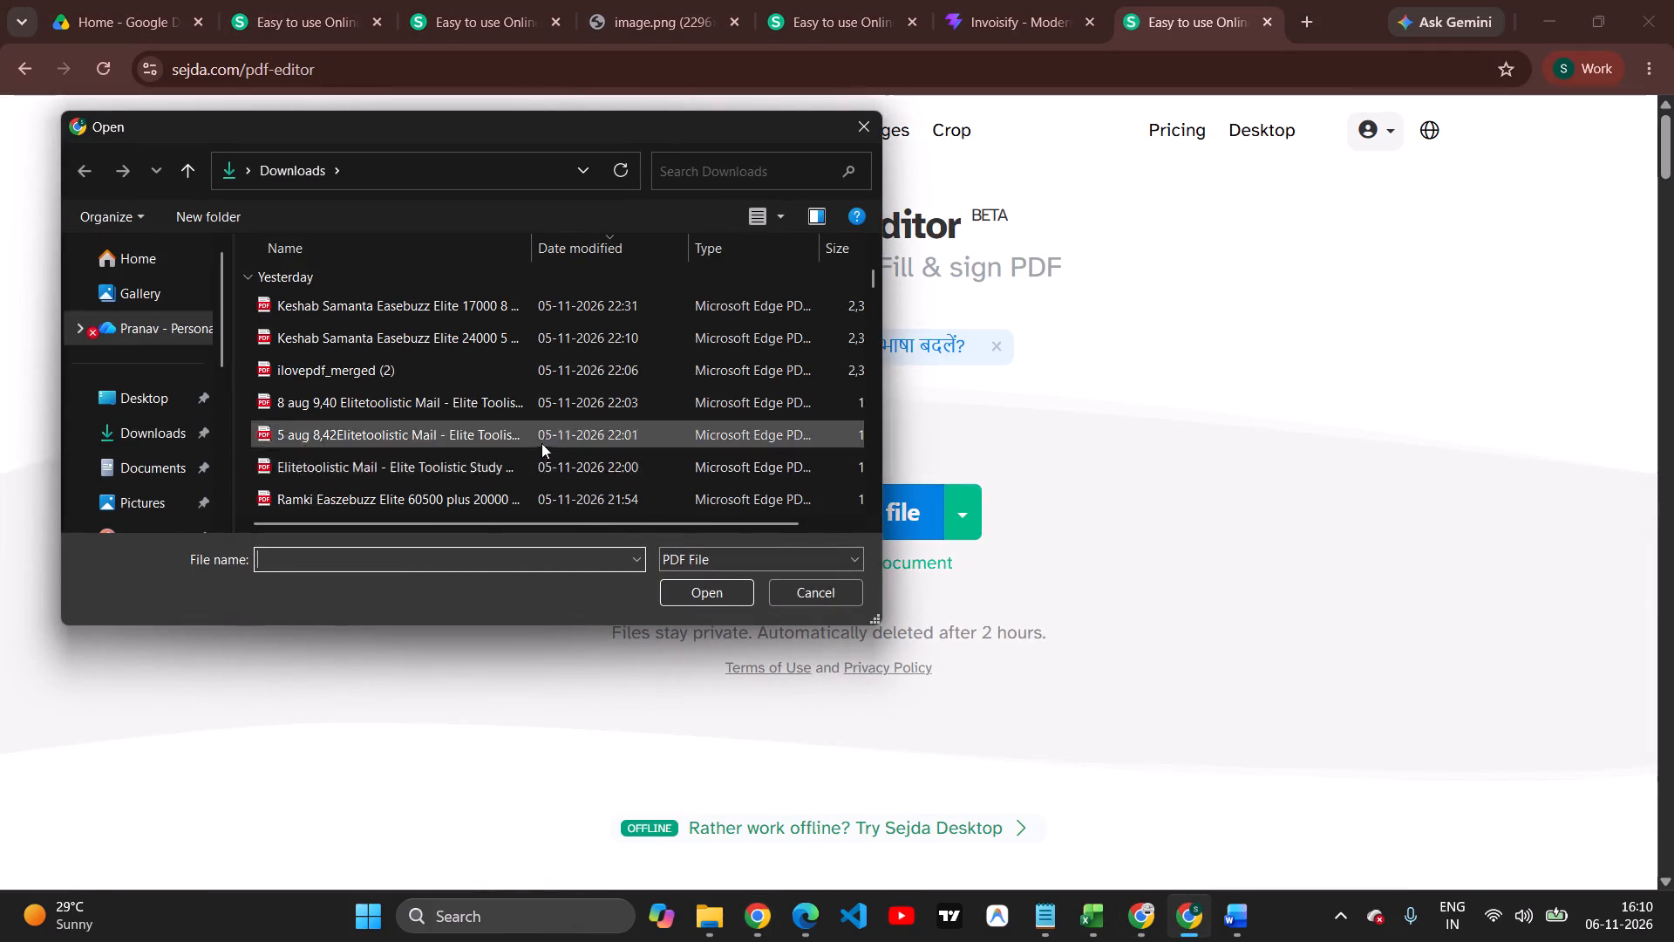
{"action": "scroll", "coordinate": [531, 422], "scroll_direction": "up", "scroll_amount": 6}
{"action": "scroll", "coordinate": [531, 422], "scroll_direction": "down", "scroll_amount": 4}
{"action": "scroll", "coordinate": [531, 422], "scroll_direction": "up", "scroll_amount": 2}
{"action": "scroll", "coordinate": [531, 422], "scroll_direction": "down", "scroll_amount": 5}
{"action": "scroll", "coordinate": [531, 422], "scroll_direction": "up", "scroll_amount": 1}
{"action": "scroll", "coordinate": [531, 422], "scroll_direction": "down", "scroll_amount": 4}
{"action": "scroll", "coordinate": [531, 422], "scroll_direction": "up", "scroll_amount": 4}
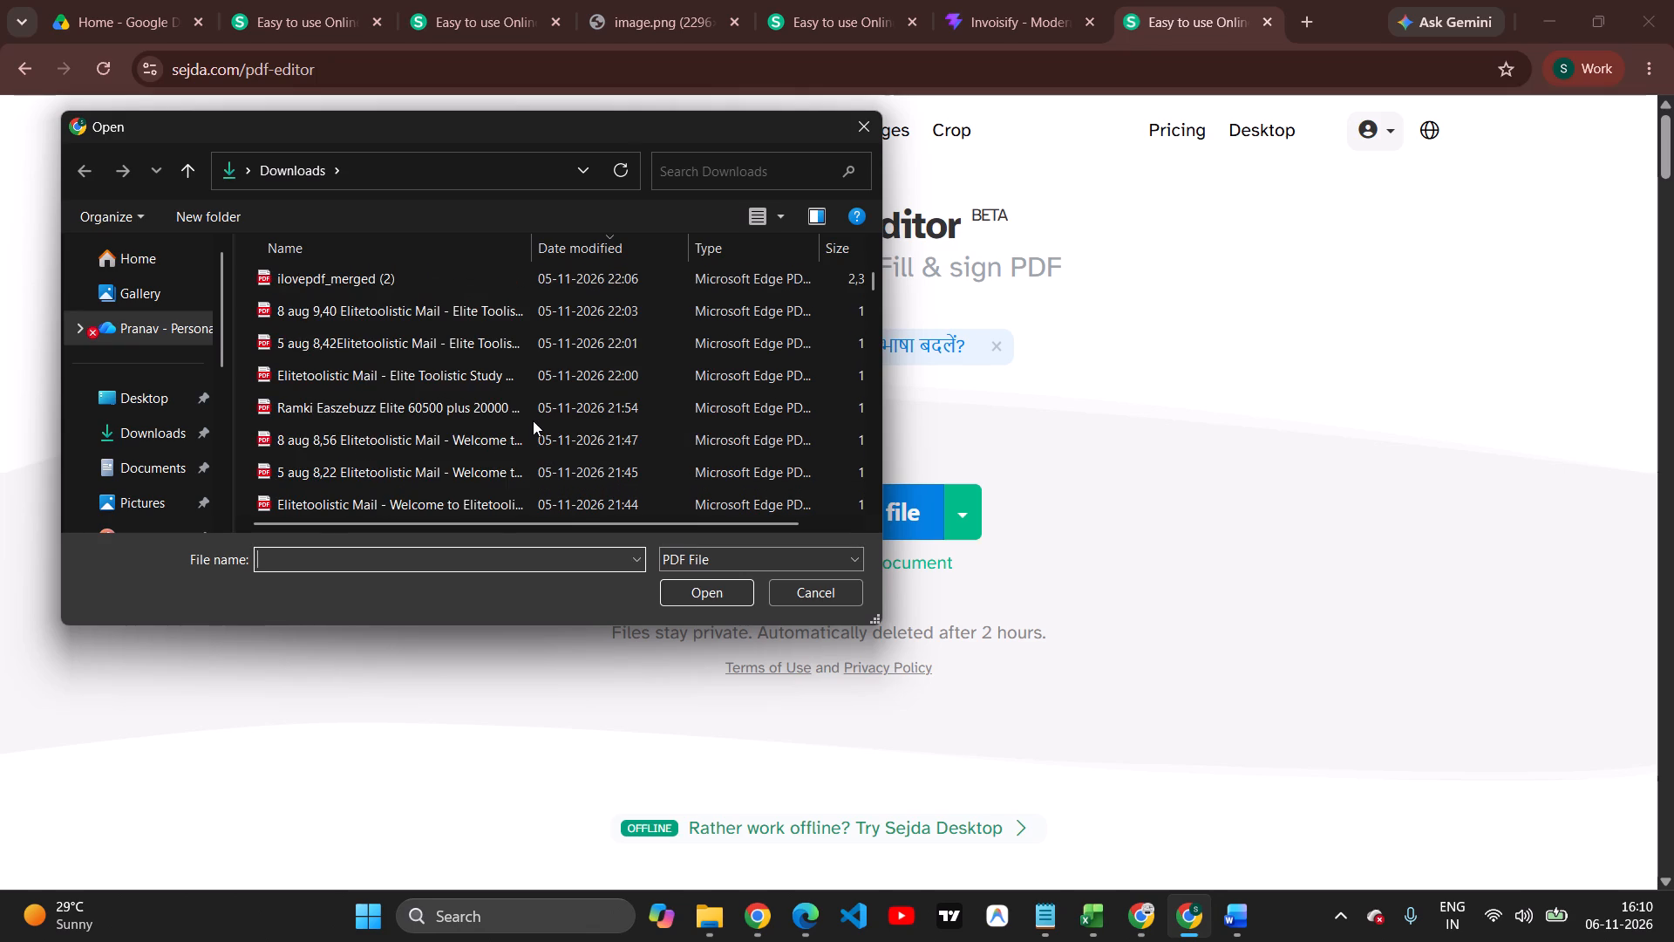
{"action": "scroll", "coordinate": [533, 420], "scroll_direction": "up", "scroll_amount": 4}
{"action": "scroll", "coordinate": [533, 420], "scroll_direction": "down", "scroll_amount": 2}
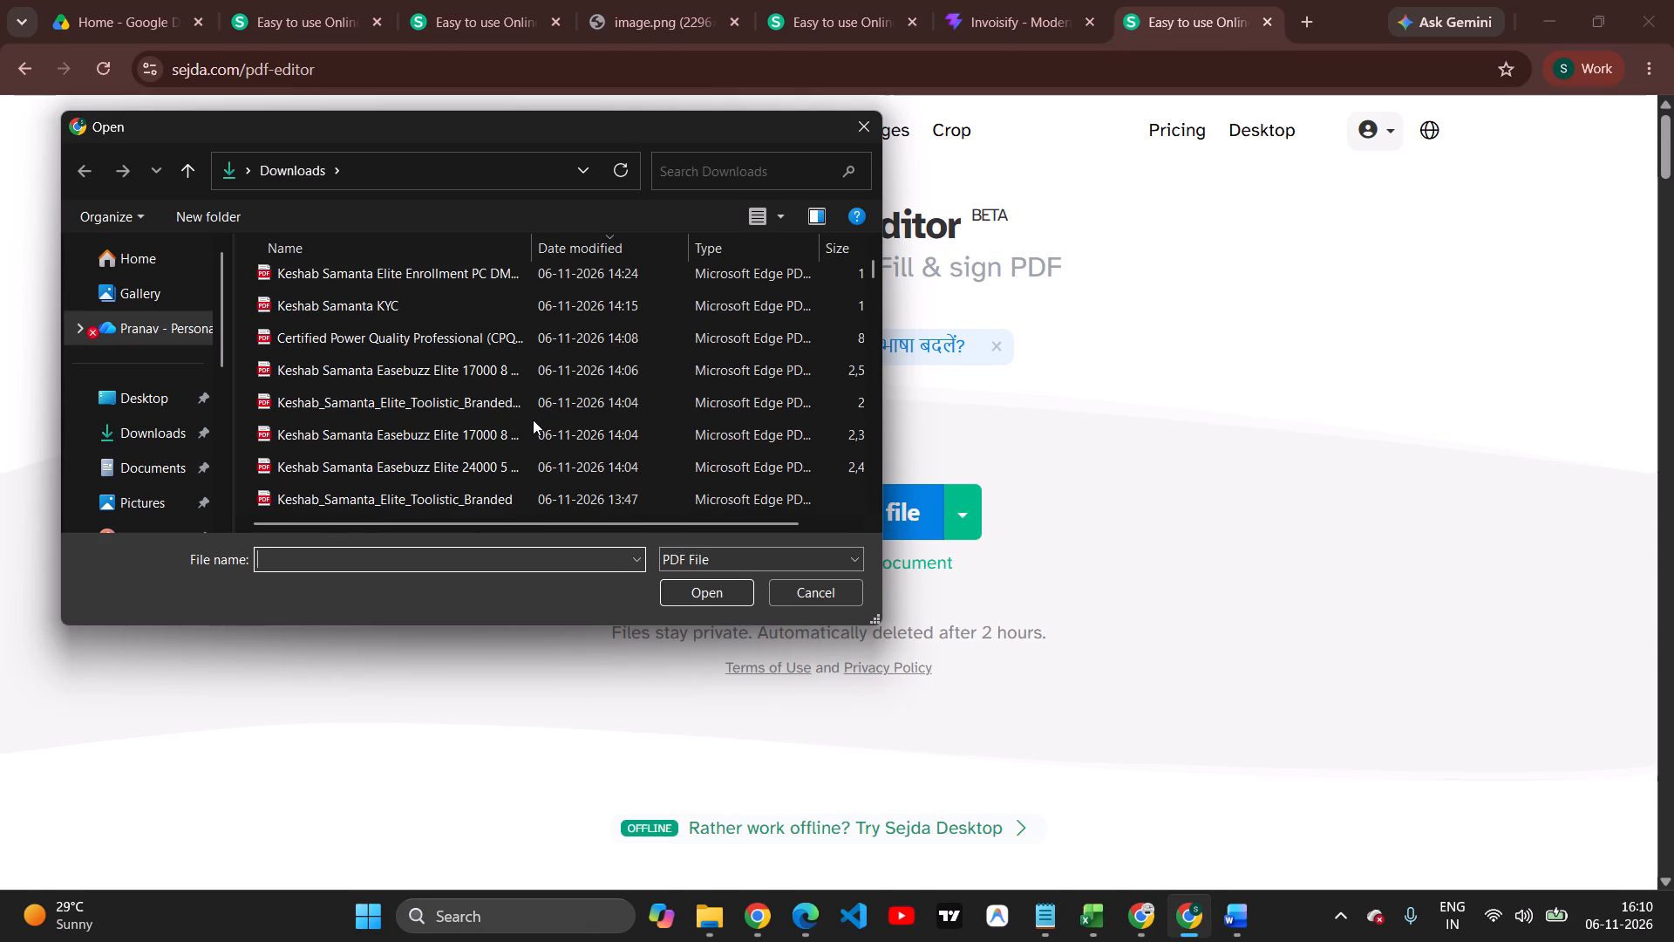
{"action": "scroll", "coordinate": [537, 419], "scroll_direction": "up", "scroll_amount": 1}
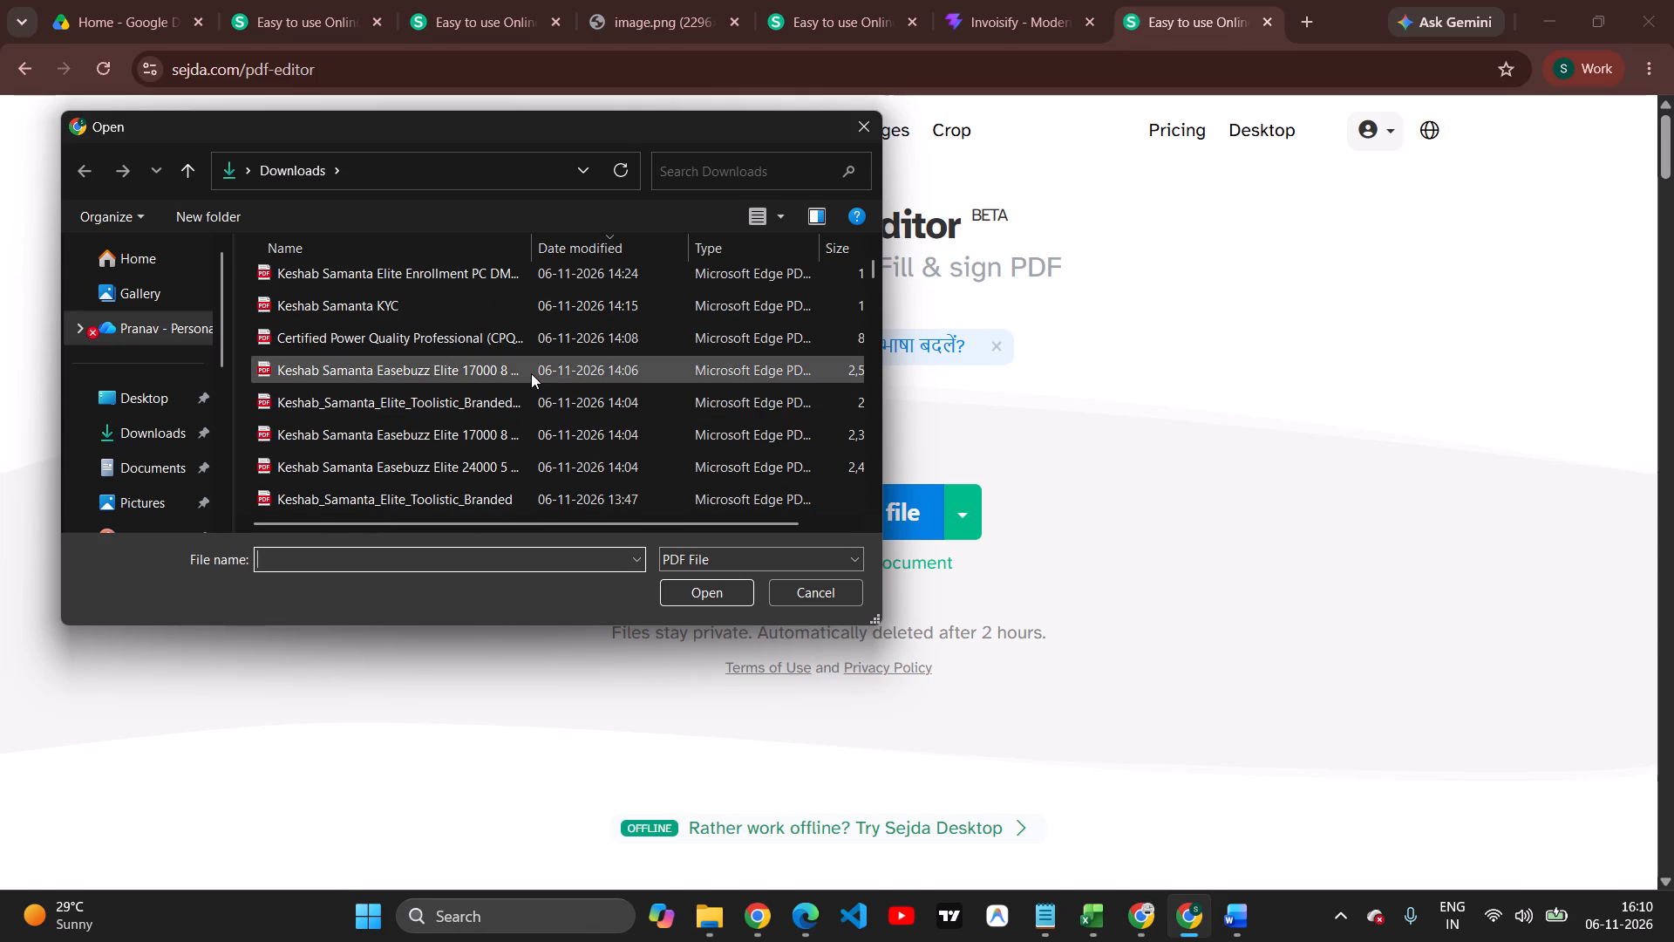
{"action": "scroll", "coordinate": [559, 391], "scroll_direction": "up", "scroll_amount": 9}
{"action": "scroll", "coordinate": [904, 611], "scroll_direction": "up", "scroll_amount": 4}
{"action": "left_click", "coordinate": [808, 583]}
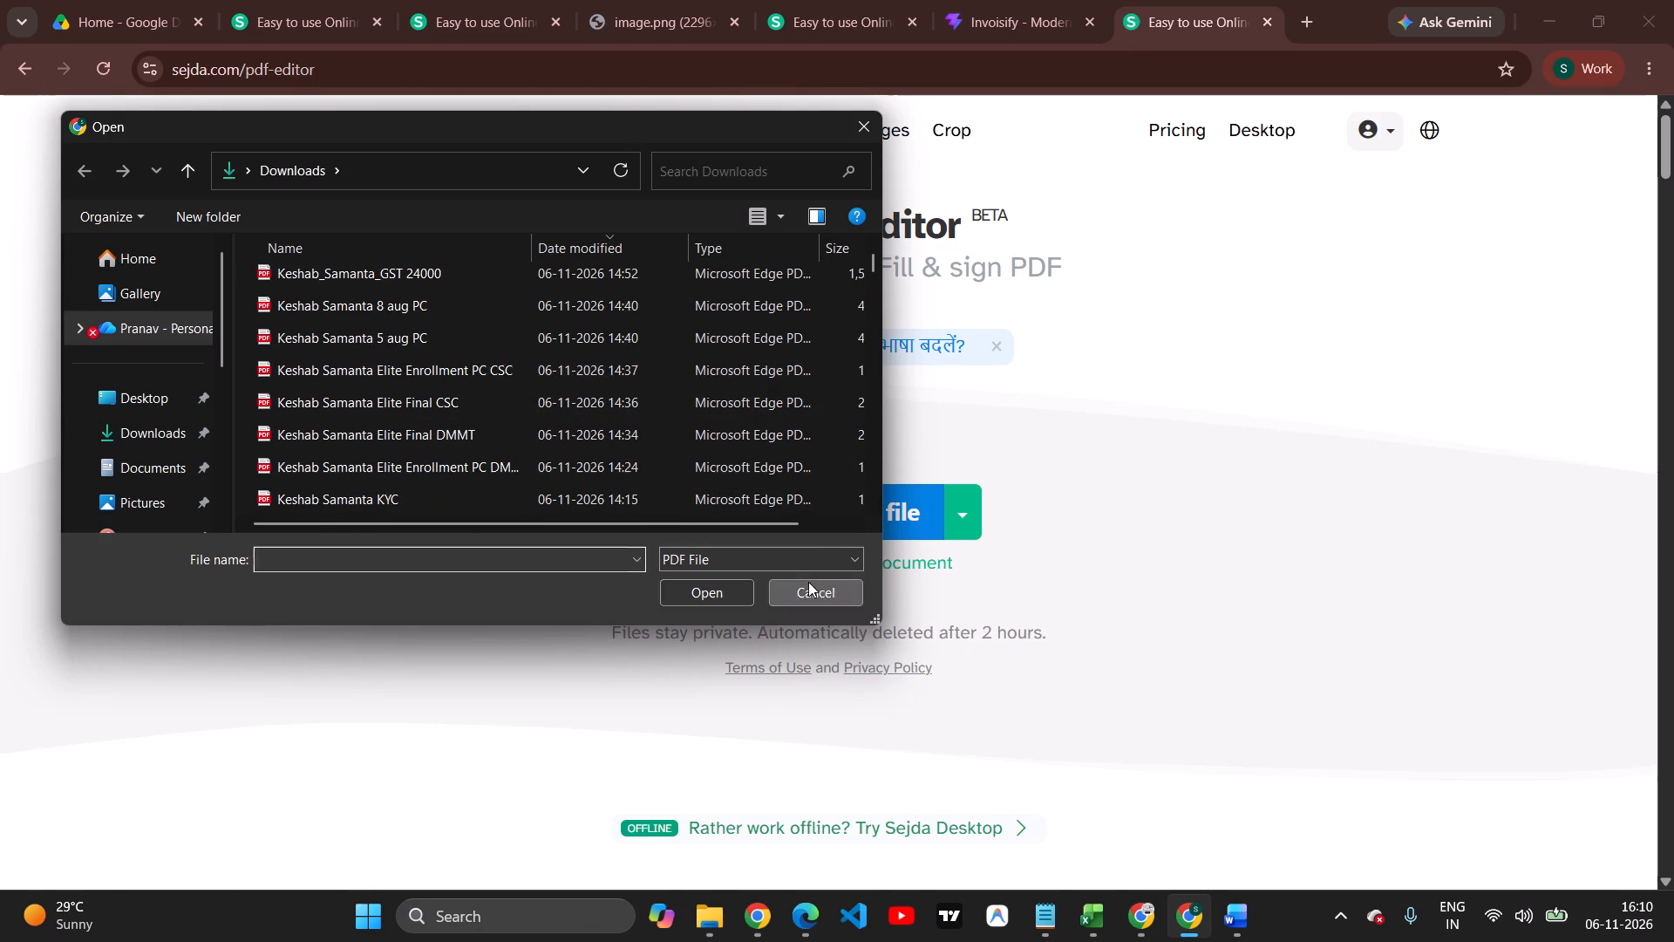
Switch to the Cliq window and close the Mentions and Replies view and the HRD Login Credentials conversation, keeping Backend Team open.
{"action": "key", "text": "alt+Tab"}
{"action": "left_click", "coordinate": [547, 571], "text": "alt"}
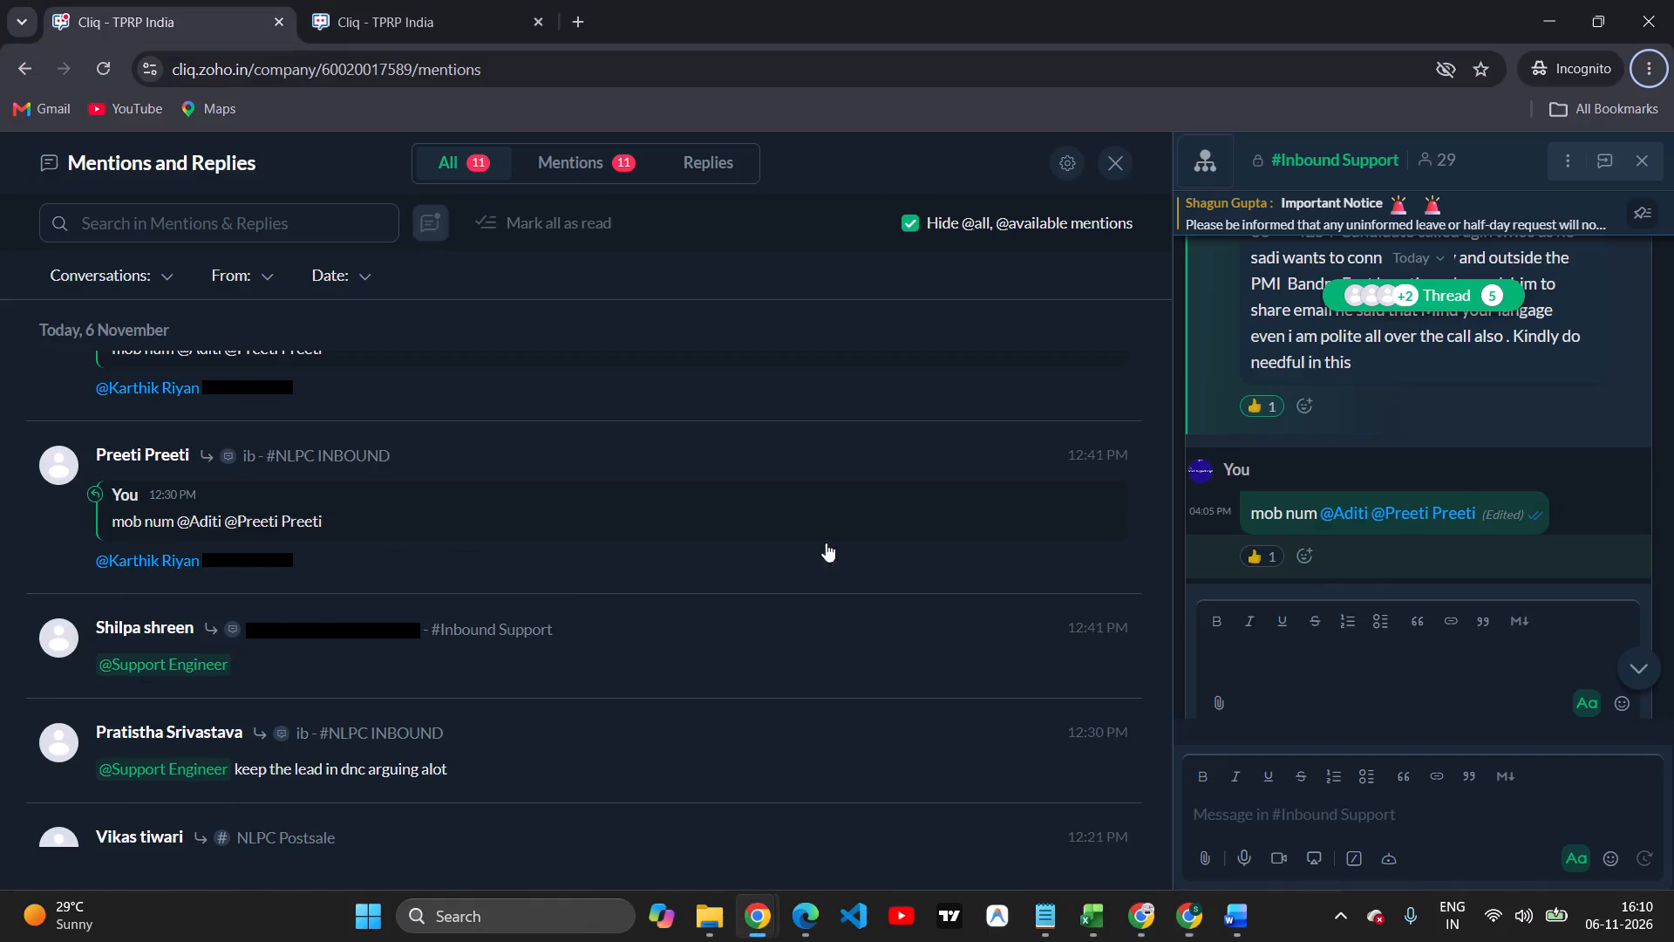
{"action": "scroll", "coordinate": [1355, 572], "scroll_direction": "down", "scroll_amount": 1}
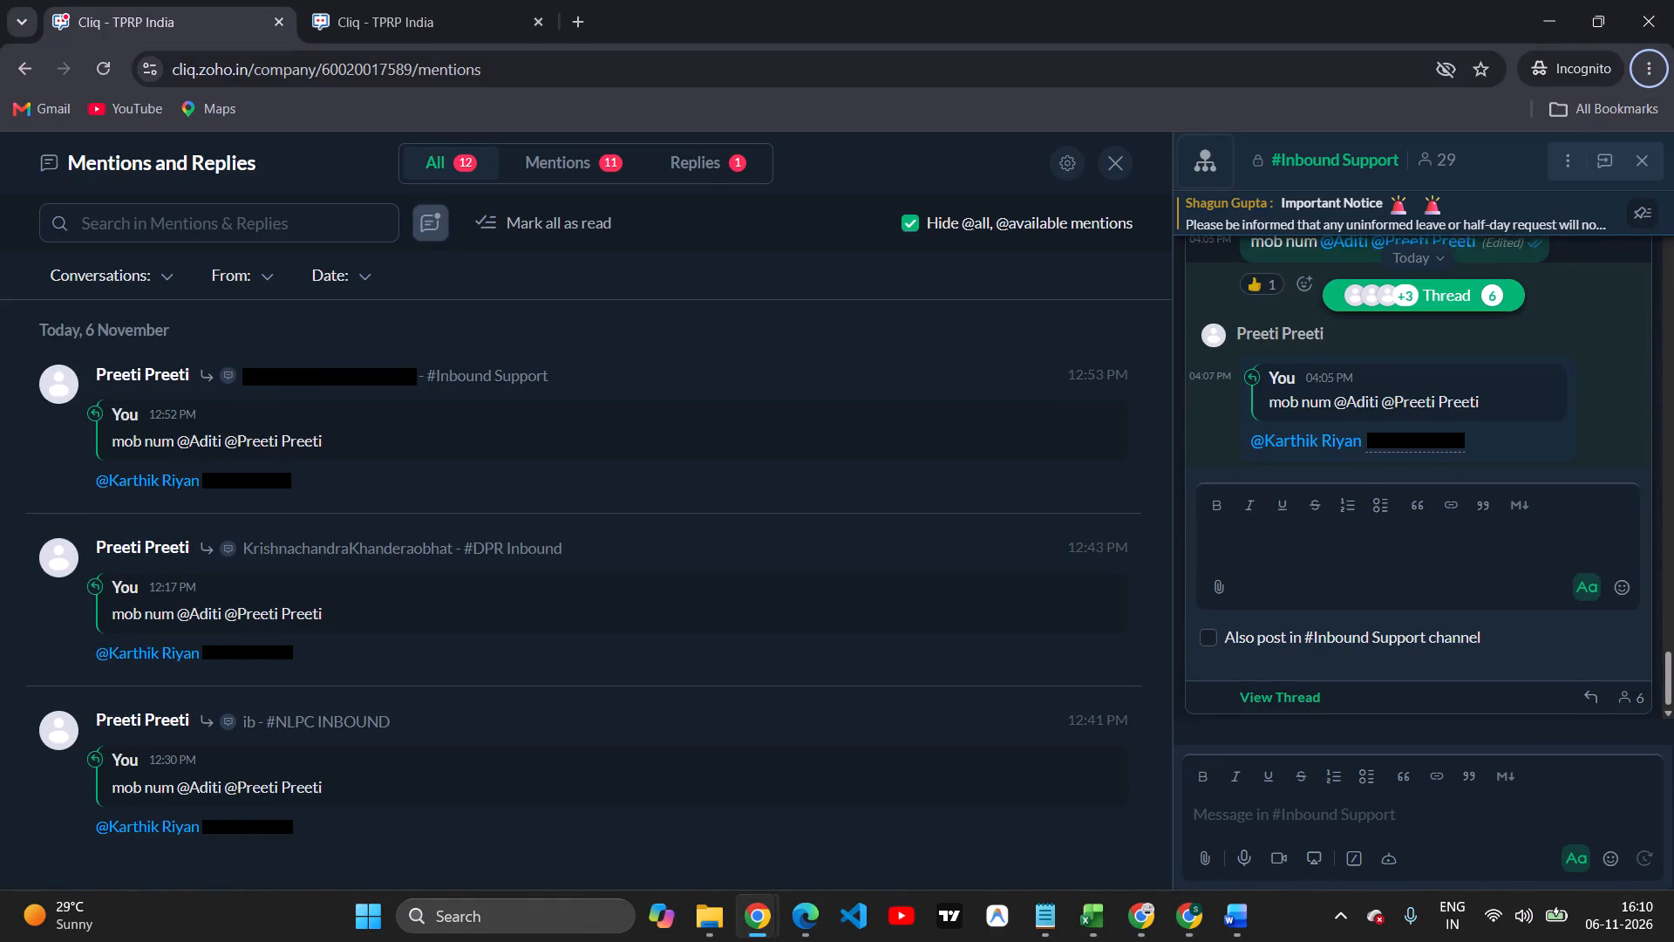
{"action": "left_click", "coordinate": [1131, 173]}
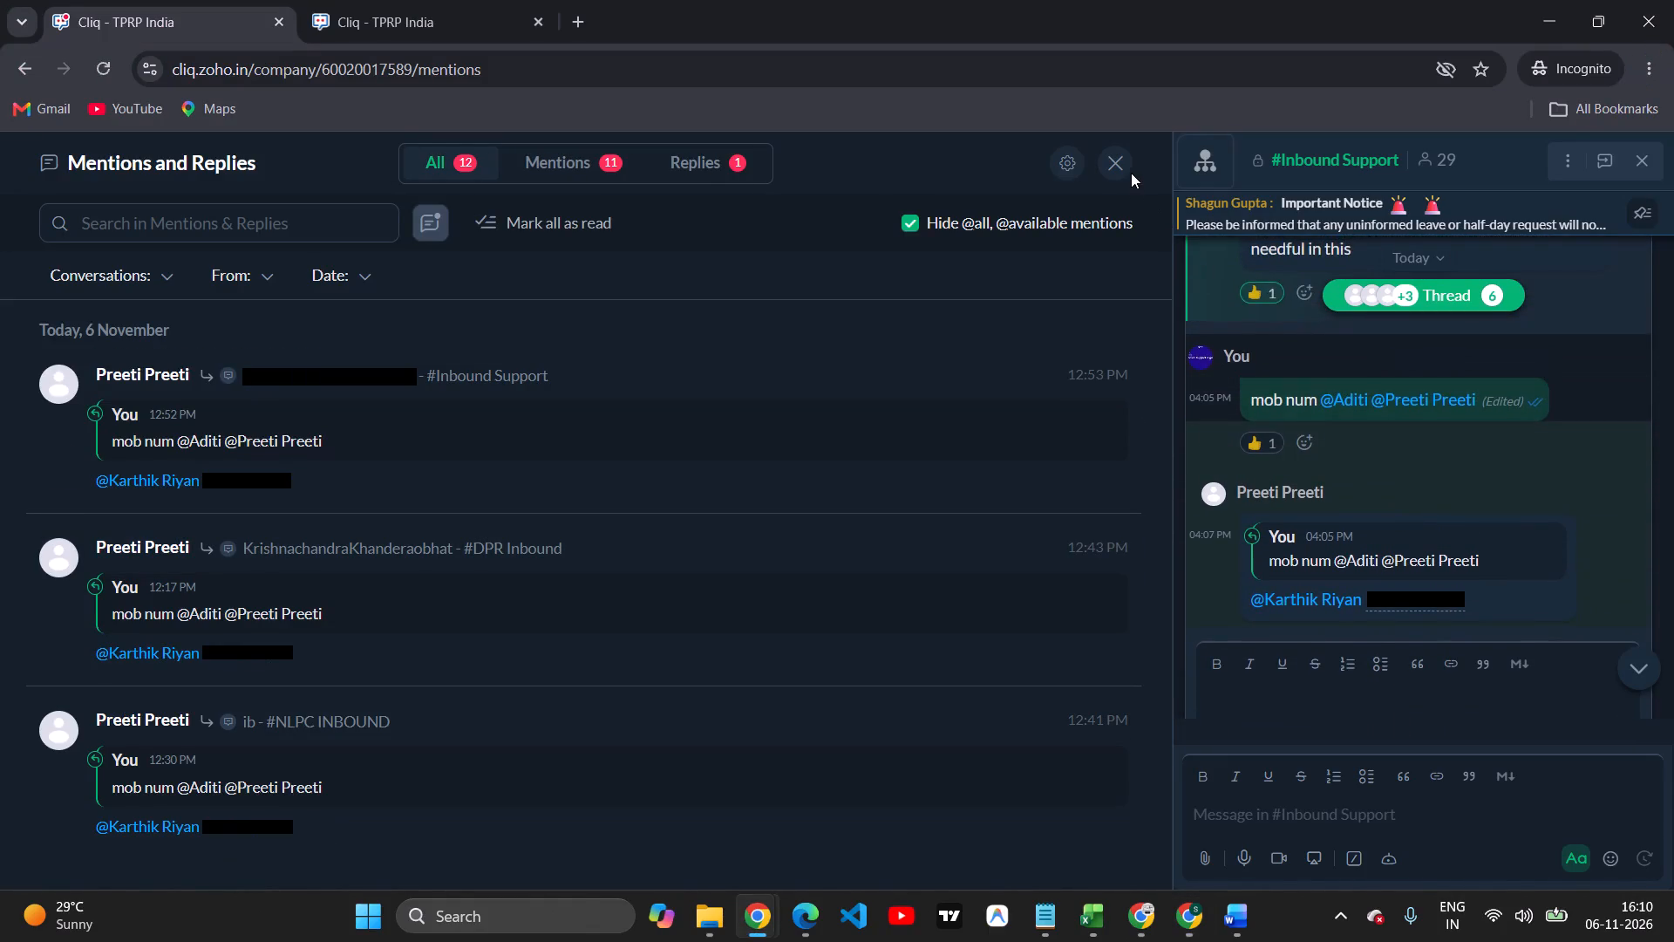
{"action": "left_click", "coordinate": [1119, 167]}
{"action": "scroll", "coordinate": [889, 460], "scroll_direction": "down", "scroll_amount": 1}
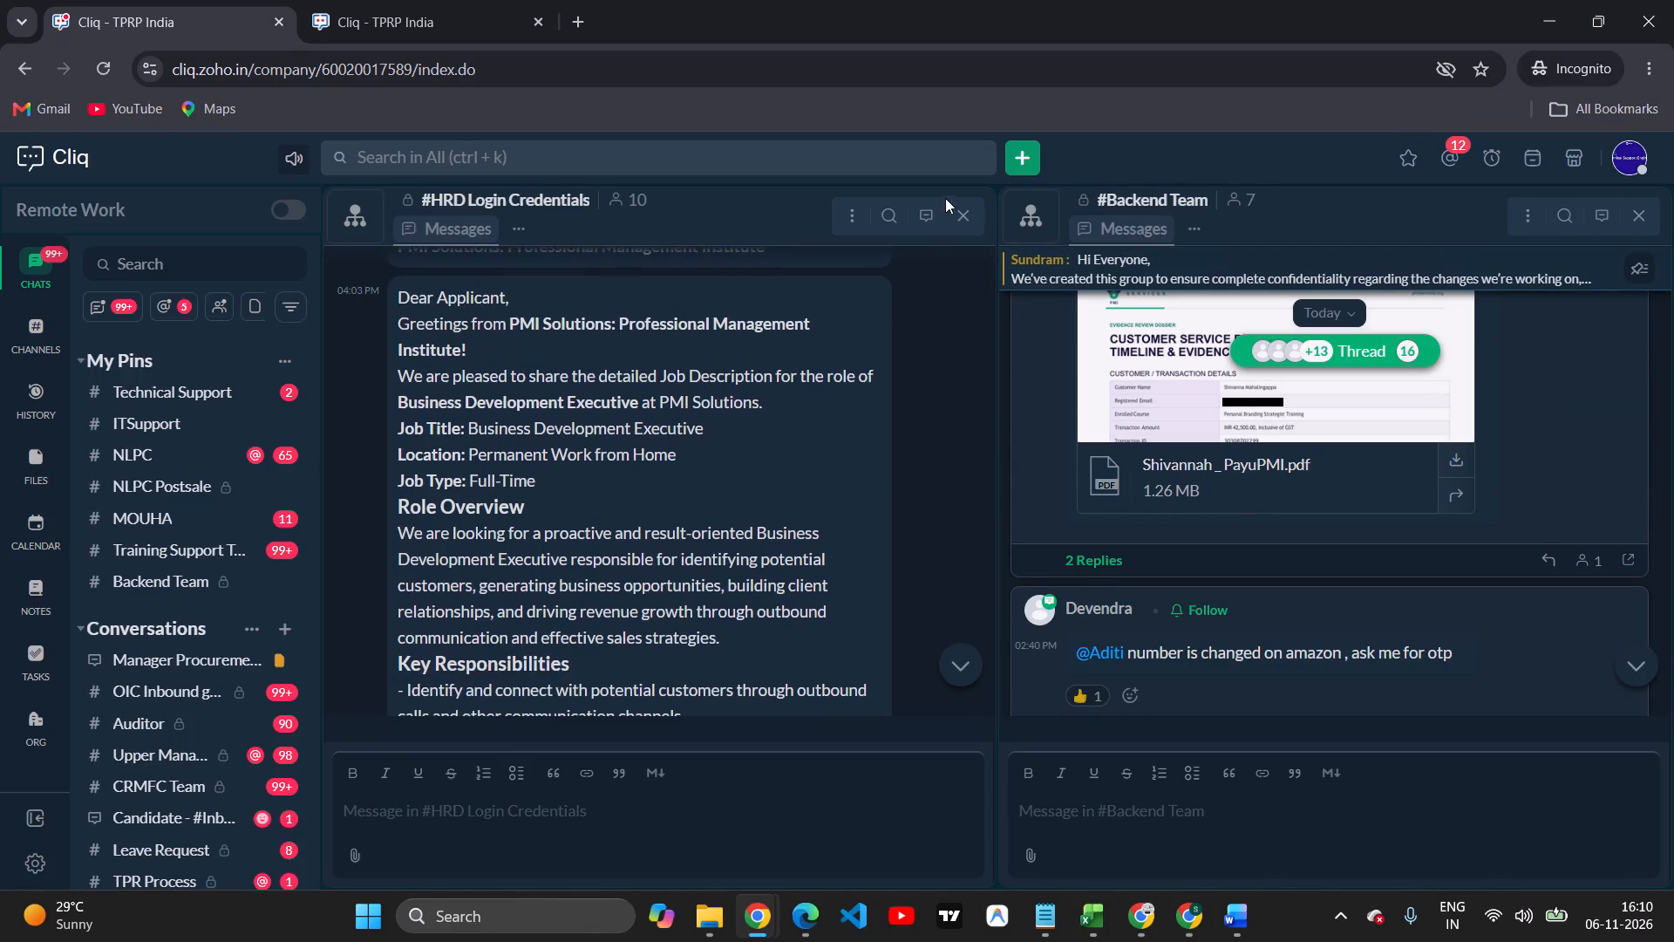
{"action": "left_click", "coordinate": [959, 209]}
Read the reply thread under the Amazon number-change message in the Backend Team channel, and return to the channel.
{"action": "scroll", "coordinate": [929, 449], "scroll_direction": "down", "scroll_amount": 1}
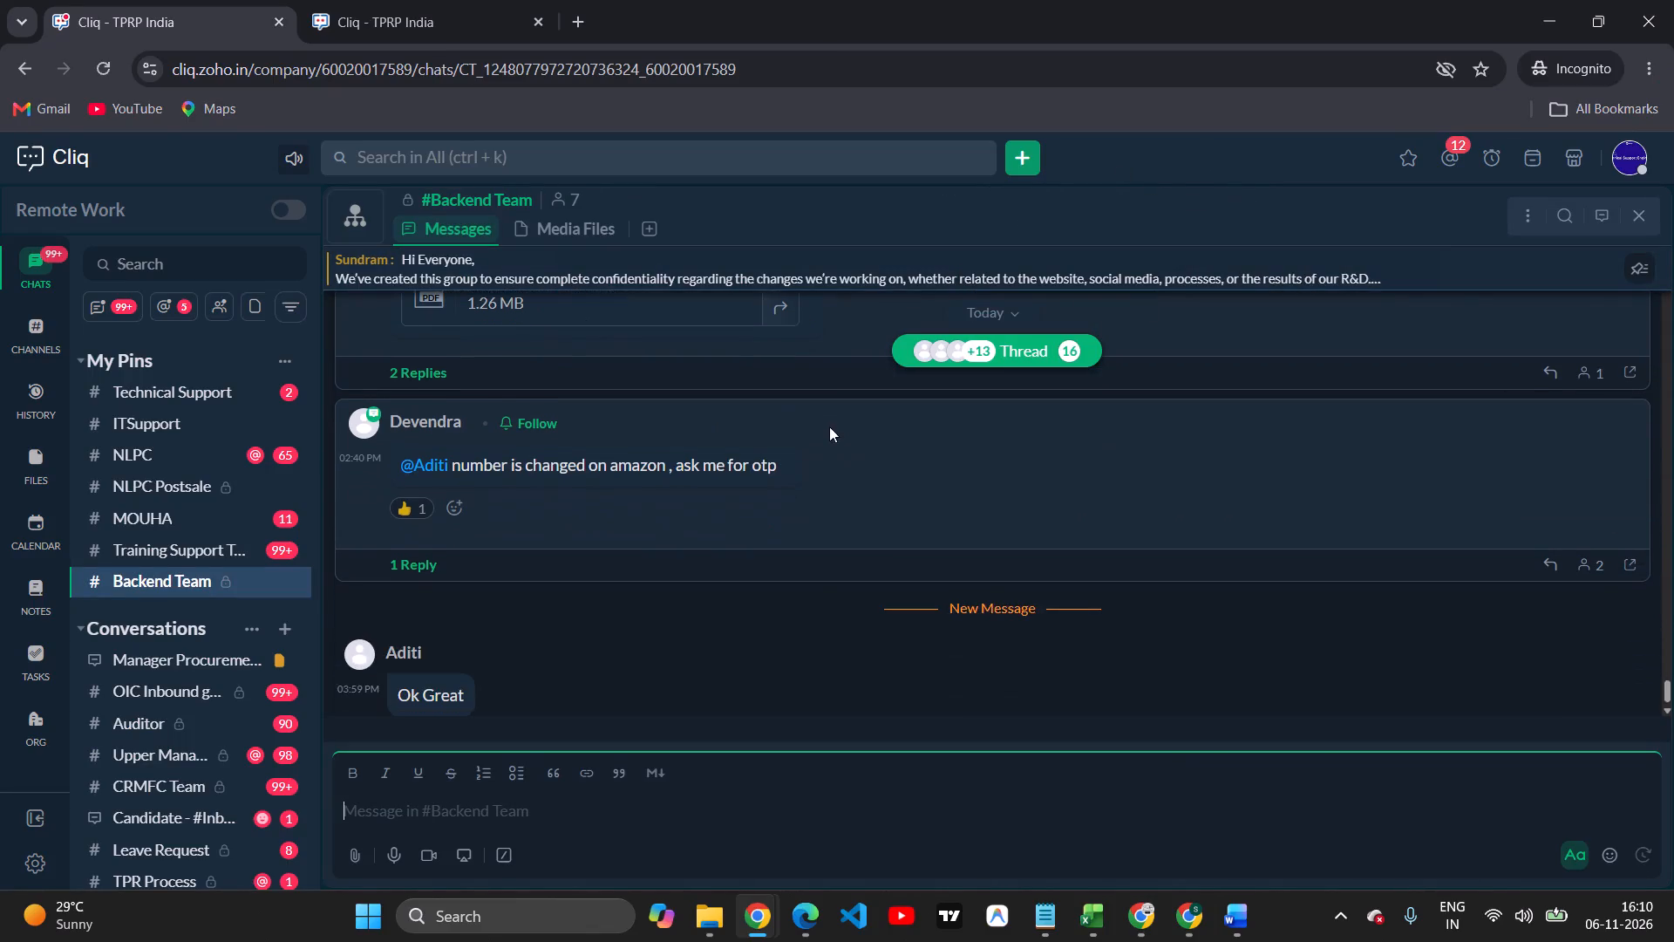
{"action": "scroll", "coordinate": [536, 652], "scroll_direction": "down", "scroll_amount": 5}
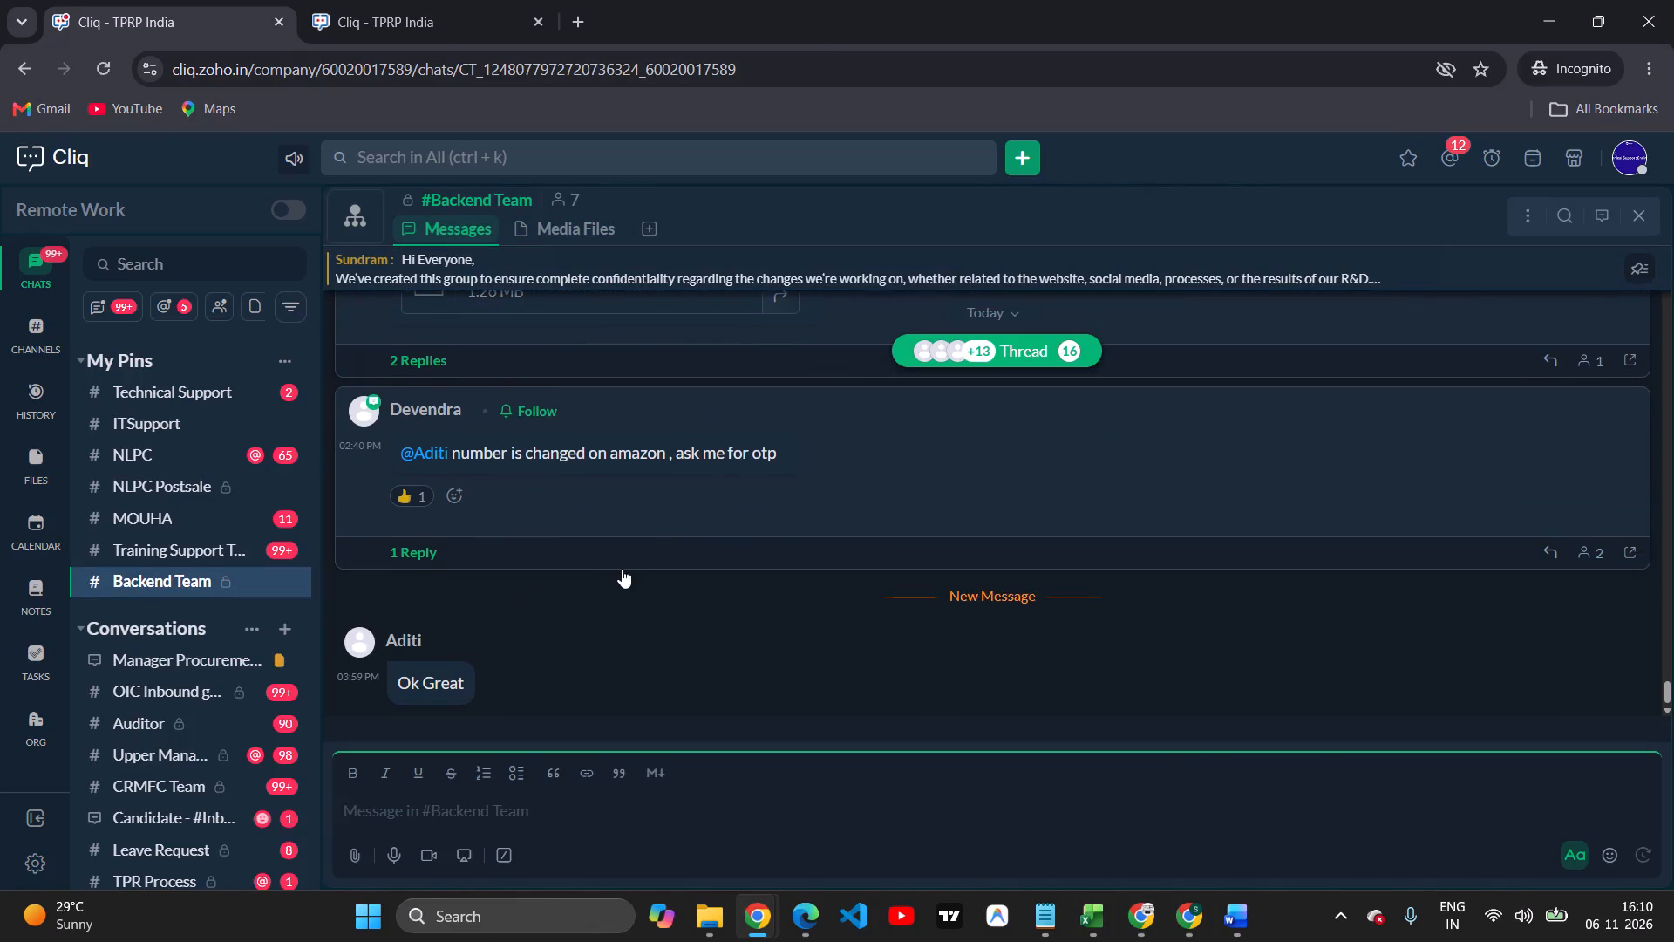
{"action": "left_click", "coordinate": [405, 550]}
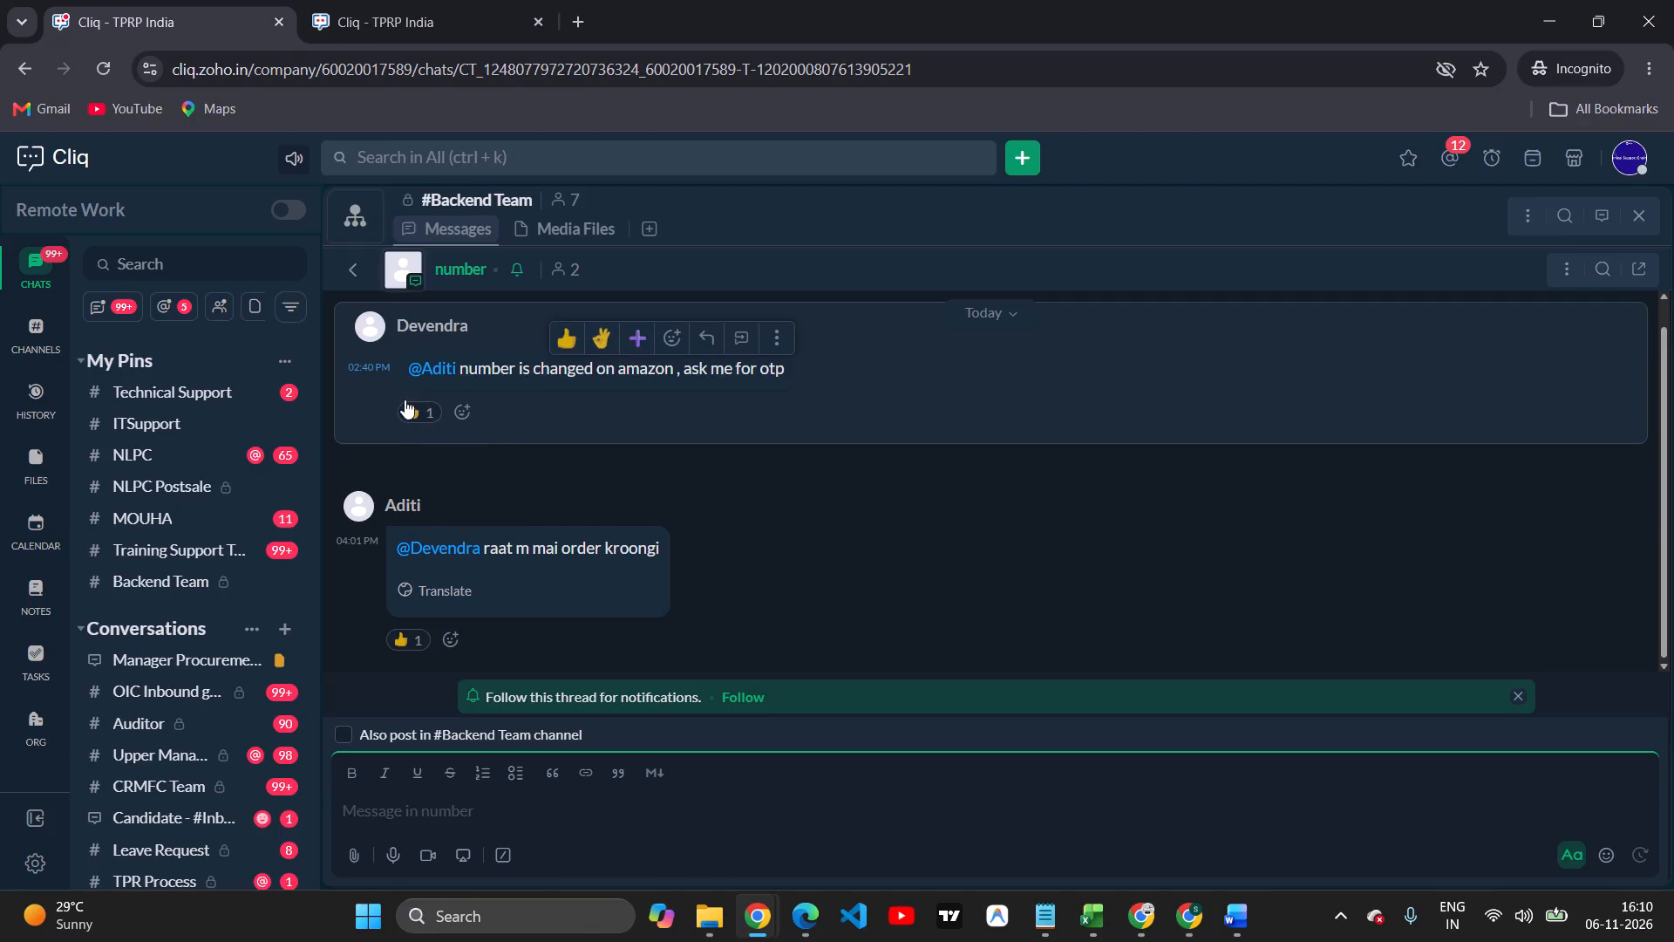
{"action": "left_click", "coordinate": [360, 269]}
Download the Easebuzz Elite 17000 8 Aug 26 PDF from Backend Team to Downloads without the (1) suffix, replacing the existing copy.
{"action": "scroll", "coordinate": [519, 546], "scroll_direction": "up", "scroll_amount": 2}
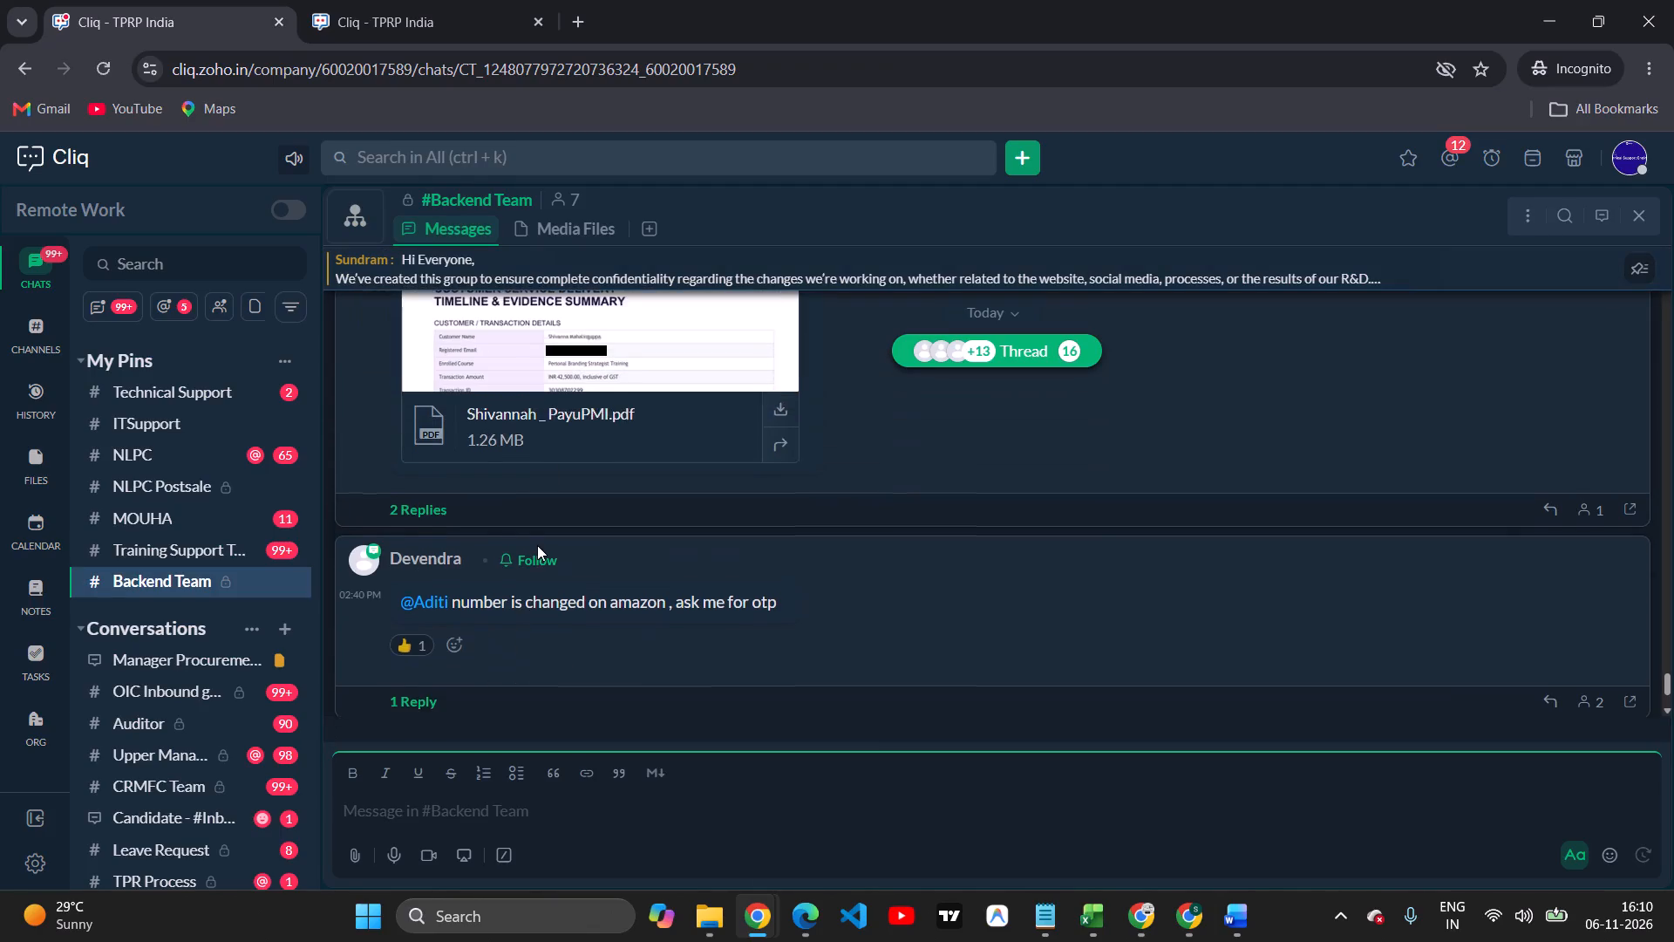
{"action": "scroll", "coordinate": [537, 545], "scroll_direction": "up", "scroll_amount": 6}
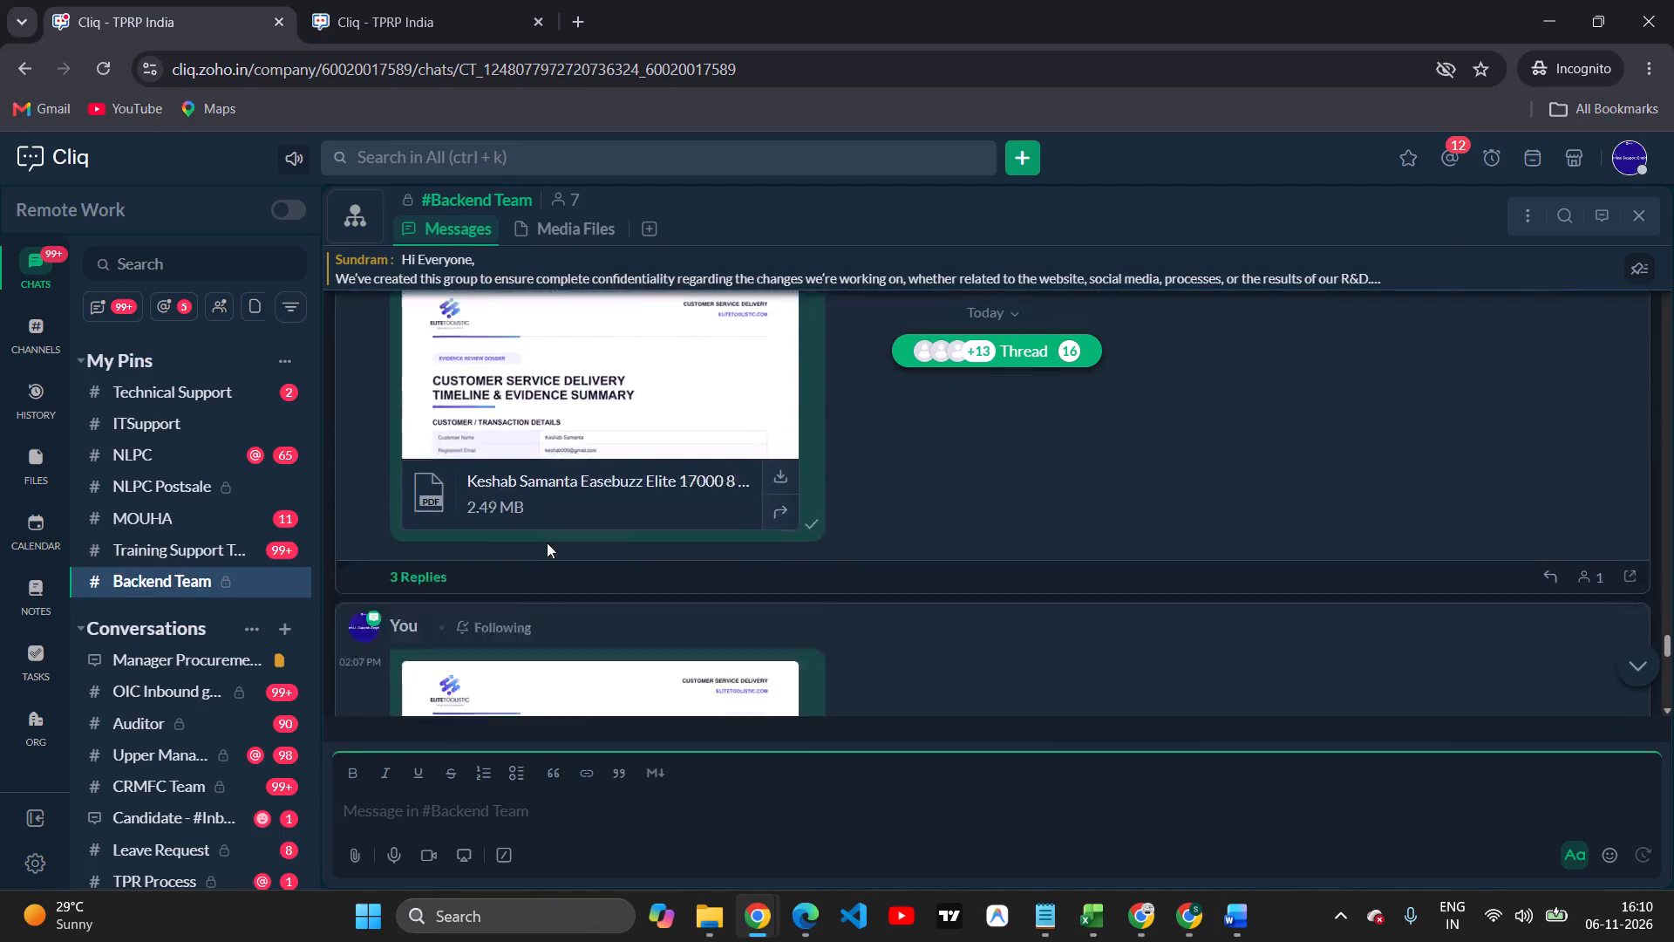
{"action": "scroll", "coordinate": [547, 543], "scroll_direction": "up", "scroll_amount": 1}
{"action": "scroll", "coordinate": [547, 543], "scroll_direction": "down", "scroll_amount": 1}
{"action": "left_click", "coordinate": [786, 494]}
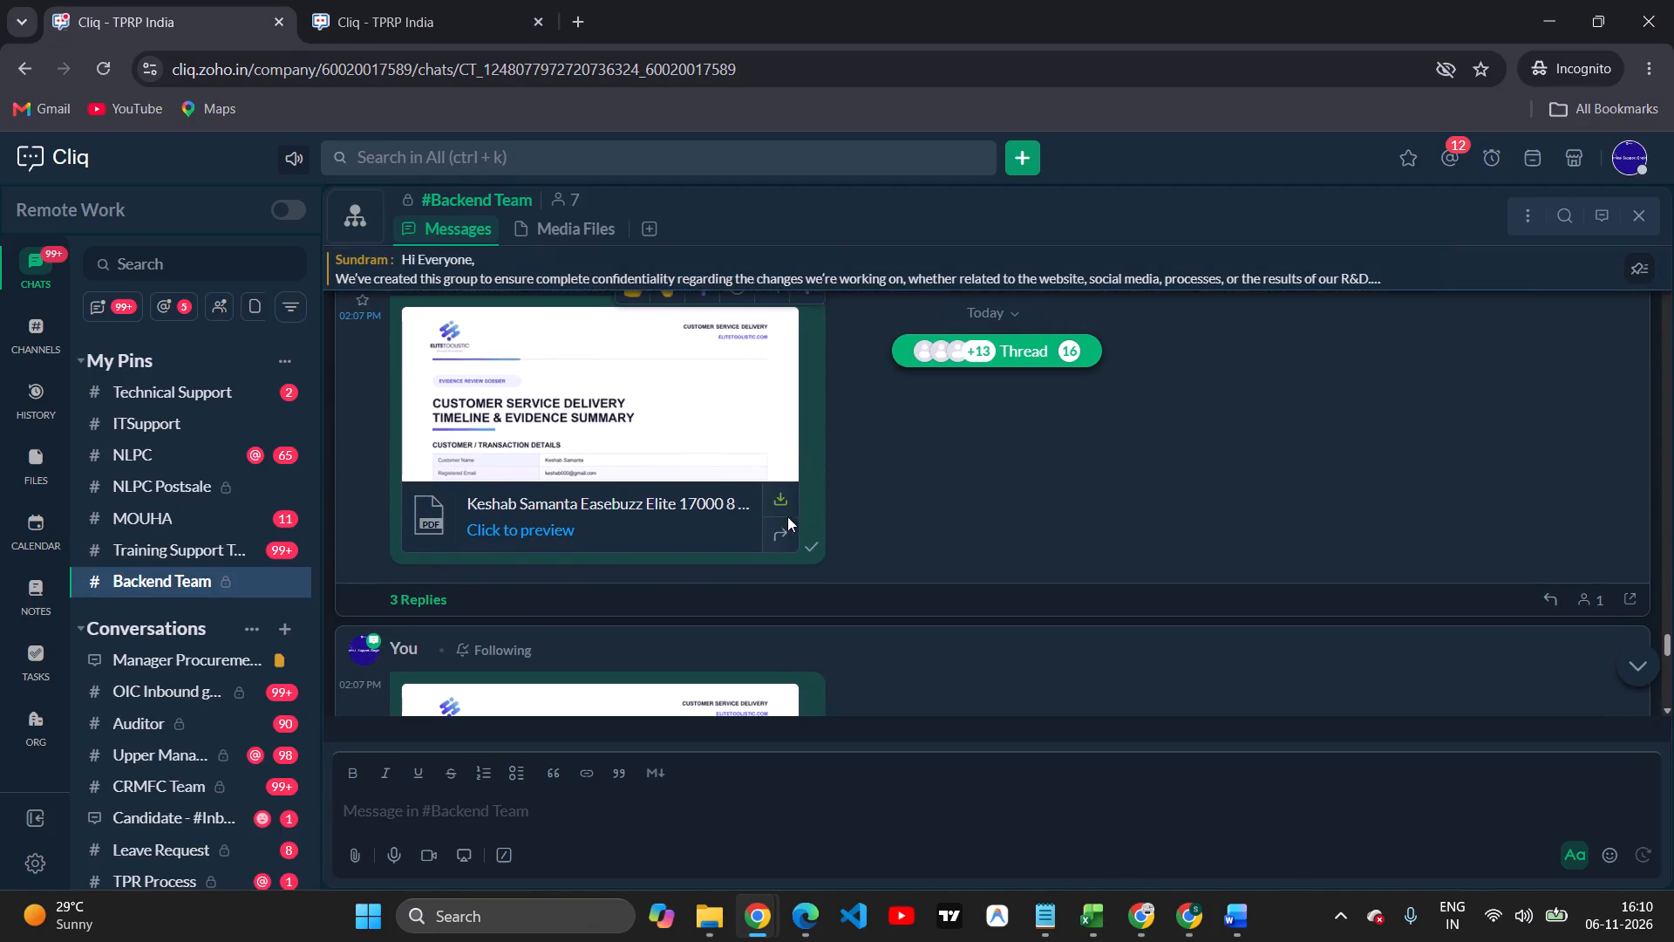
{"action": "scroll", "coordinate": [797, 546], "scroll_direction": "down", "scroll_amount": 2}
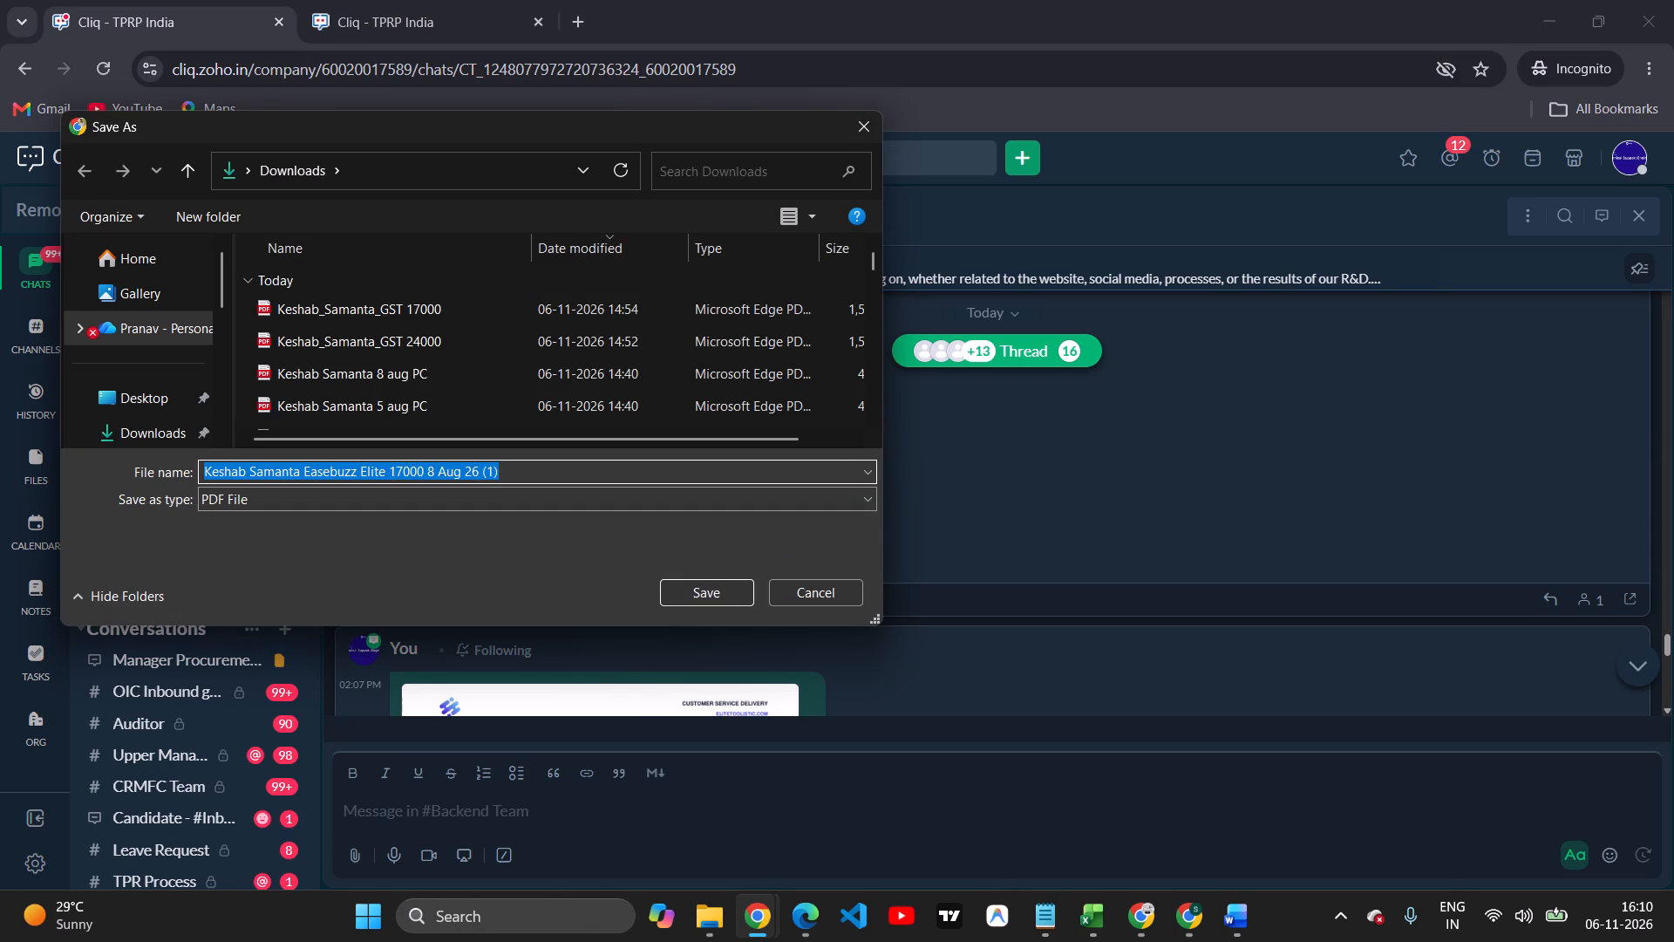
{"action": "left_click", "coordinate": [561, 471]}
{"action": "left_click_drag", "start_coordinate": [557, 471], "coordinate": [481, 468]}
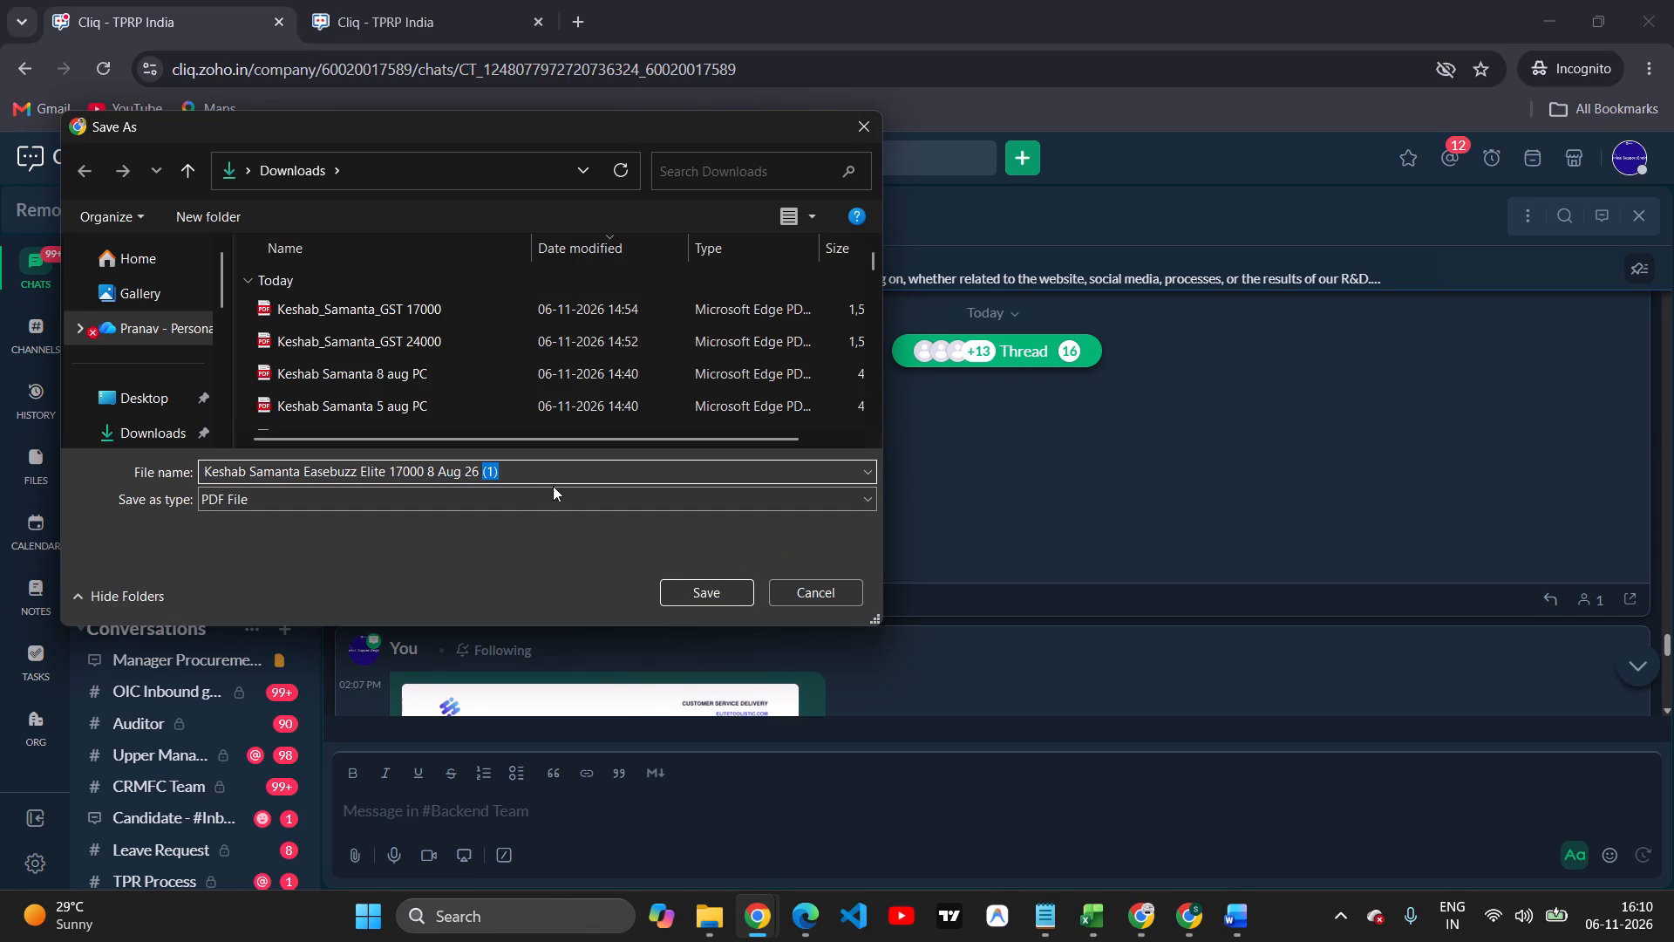
{"action": "key", "text": "BackSpace"}
{"action": "scroll", "coordinate": [584, 405], "scroll_direction": "down", "scroll_amount": 1}
{"action": "scroll", "coordinate": [575, 383], "scroll_direction": "up", "scroll_amount": 1}
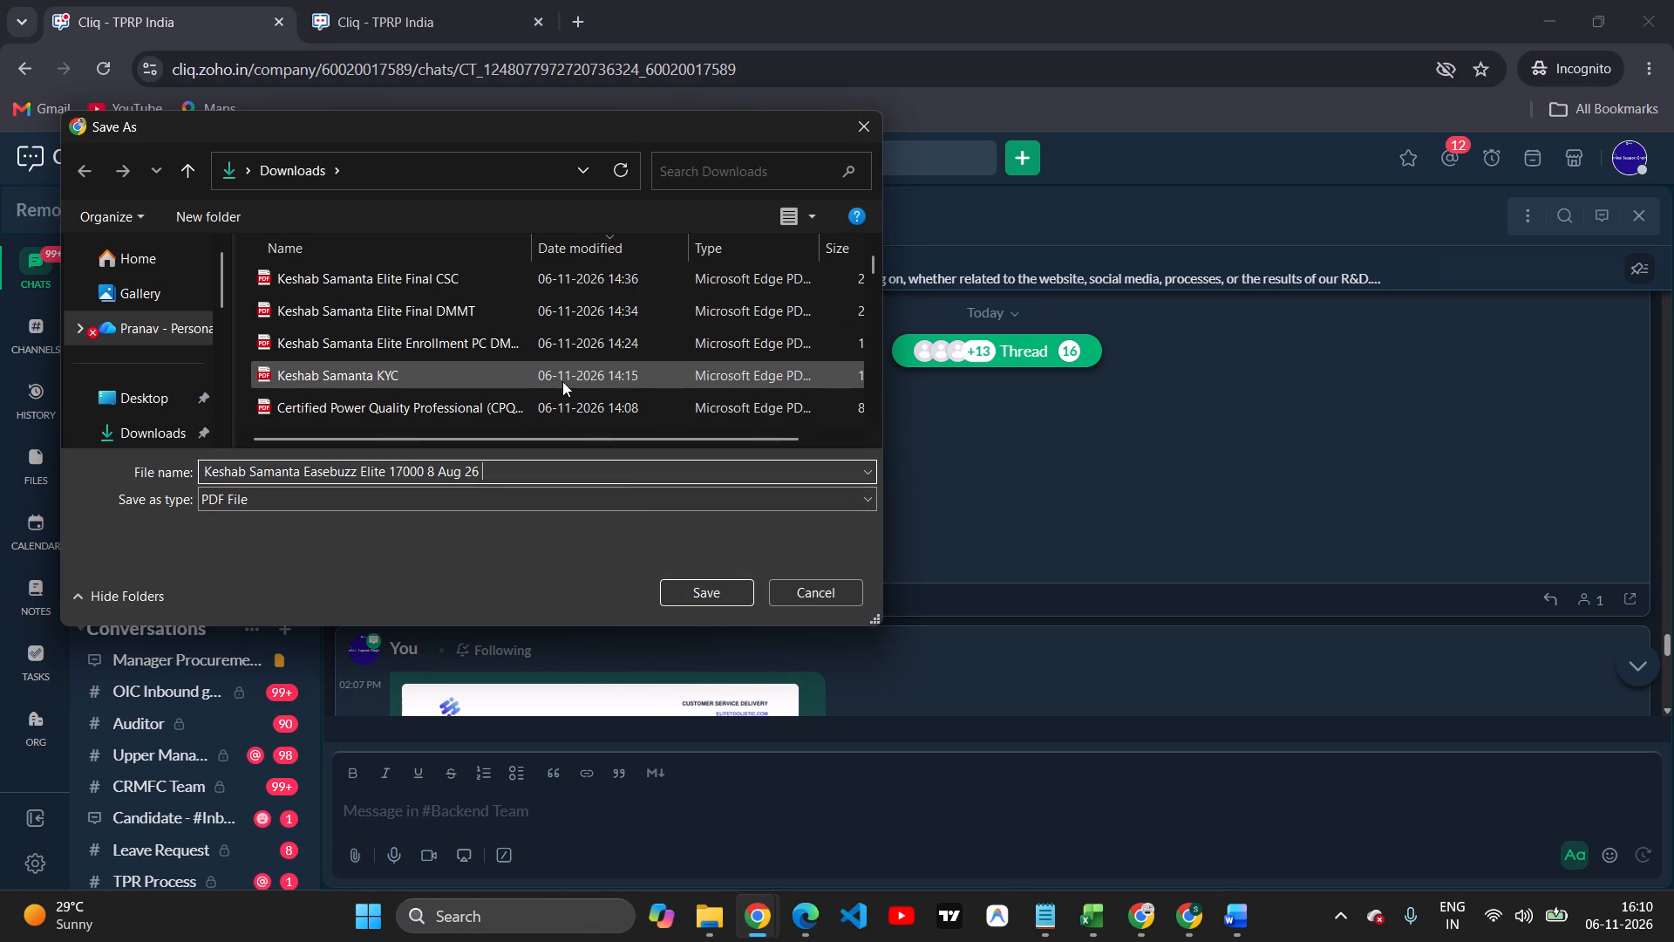
{"action": "scroll", "coordinate": [514, 381], "scroll_direction": "down", "scroll_amount": 1}
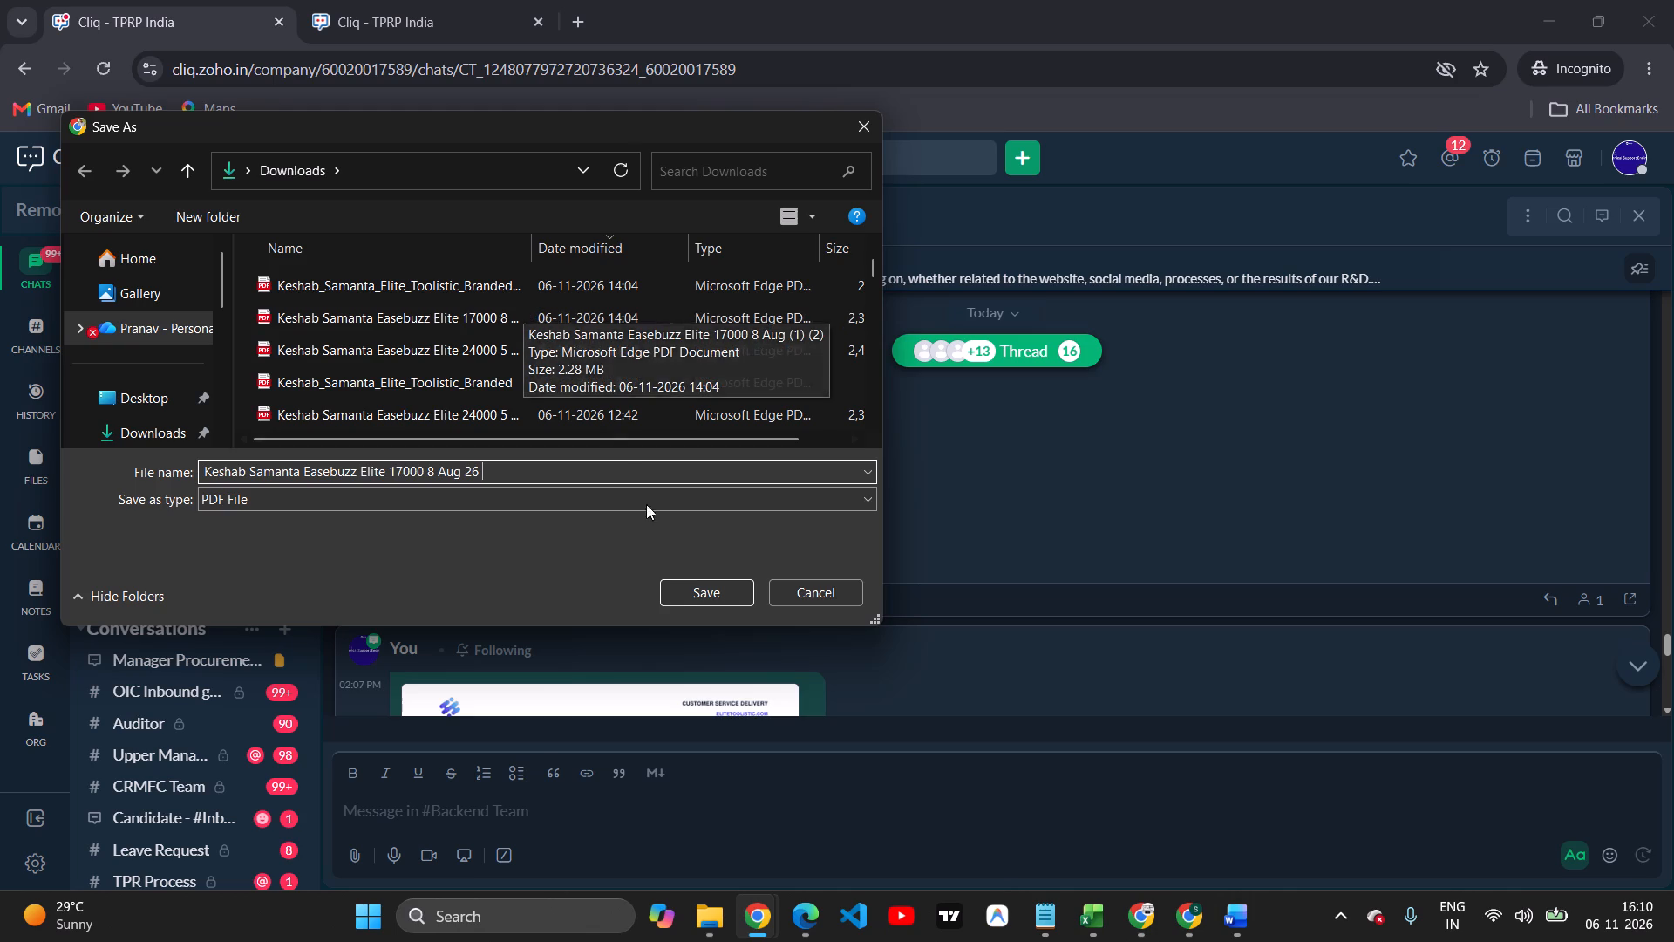
{"action": "left_click", "coordinate": [674, 593]}
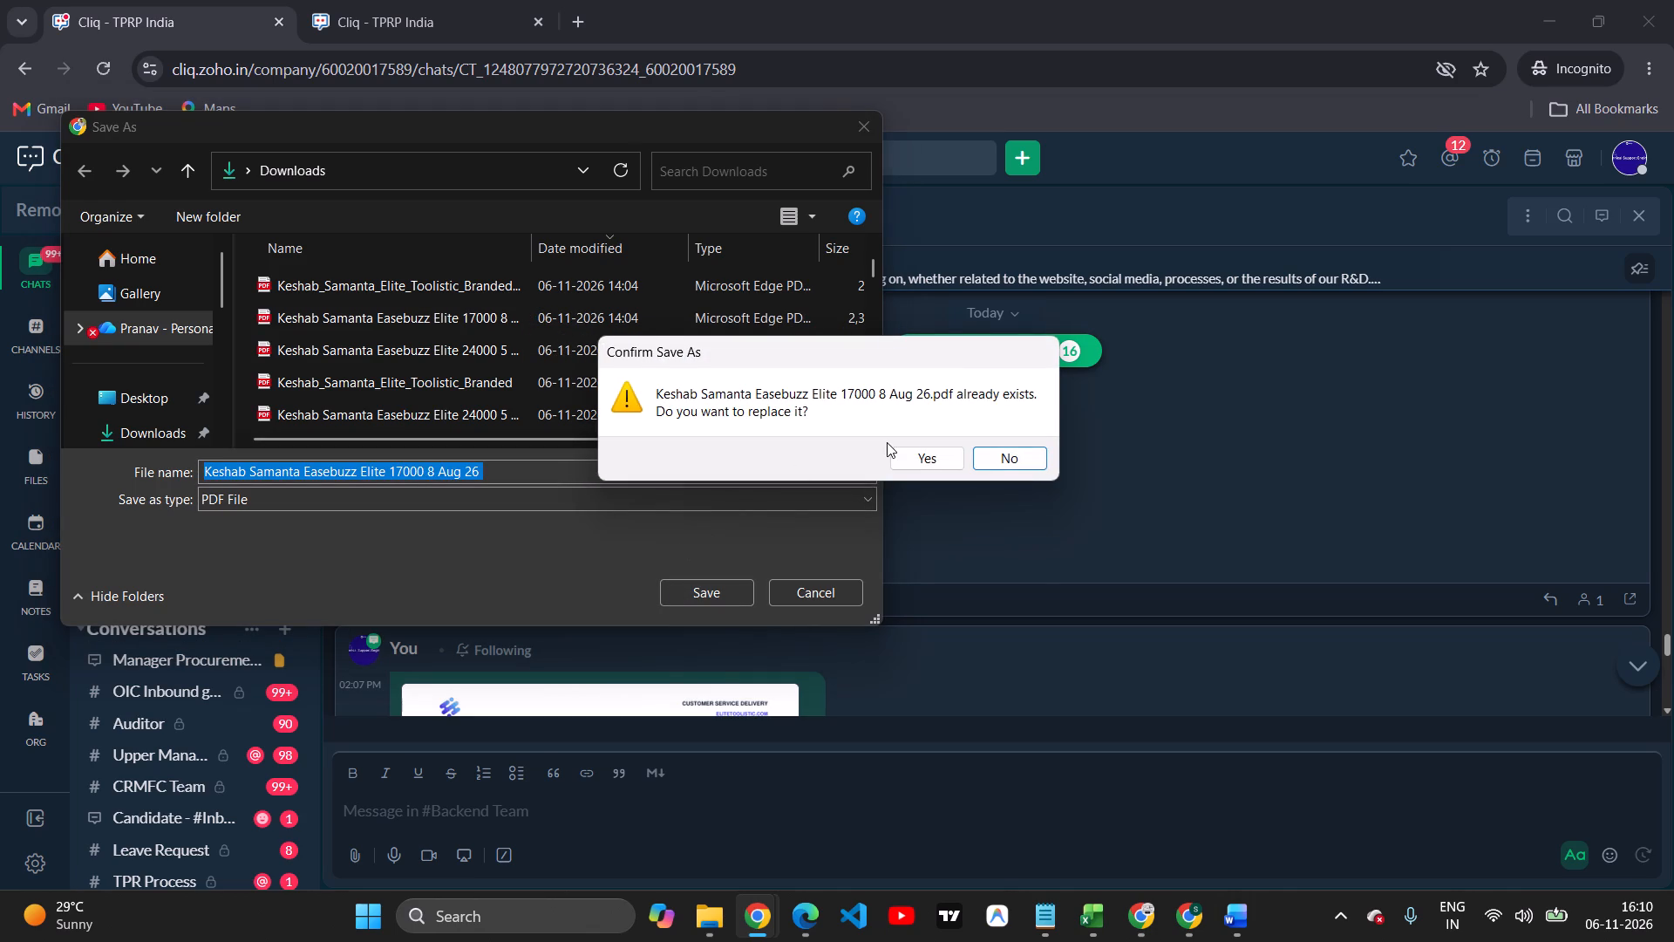
{"action": "left_click", "coordinate": [915, 455]}
Download the Easebuzz Elite 24000 5 Aug 26 PDF from Backend Team to Downloads without the (1) suffix, replacing the existing copy.
{"action": "scroll", "coordinate": [695, 542], "scroll_direction": "down", "scroll_amount": 2}
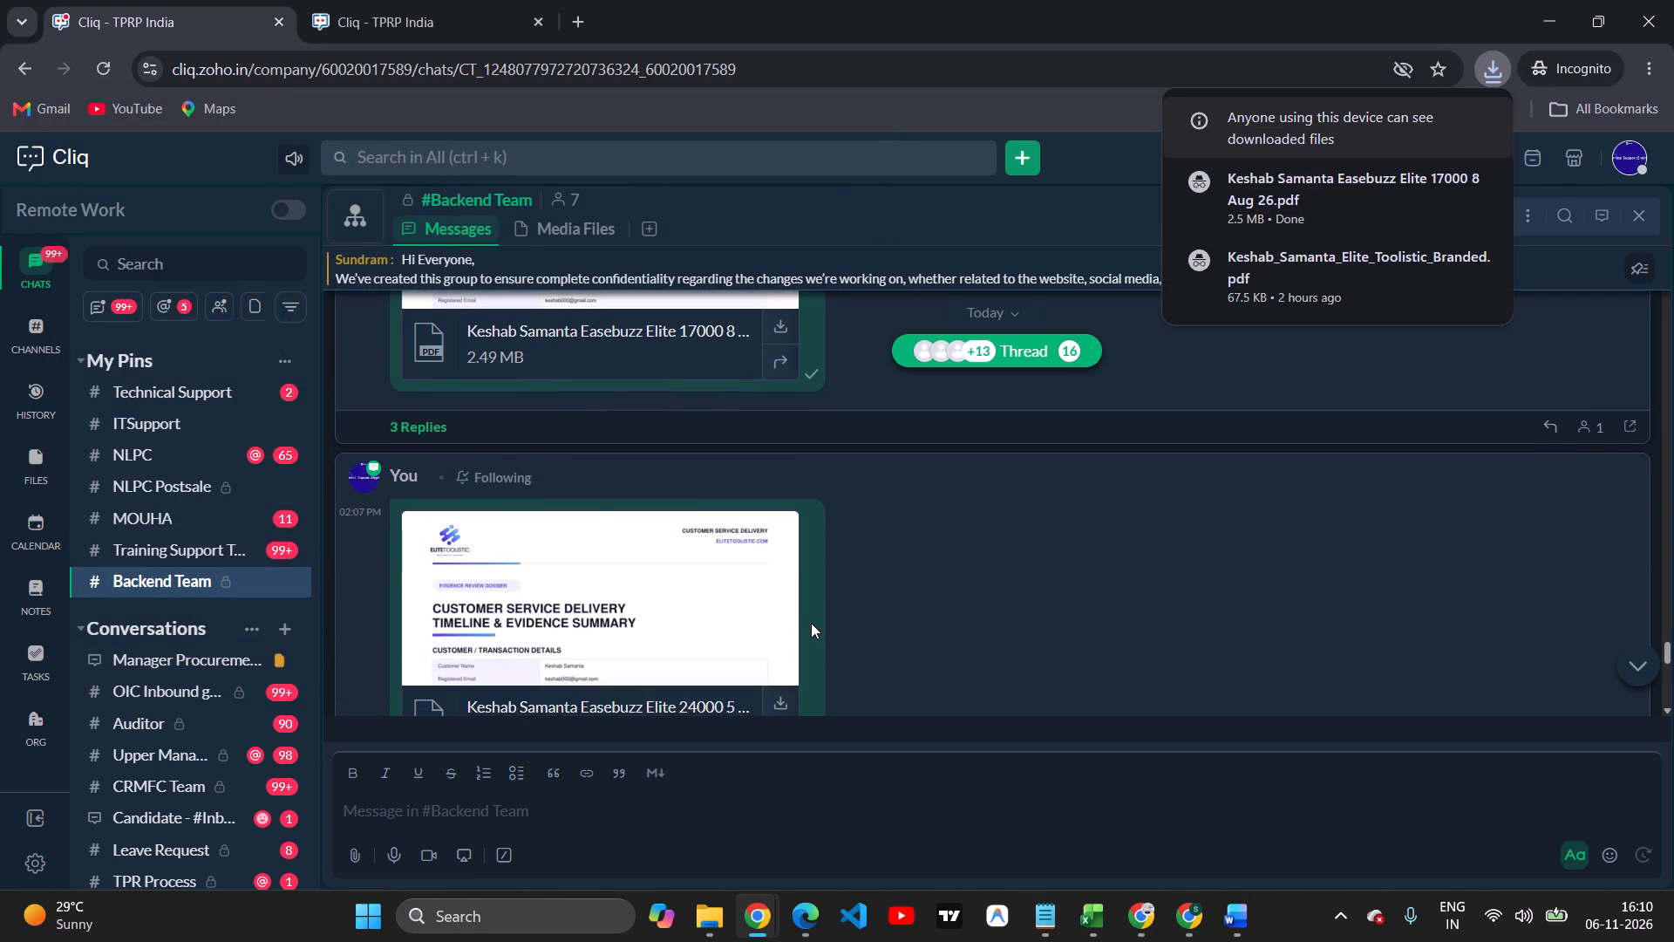
{"action": "scroll", "coordinate": [812, 625], "scroll_direction": "down", "scroll_amount": 1}
{"action": "left_click", "coordinate": [774, 522]}
{"action": "left_click", "coordinate": [779, 533]}
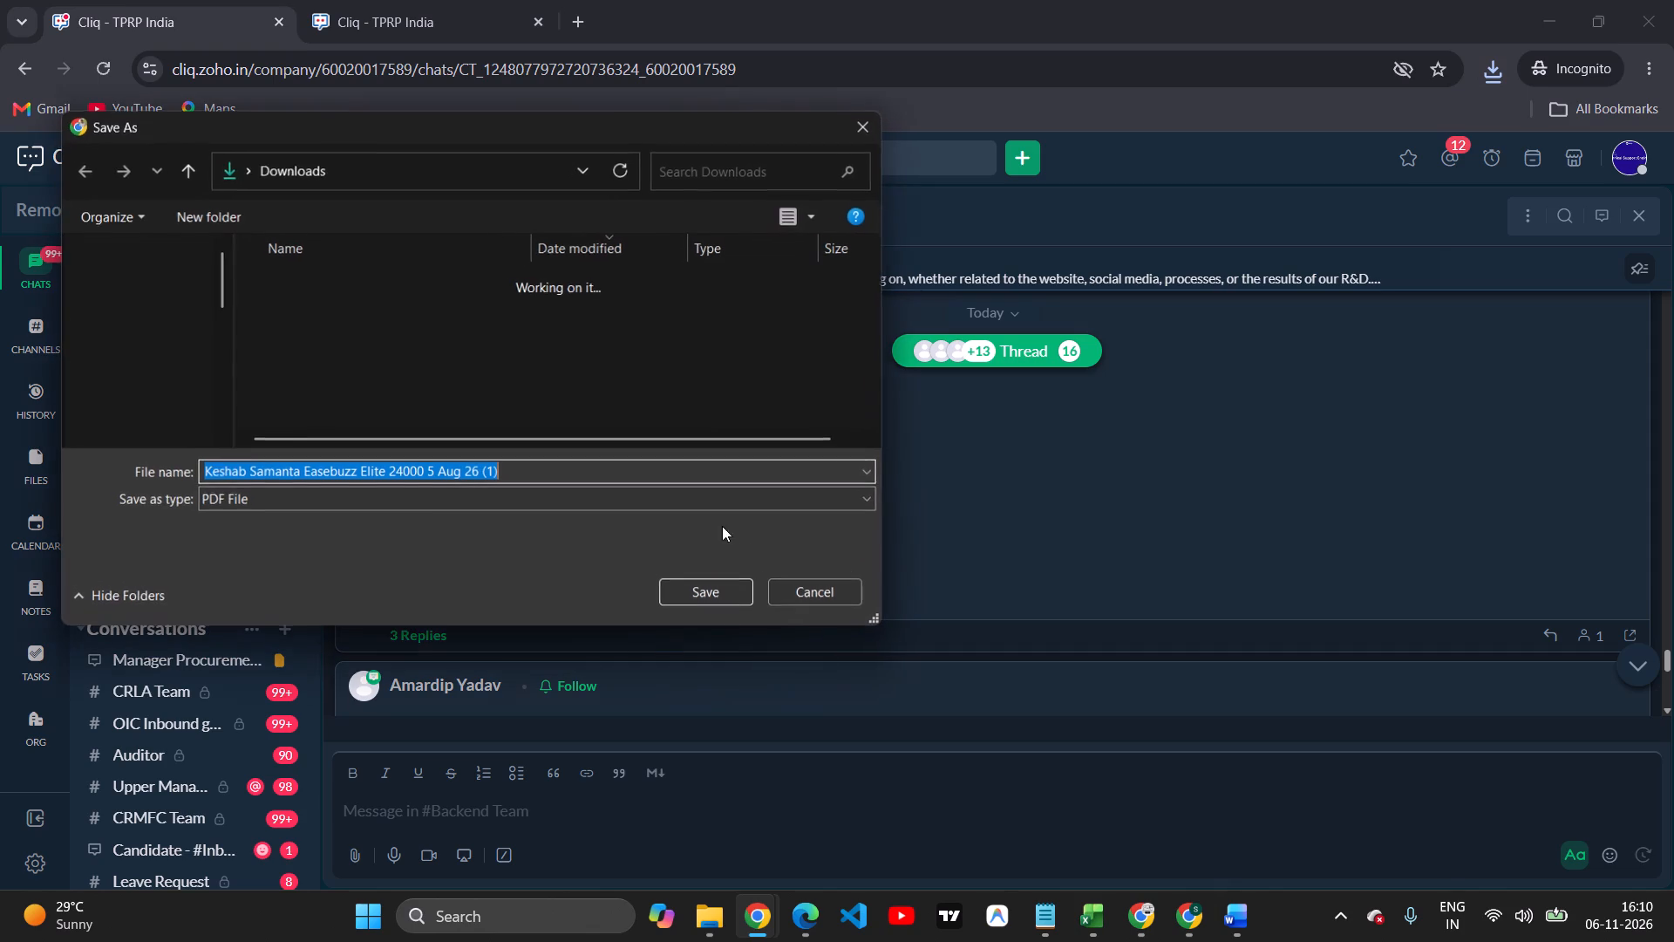
{"action": "left_click", "coordinate": [581, 486]}
{"action": "left_click", "coordinate": [573, 473]}
{"action": "left_click", "coordinate": [573, 472]}
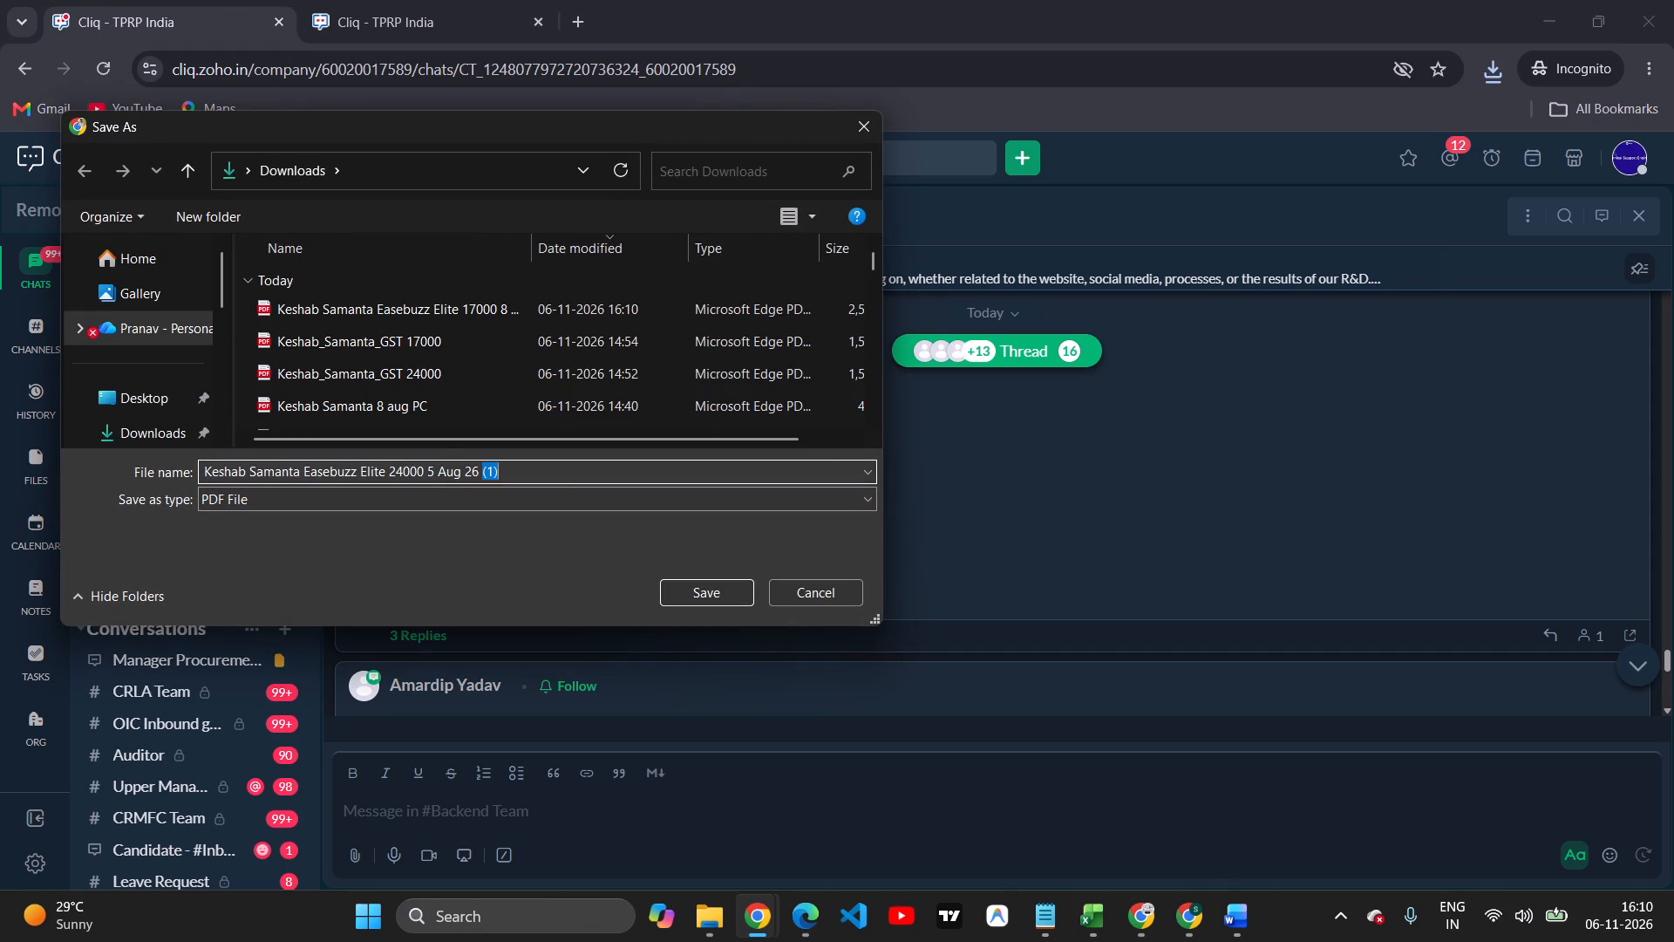
{"action": "key", "text": "BackSpace"}
{"action": "left_click", "coordinate": [697, 615]}
{"action": "left_click", "coordinate": [700, 591]}
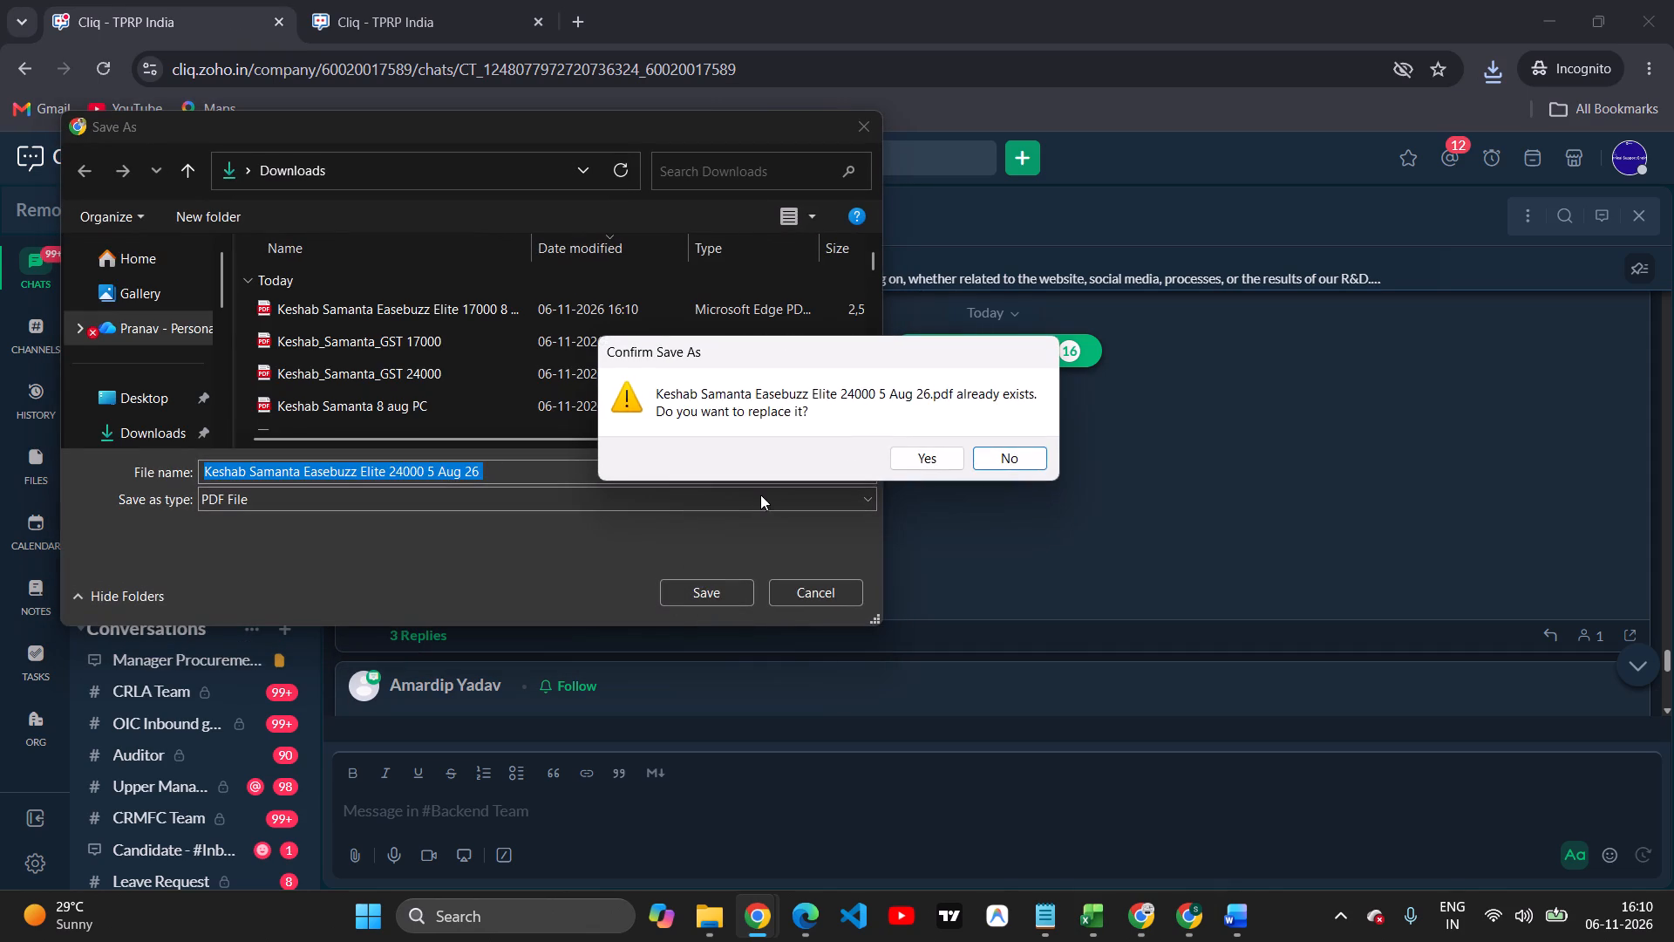
{"action": "left_click", "coordinate": [907, 447]}
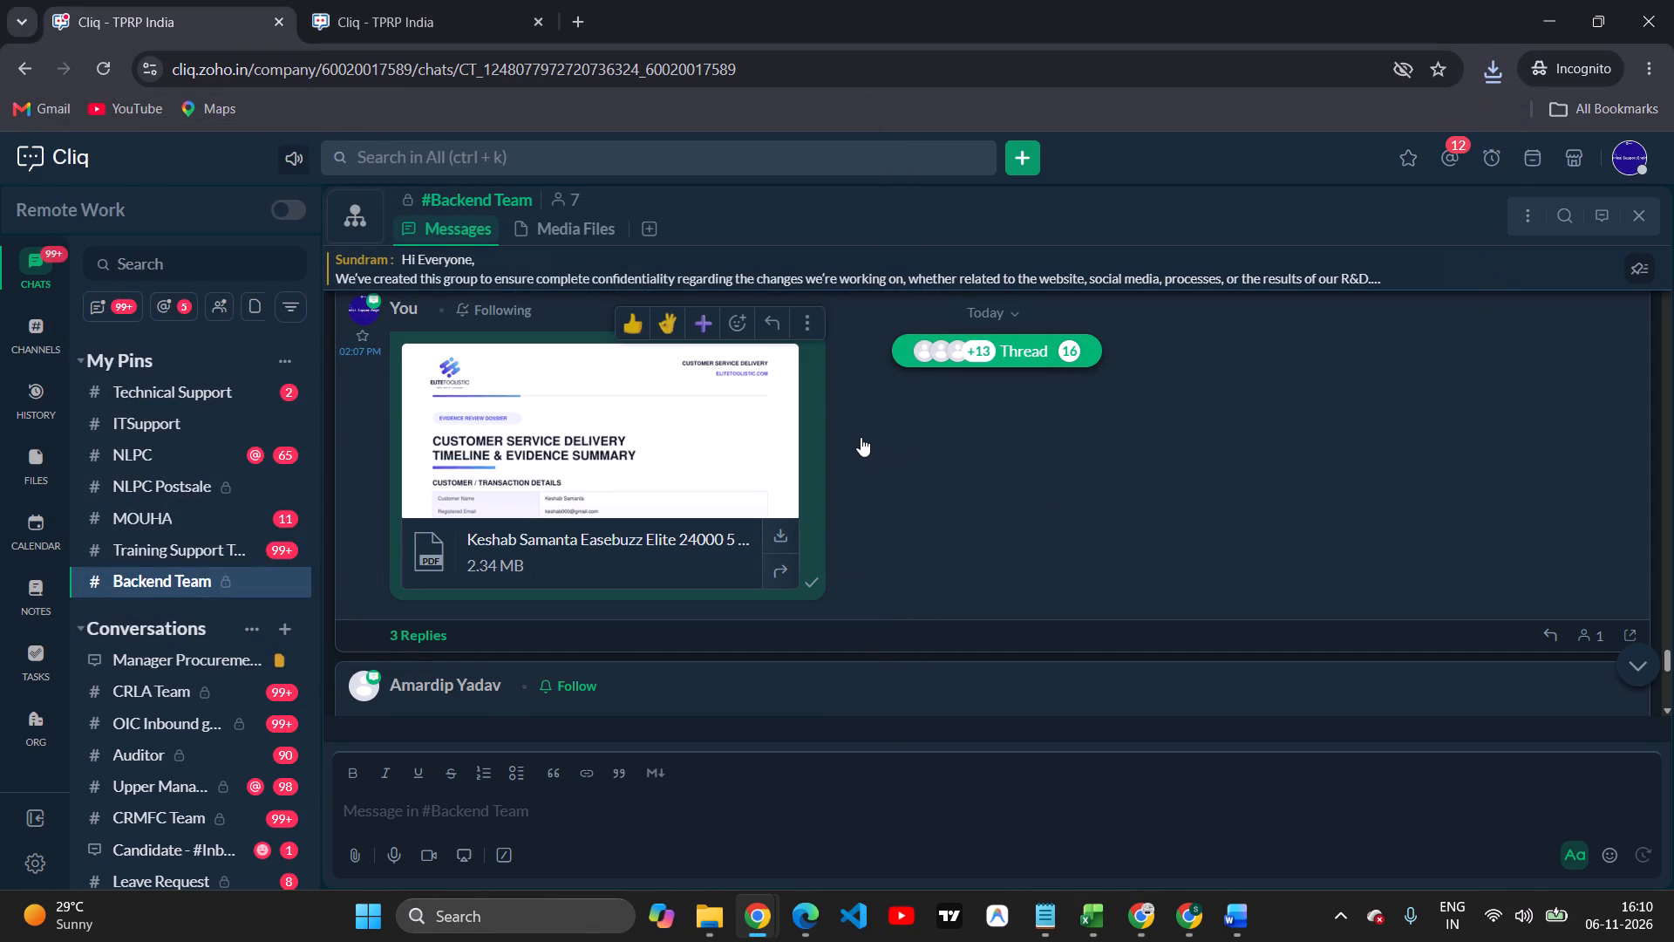
Switch back to the Sejda PDF editor and upload the Easebuzz Elite 24000 5 Aug 26 PDF from Downloads.
{"action": "key", "text": "alt+Tab"}
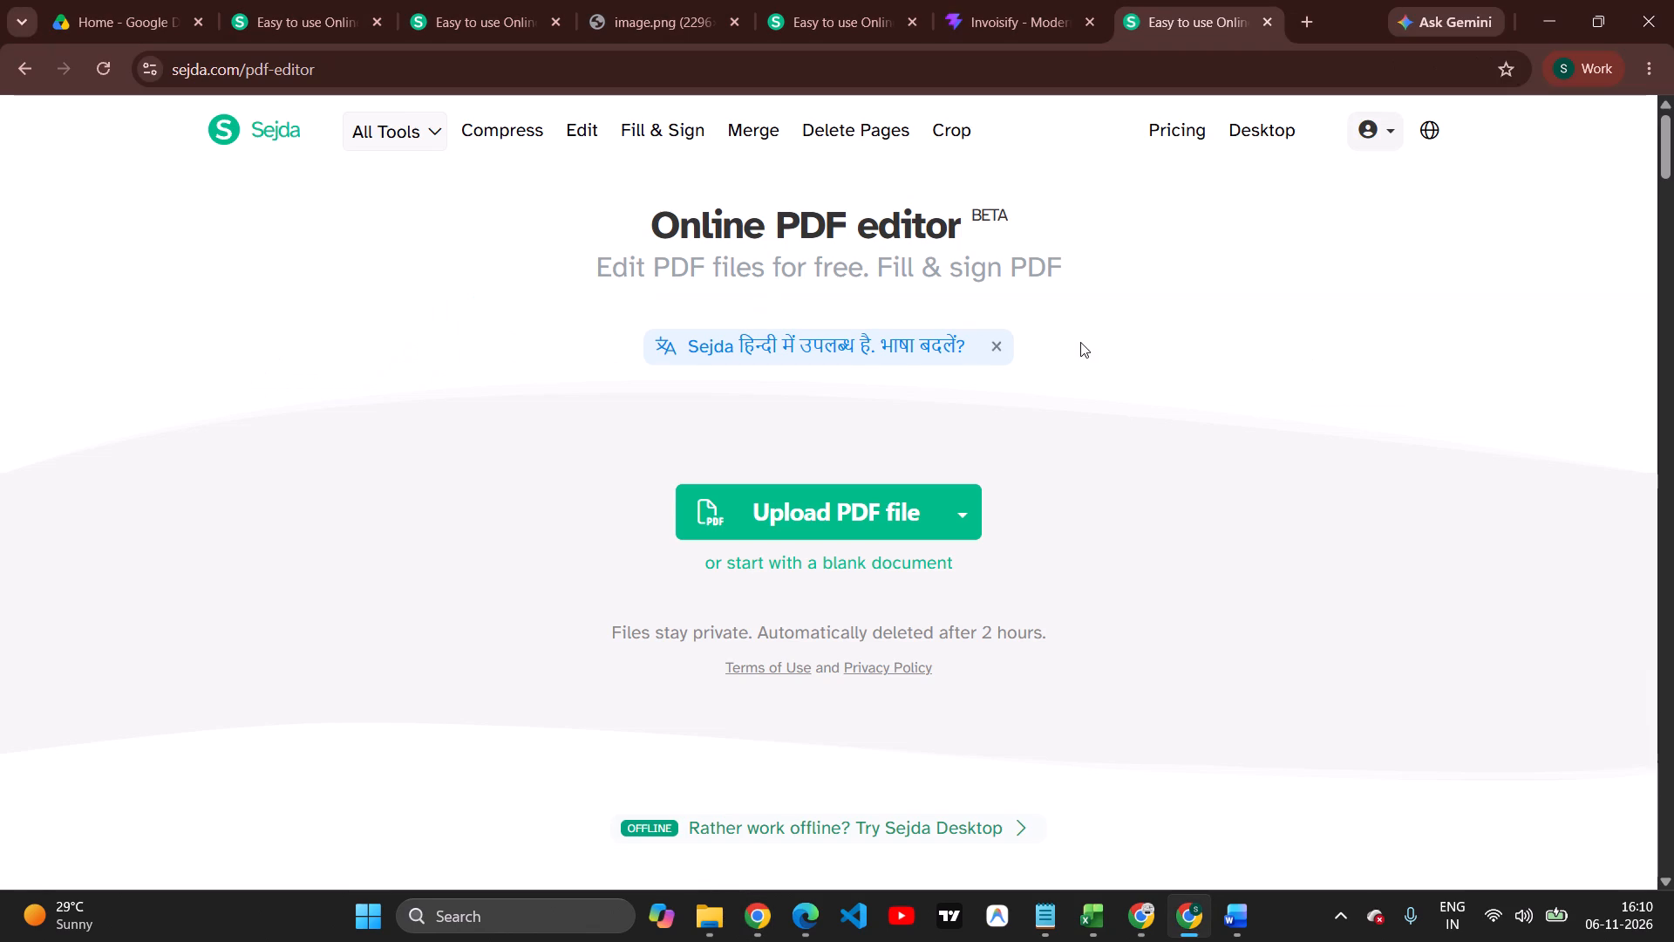
{"action": "left_click", "coordinate": [793, 492]}
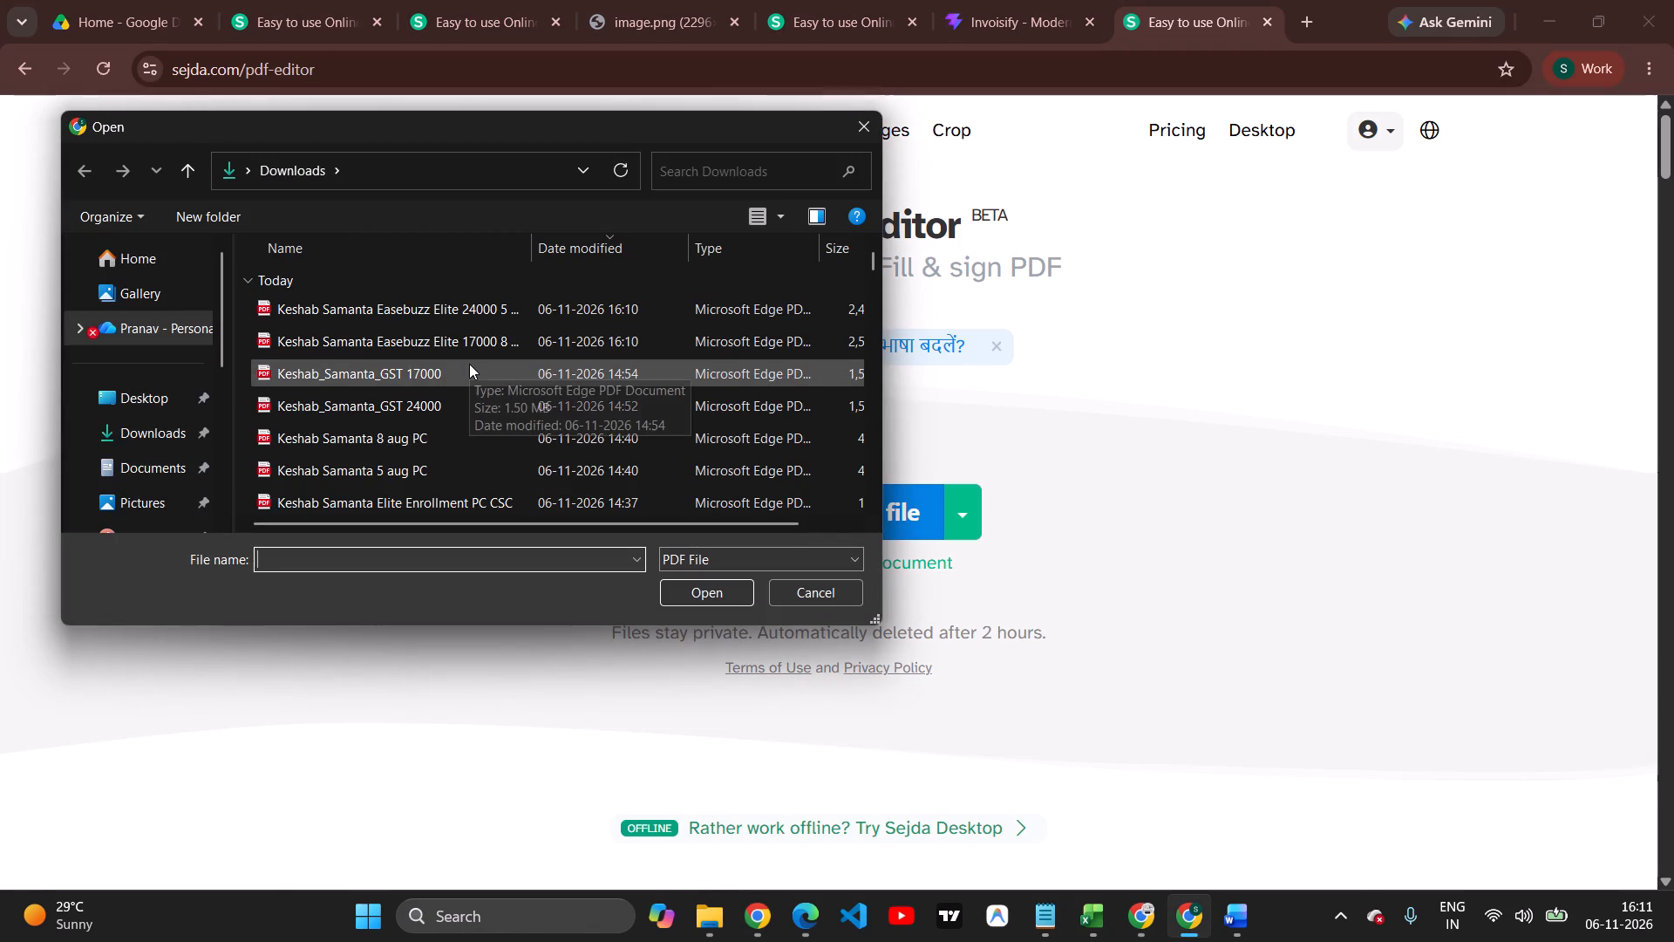
{"action": "left_click", "coordinate": [471, 314]}
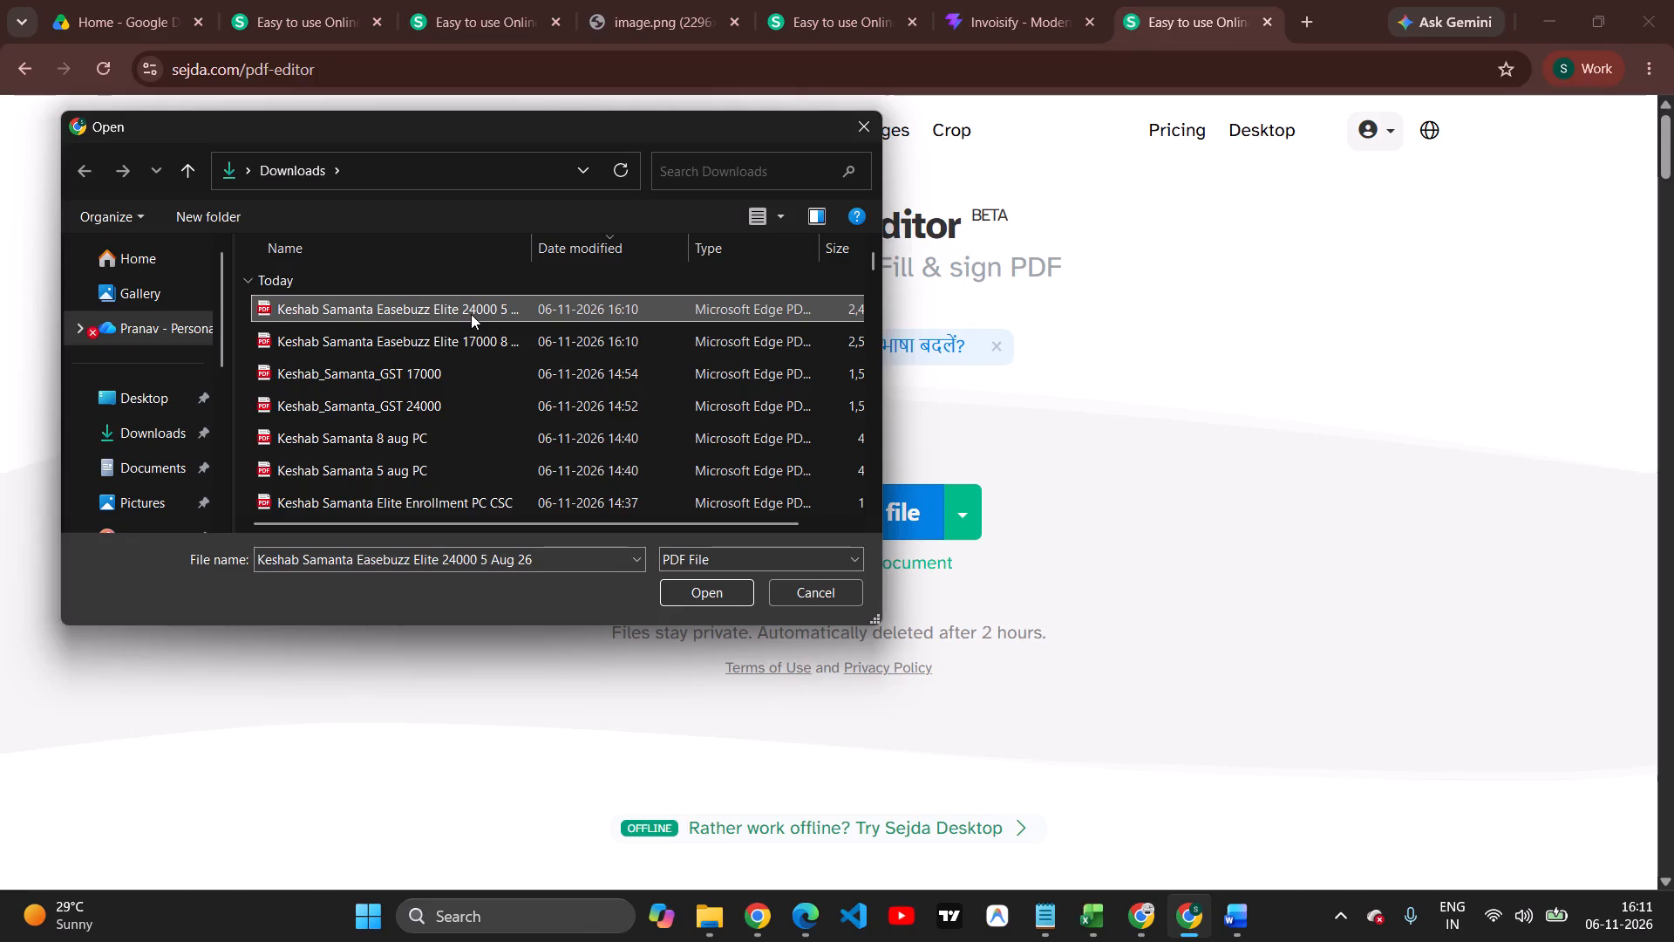
{"action": "left_click", "coordinate": [471, 314]}
{"action": "double_click", "coordinate": [471, 314]}
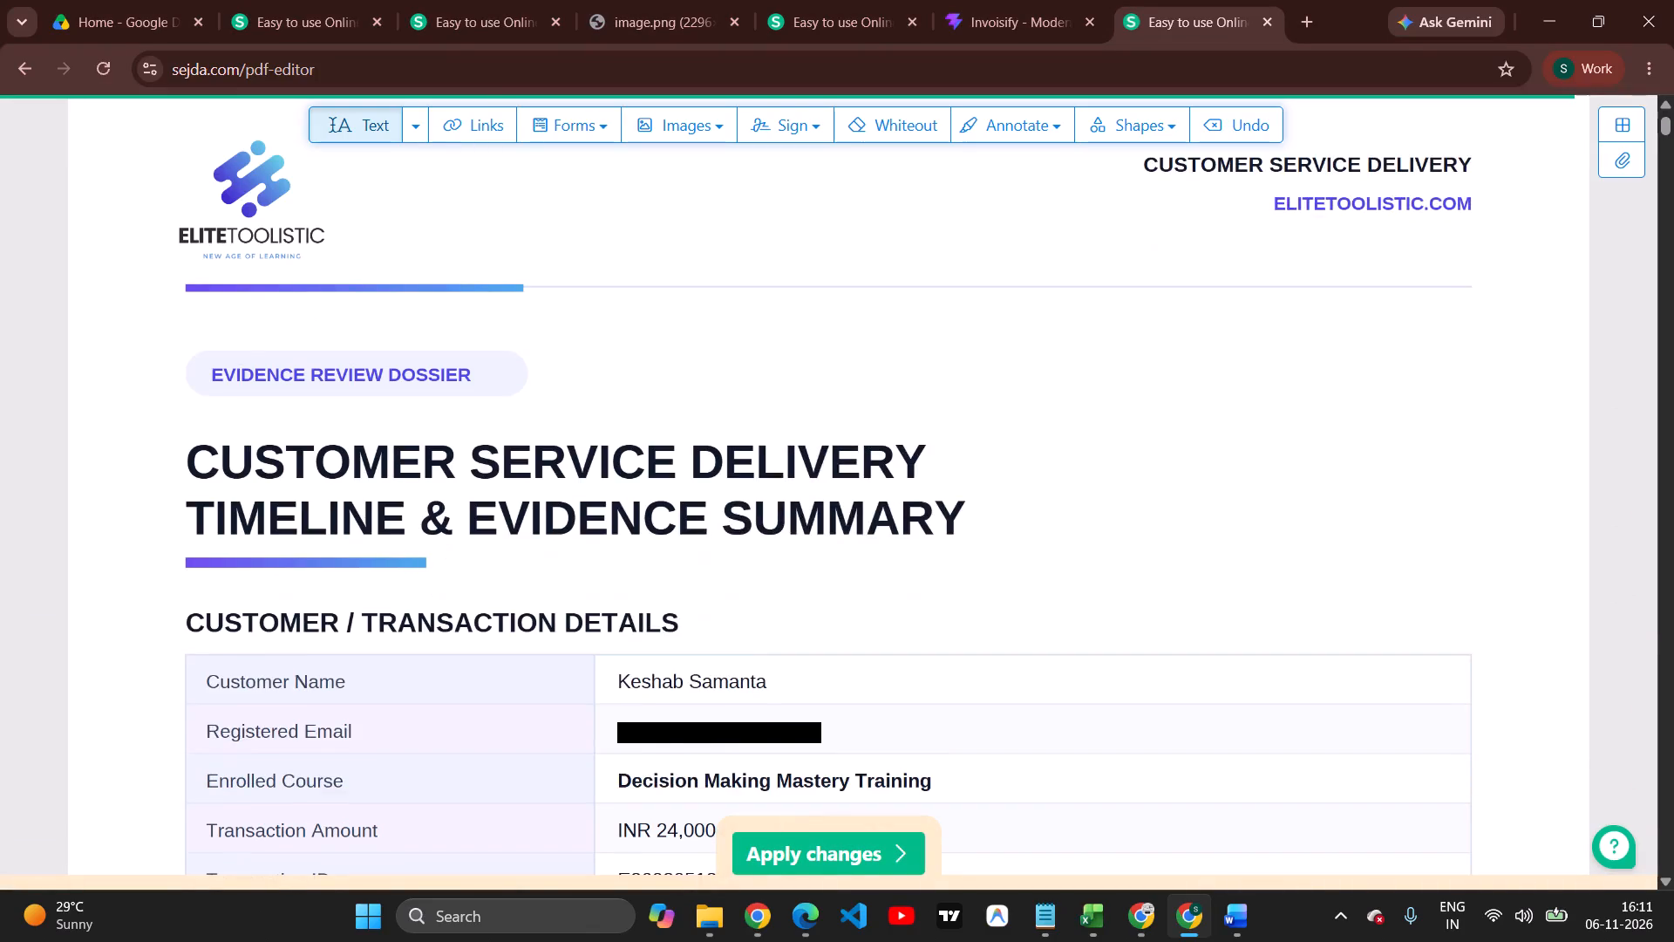
Replace "Cashfree" with "Easebuzz" in the review sentence of the Submission Summary on page 2.
{"action": "scroll", "coordinate": [926, 524], "scroll_direction": "down", "scroll_amount": 10}
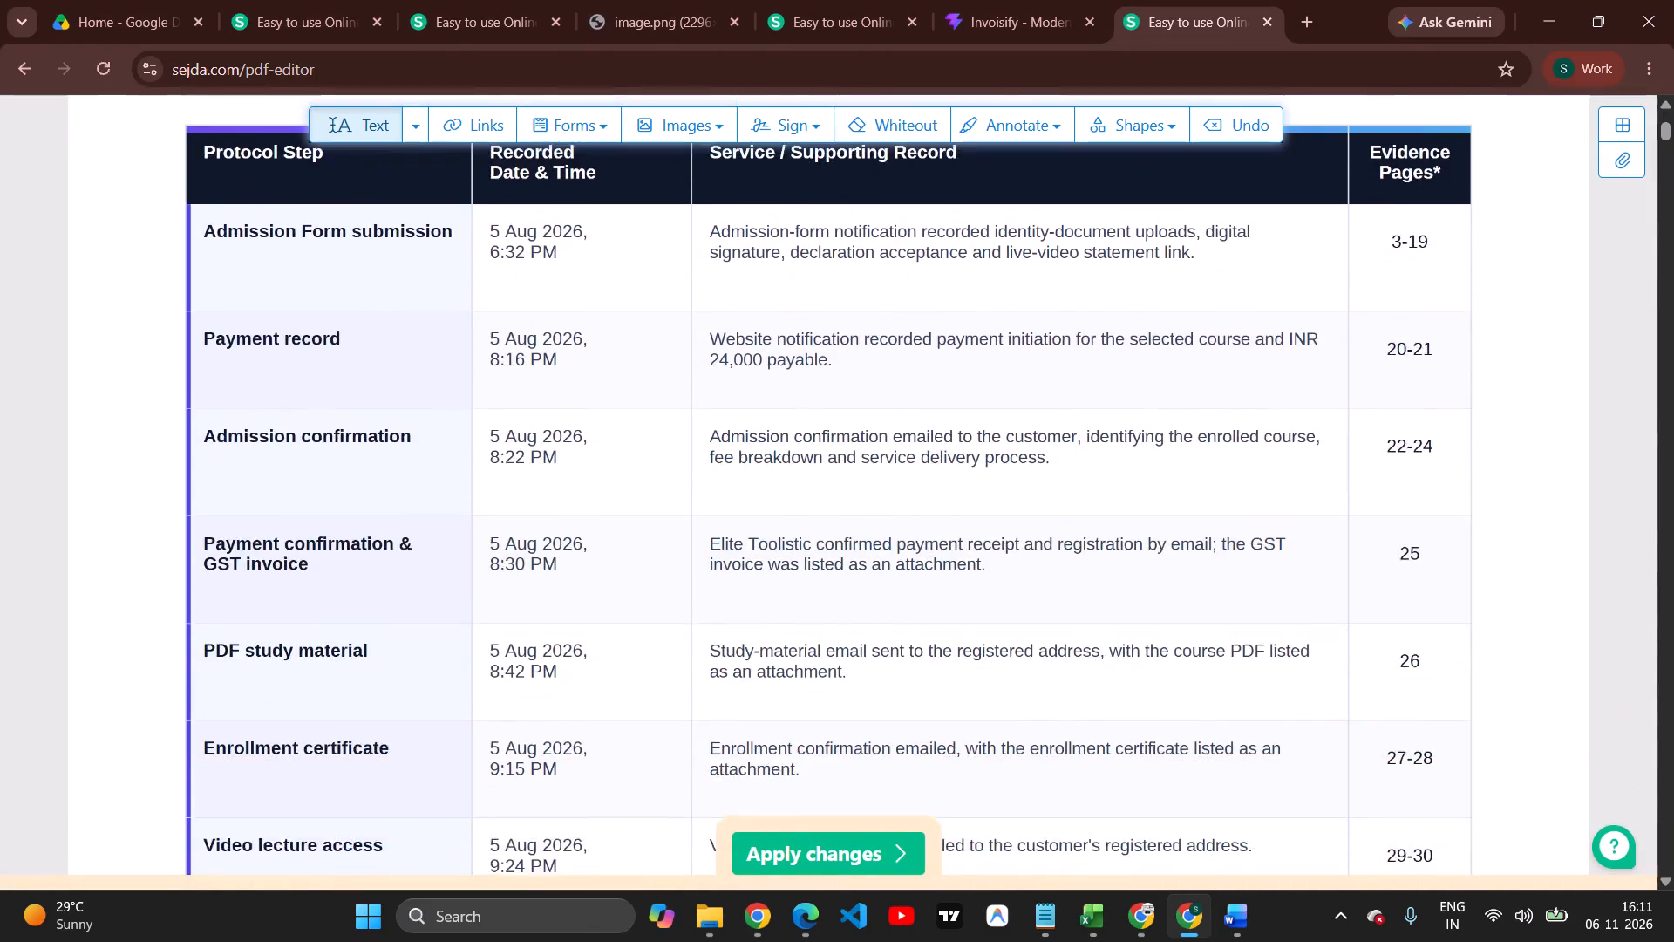
{"action": "scroll", "coordinate": [989, 500], "scroll_direction": "down", "scroll_amount": 5}
{"action": "scroll", "coordinate": [1276, 515], "scroll_direction": "down", "scroll_amount": 2}
{"action": "scroll", "coordinate": [1172, 578], "scroll_direction": "up", "scroll_amount": 1}
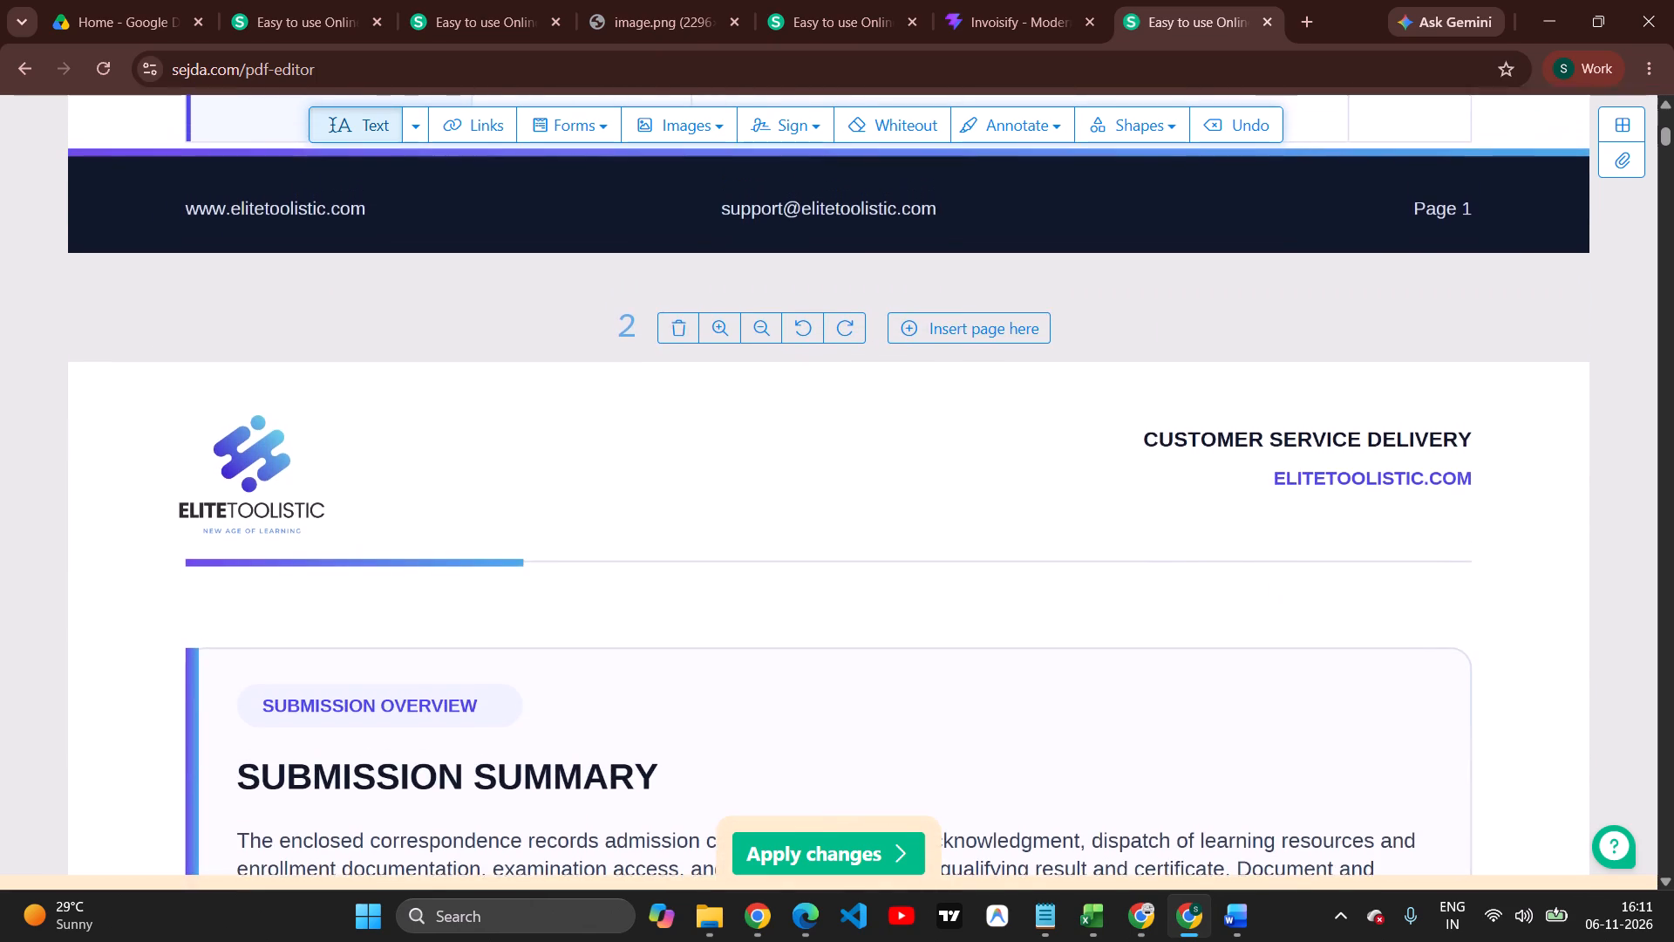
{"action": "scroll", "coordinate": [1295, 551], "scroll_direction": "down", "scroll_amount": 3}
{"action": "scroll", "coordinate": [1205, 535], "scroll_direction": "down", "scroll_amount": 1}
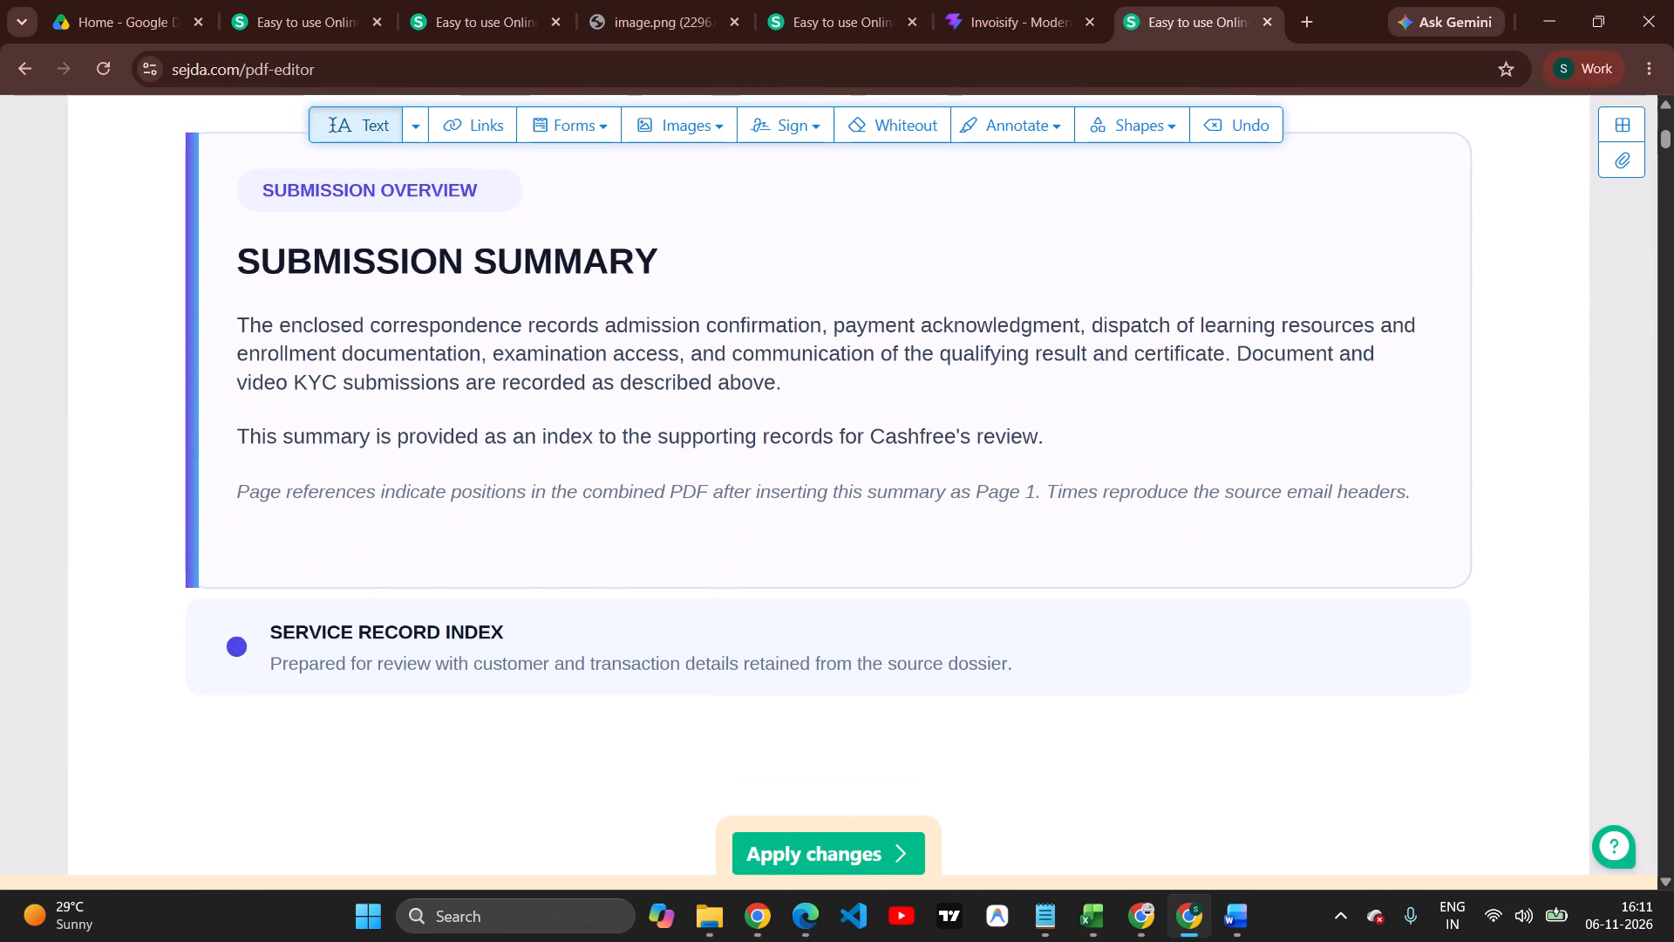
{"action": "left_click", "coordinate": [924, 433]}
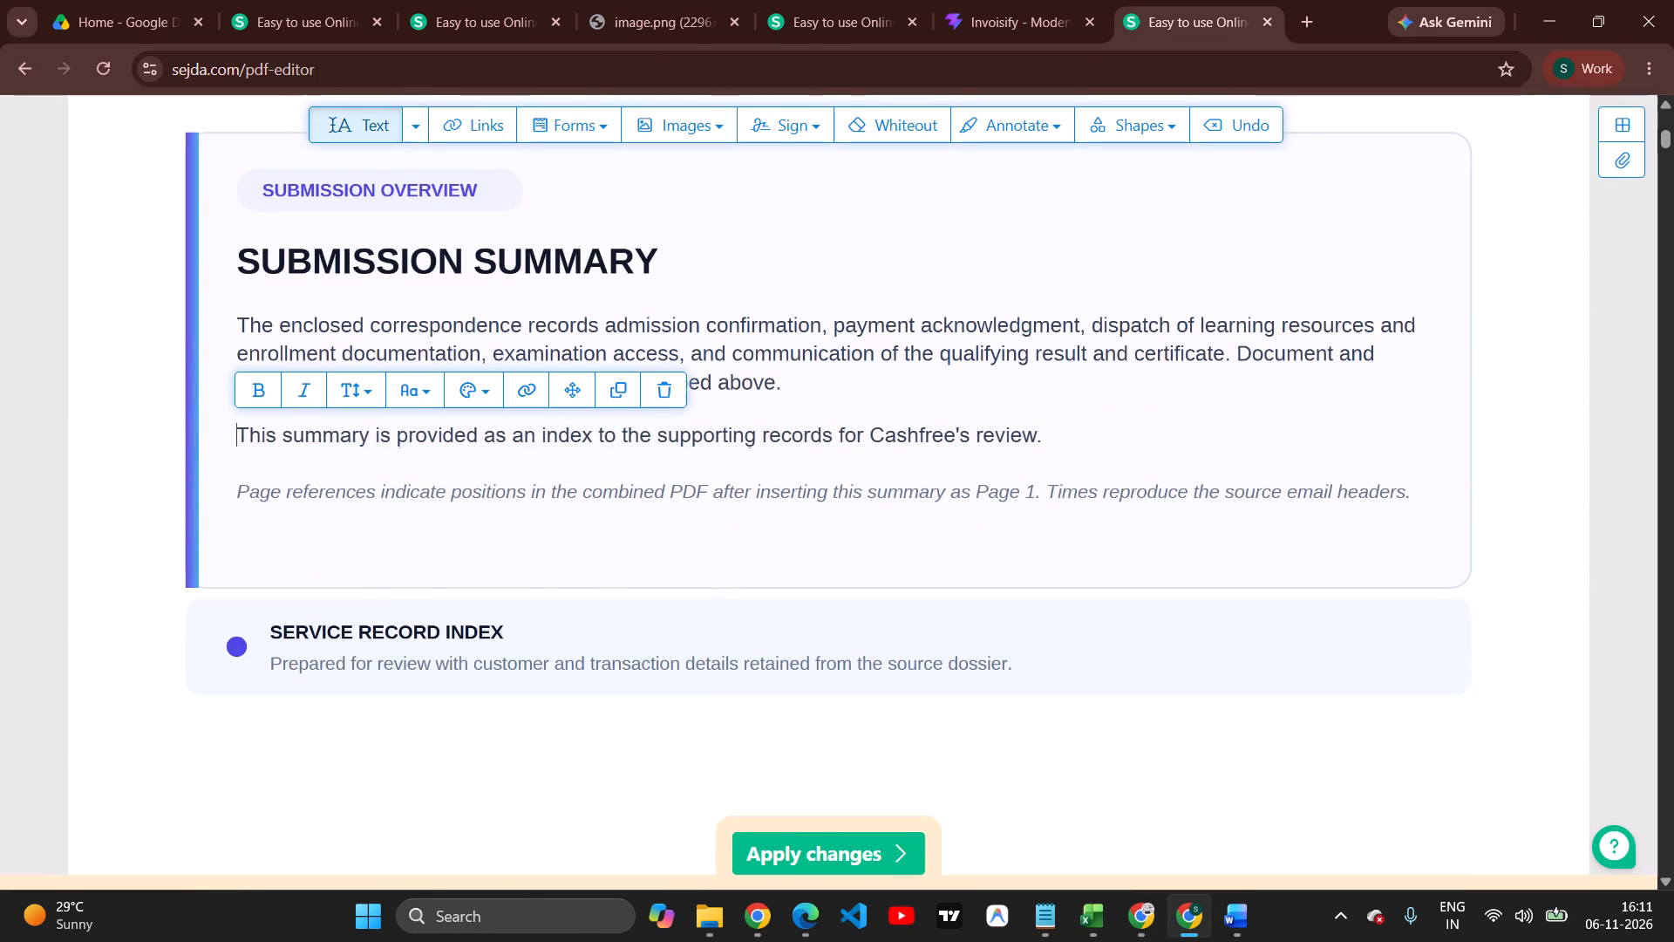
{"action": "left_click", "coordinate": [924, 435]}
{"action": "left_click", "coordinate": [959, 430]}
{"action": "left_click", "coordinate": [953, 433]}
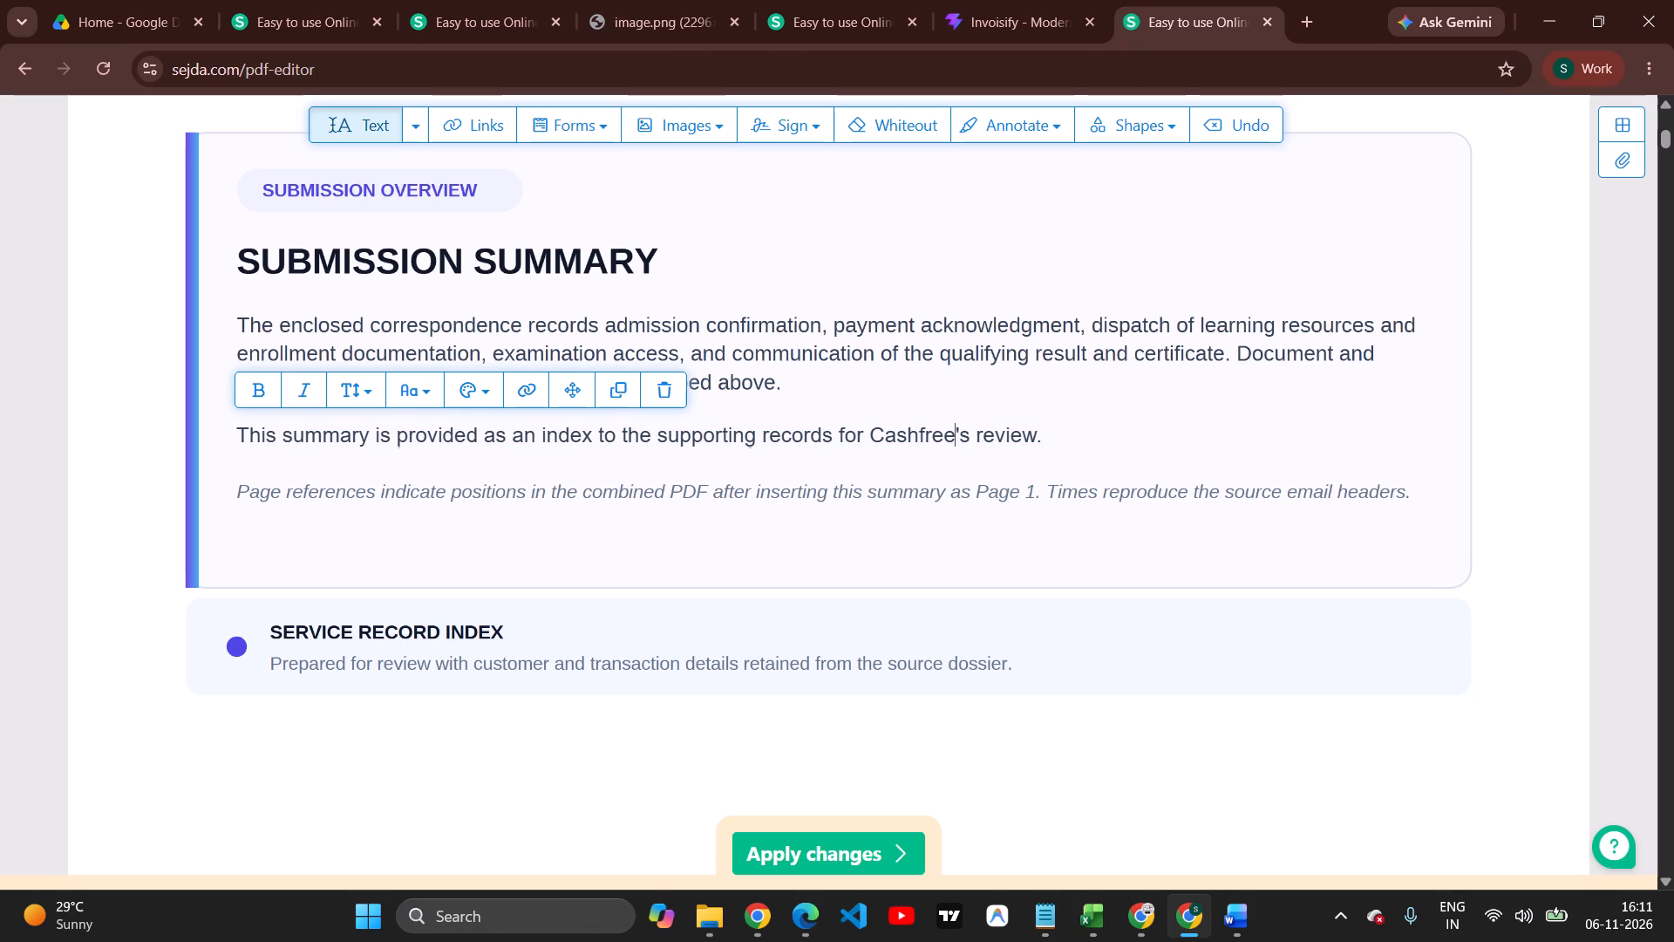
{"action": "key", "text": "BackSpace"}
{"action": "key", "text": "BackSpace"}
{"action": "key", "text": "BackSpace"}
{"action": "key", "text": "BackSpace"}
{"action": "key", "text": "BackSpace"}
{"action": "key", "text": "BackSpace"}
{"action": "key", "text": "BackSpace"}
{"action": "key", "text": "BackSpace"}
{"action": "type", "text": "Easebuzzz"}
{"action": "key", "text": "BackSpace"}
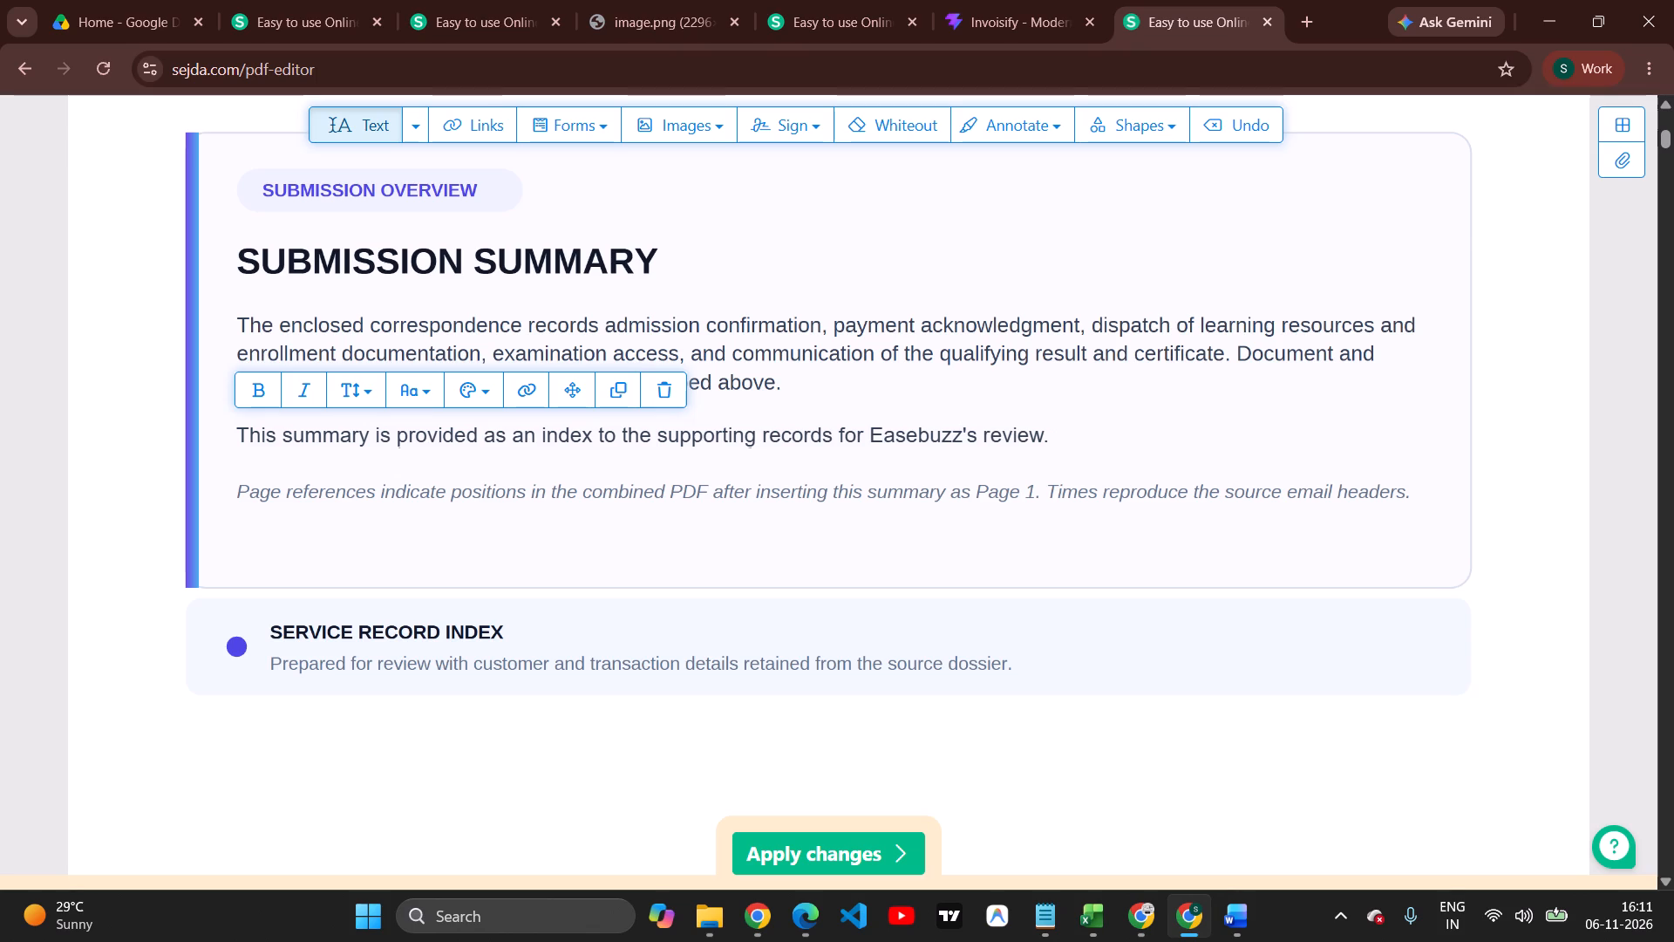
Copy the word "Easebuzz" from the edited review sentence.
{"action": "left_click_drag", "start_coordinate": [963, 435], "coordinate": [875, 441]}
{"action": "key", "text": "ctrl+c"}
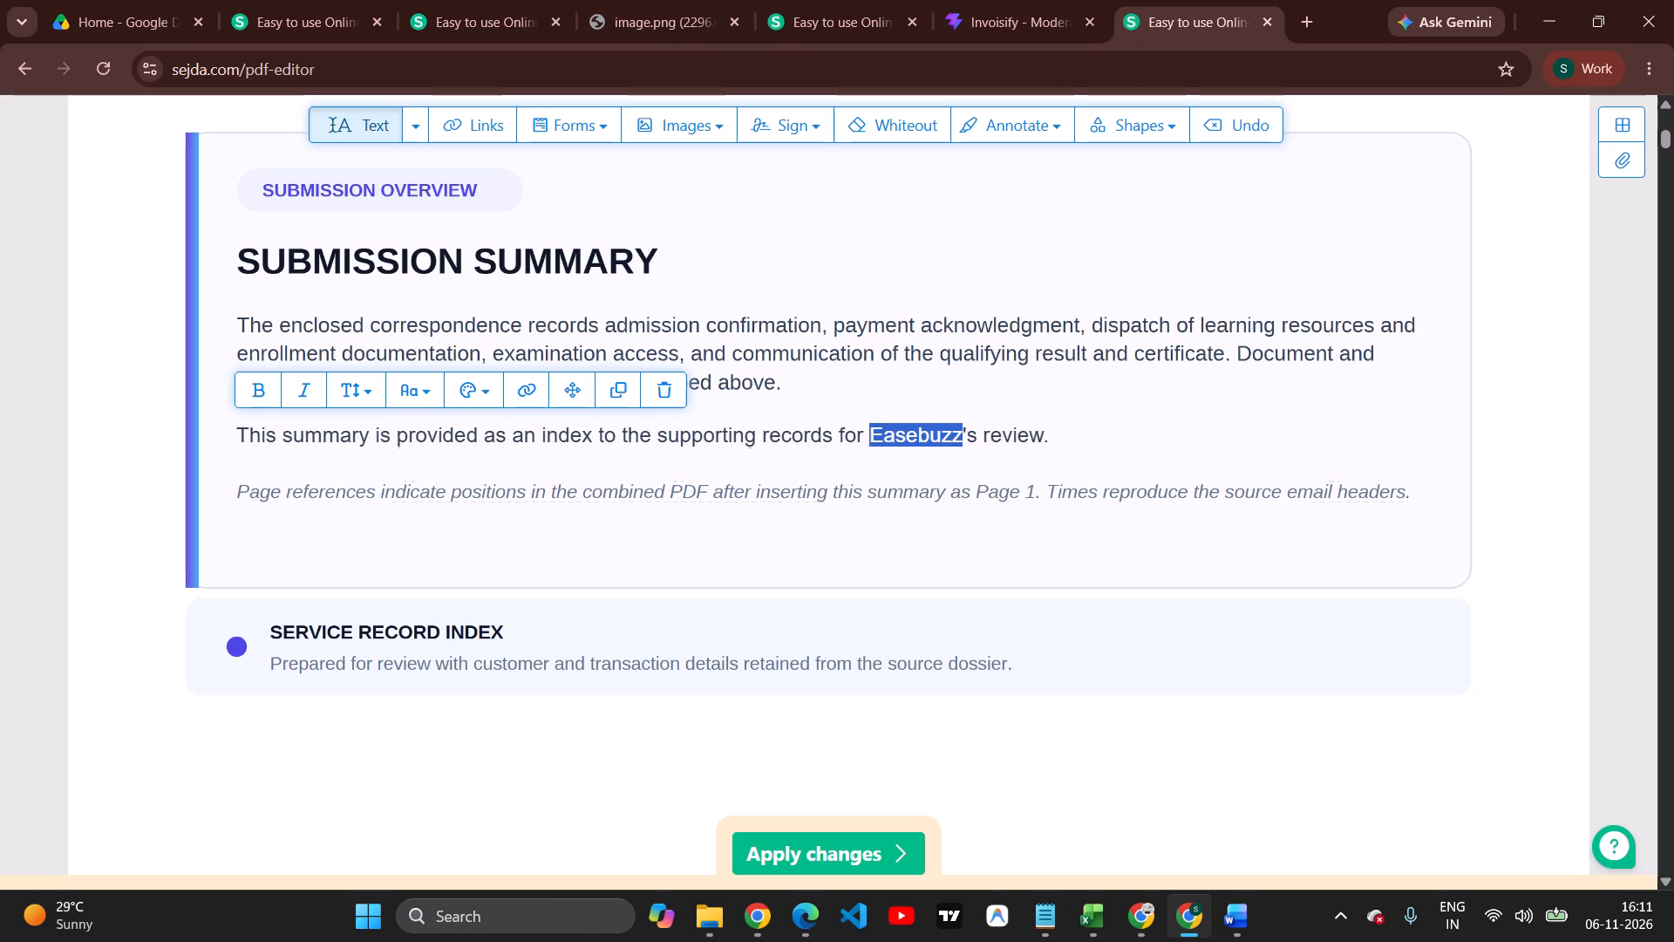
Apply the changes to the Easebuzz Elite 24000 5 Aug 26 PDF.
{"action": "left_click", "coordinate": [830, 871]}
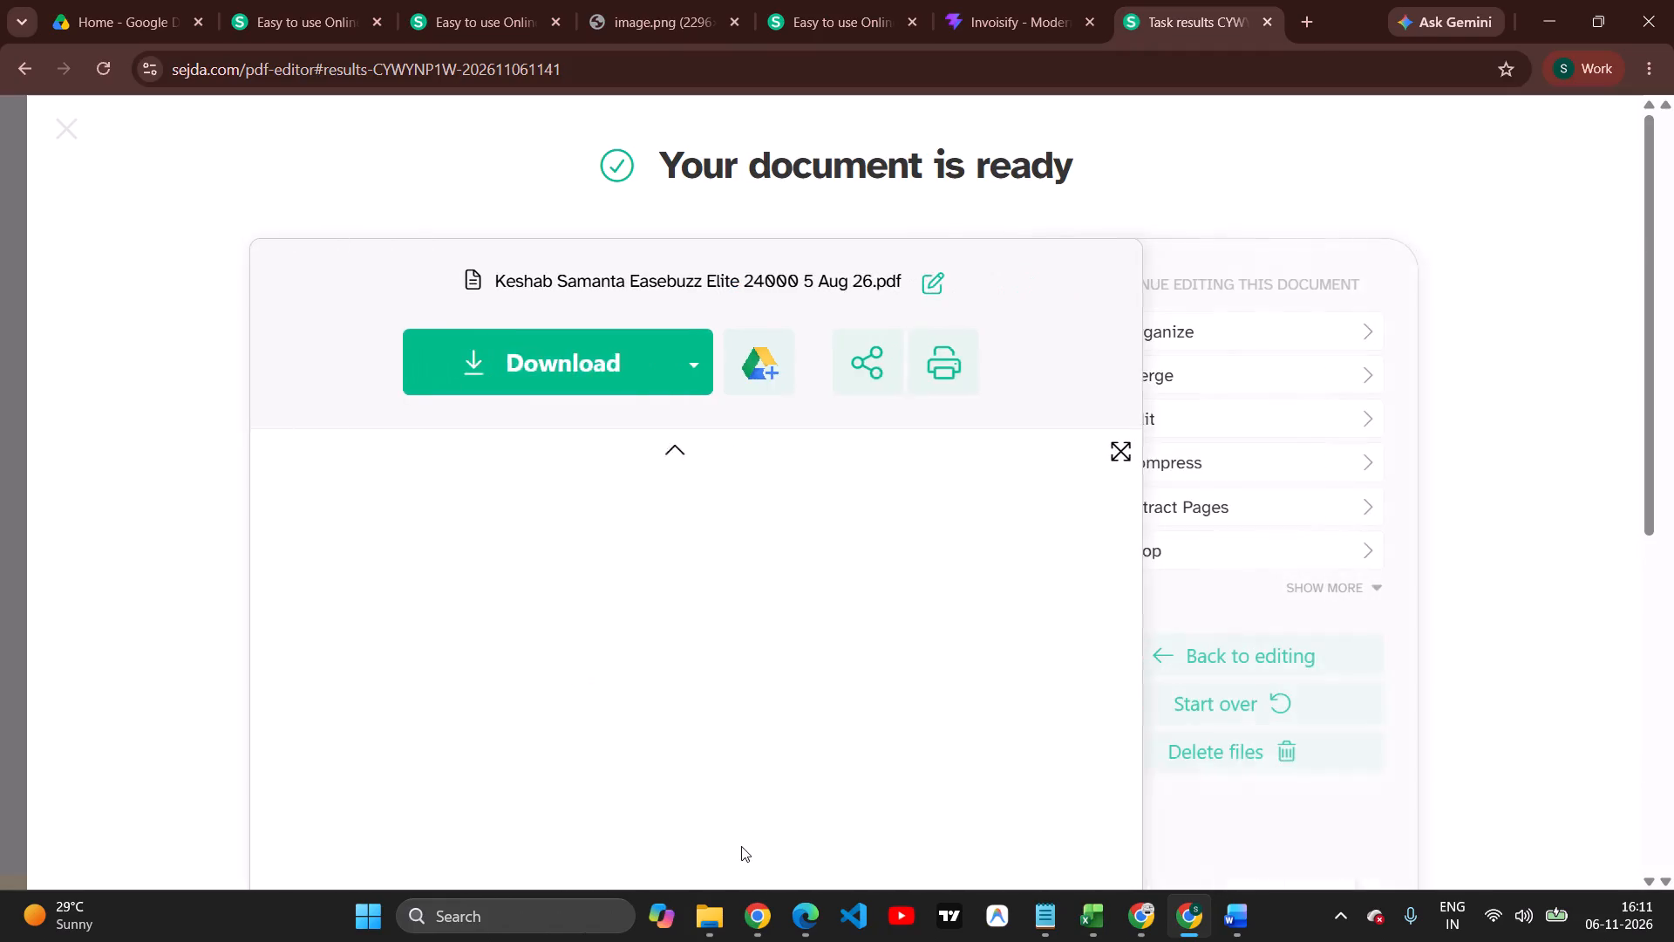
Switch to File Explorer, refresh Downloads and delete the most recent Easebuzz Elite 24000 5 Aug PDF.
{"action": "left_click", "coordinate": [697, 918]}
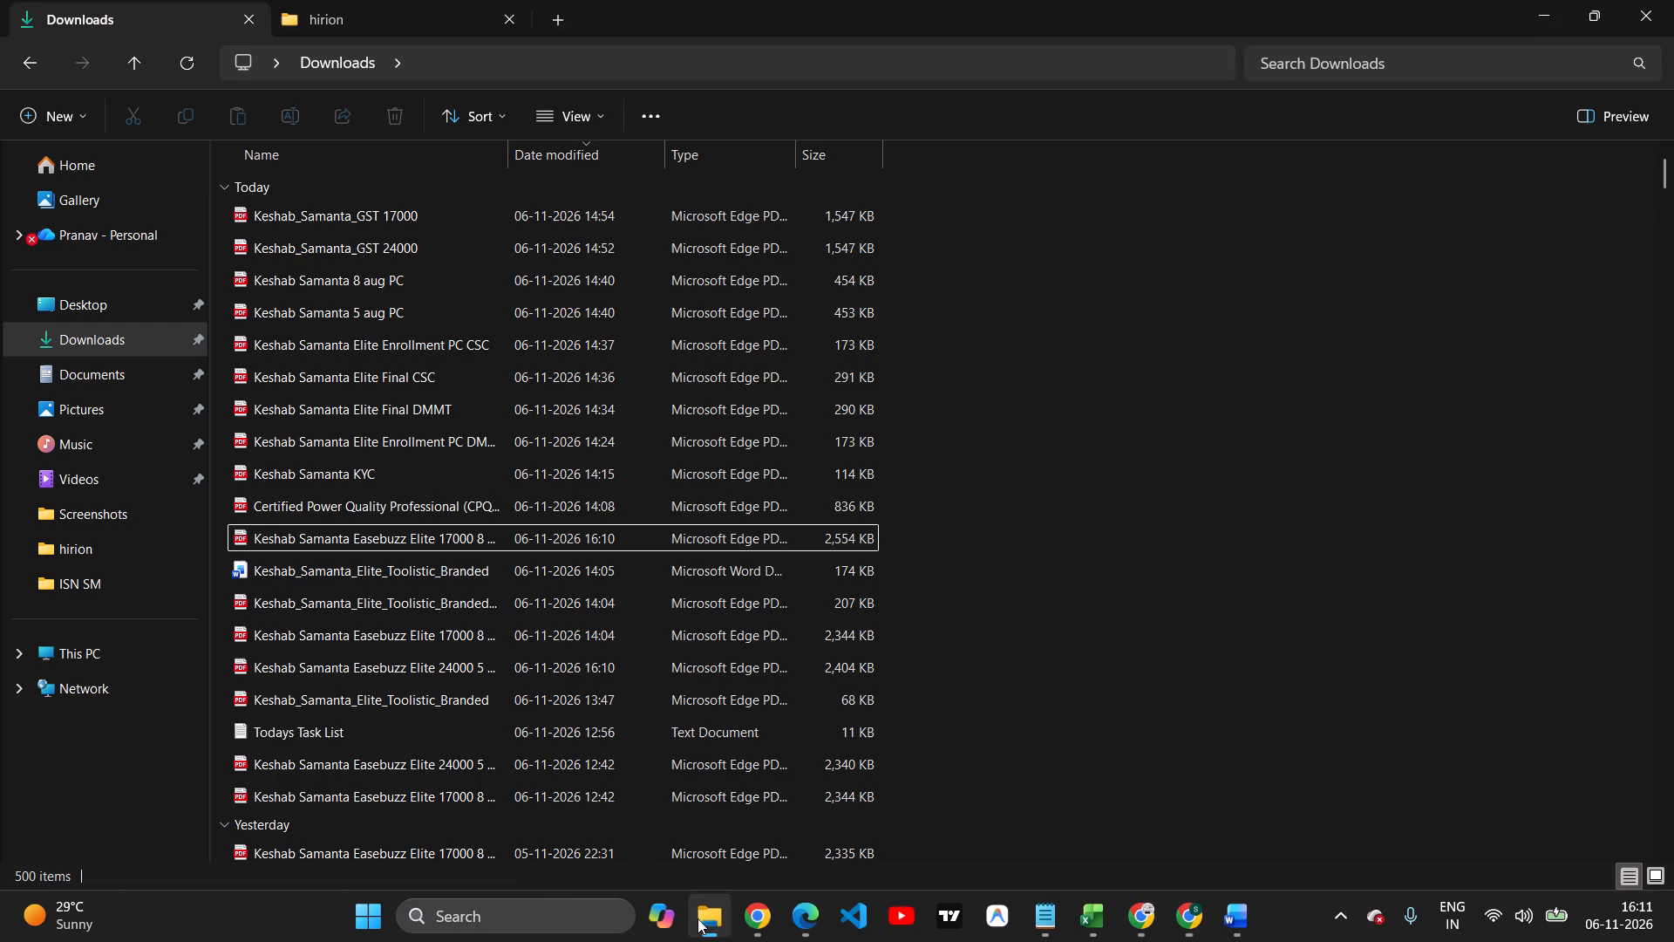
{"action": "left_click", "coordinate": [193, 58]}
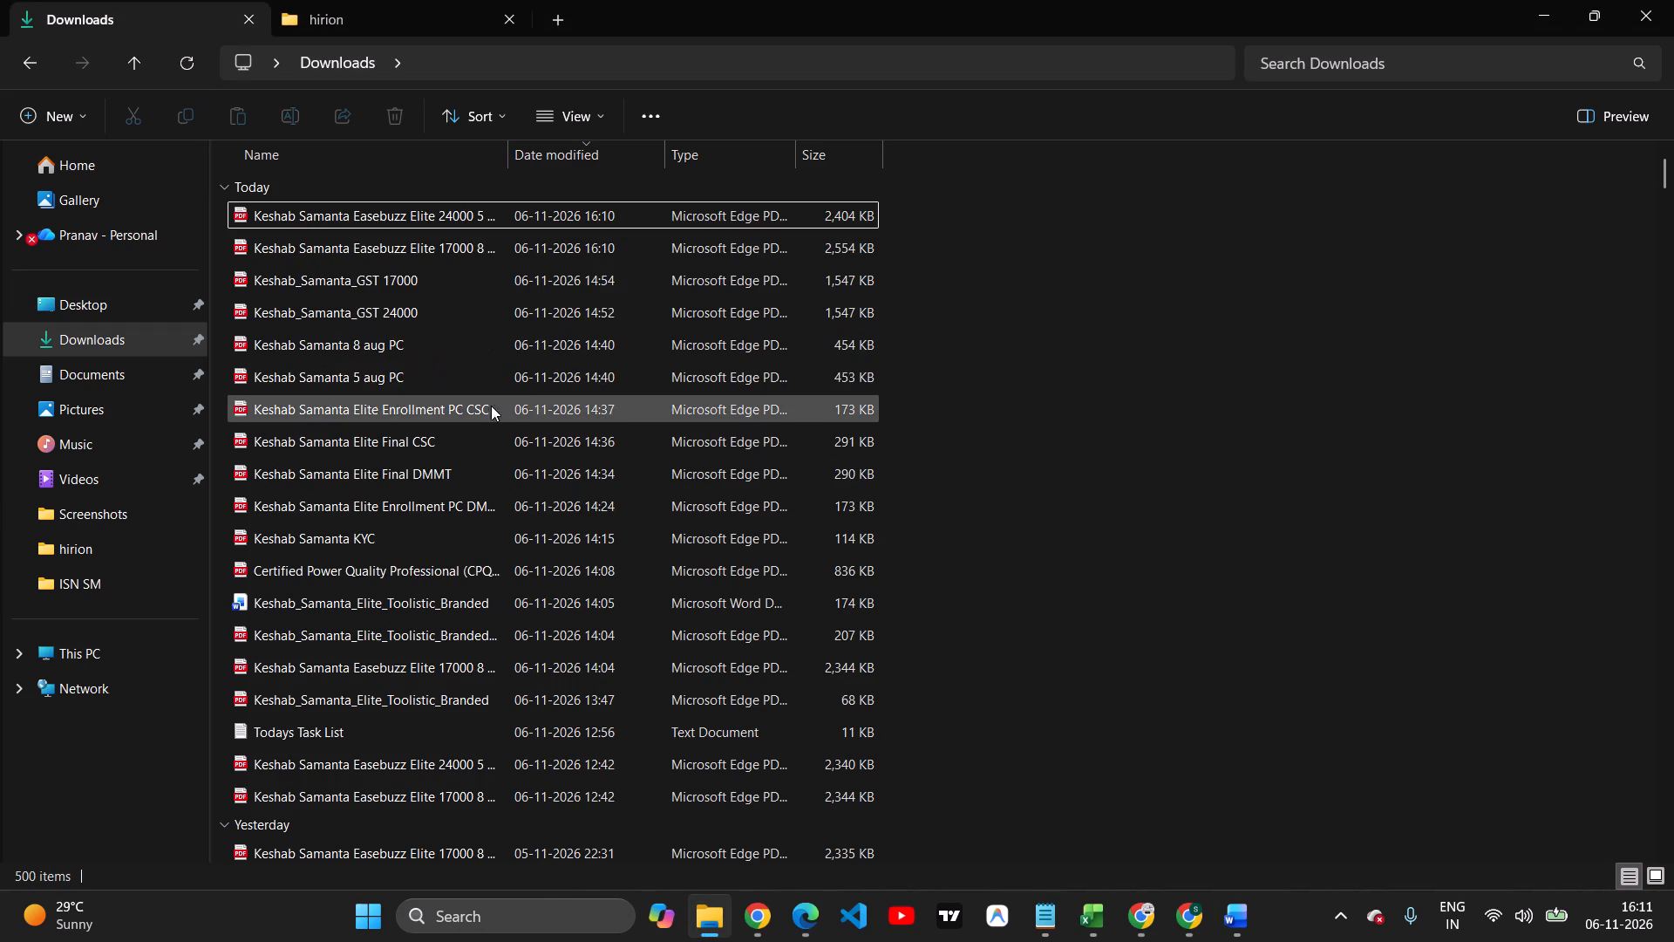
{"action": "scroll", "coordinate": [497, 409], "scroll_direction": "up", "scroll_amount": 9}
{"action": "left_click", "coordinate": [514, 215]}
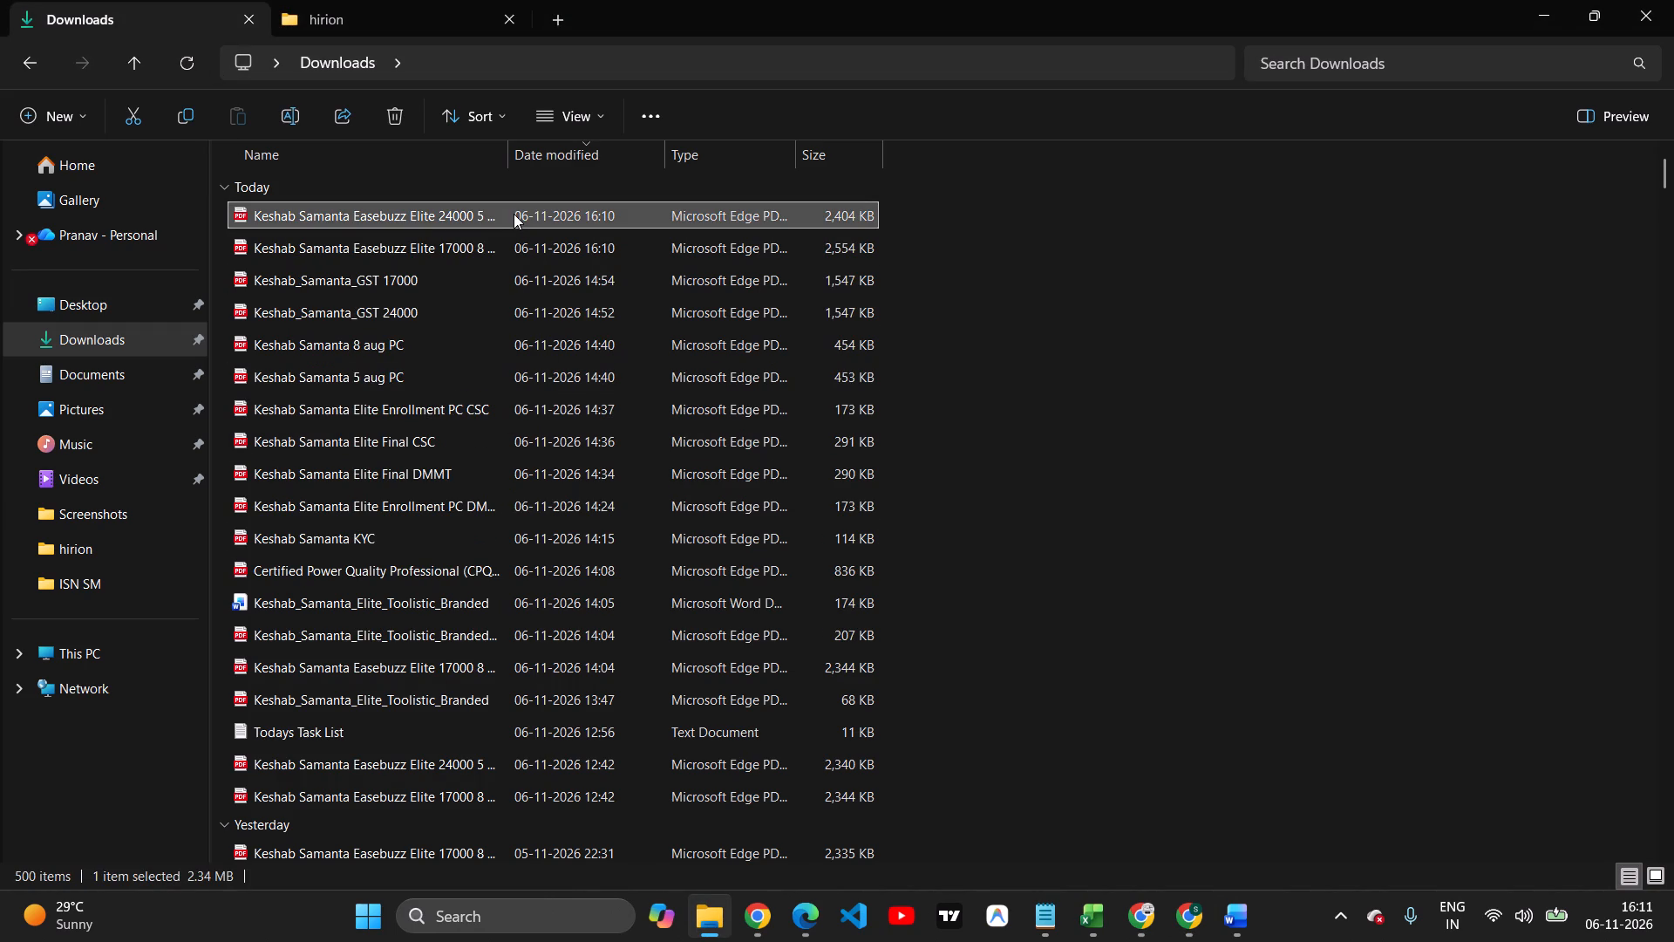
{"action": "key", "text": "Delete"}
Switch back to Sejda and download the edited Easebuzz Elite 24000 5 Aug 26 PDF.
{"action": "key", "text": "alt+Tab"}
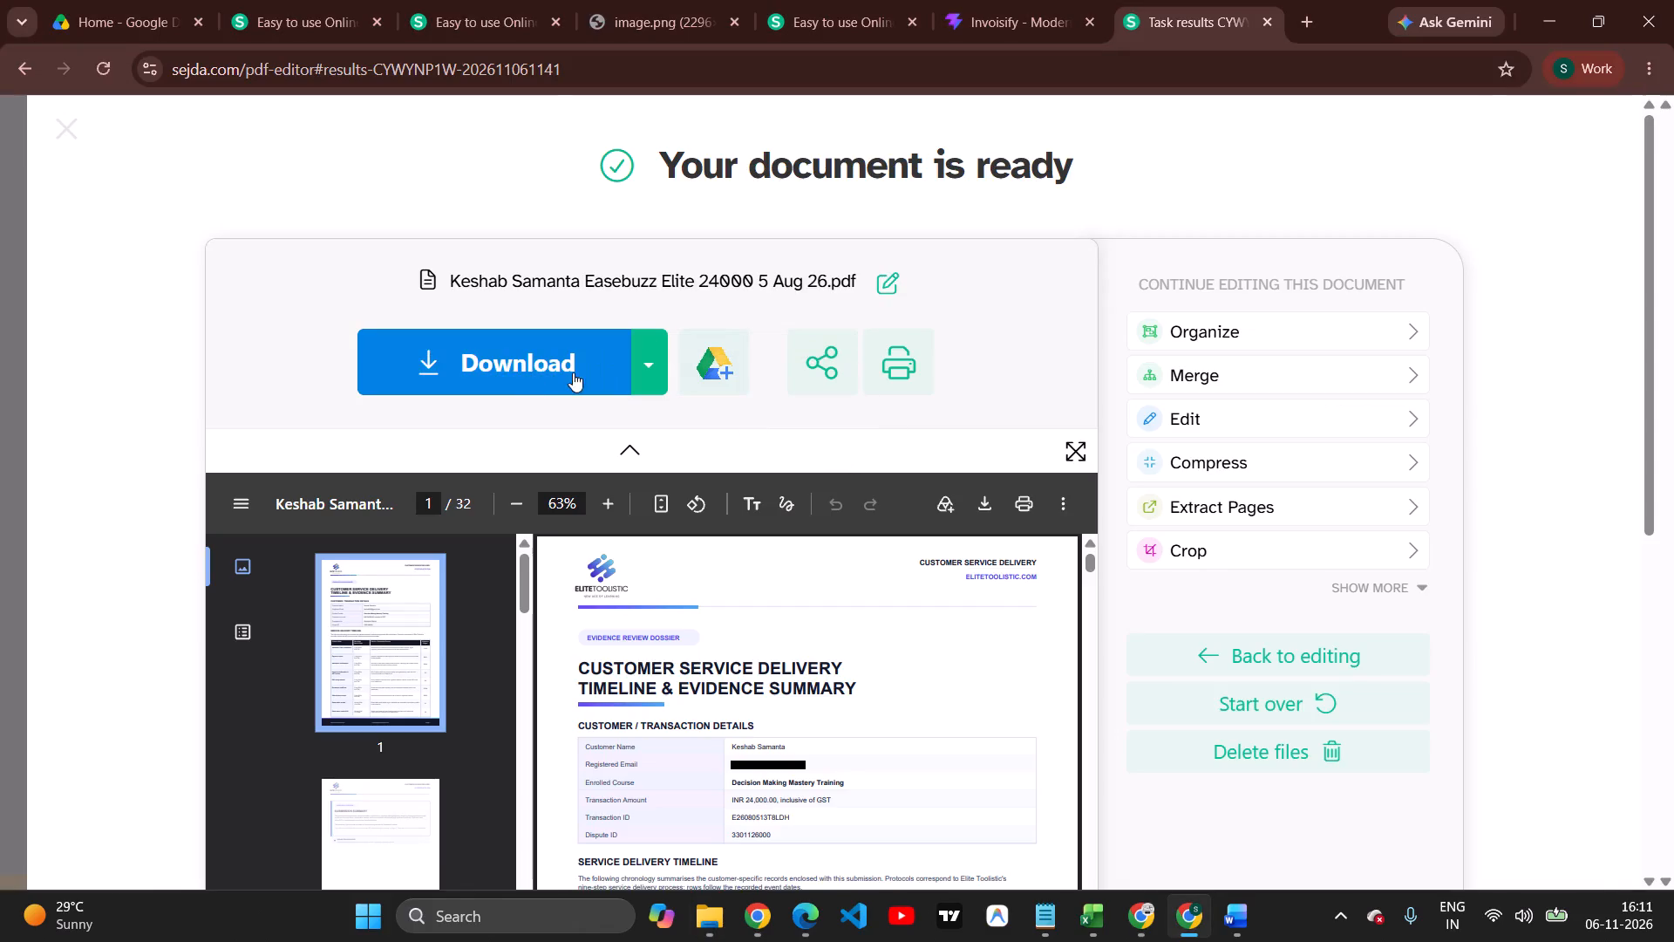
{"action": "left_click", "coordinate": [510, 361]}
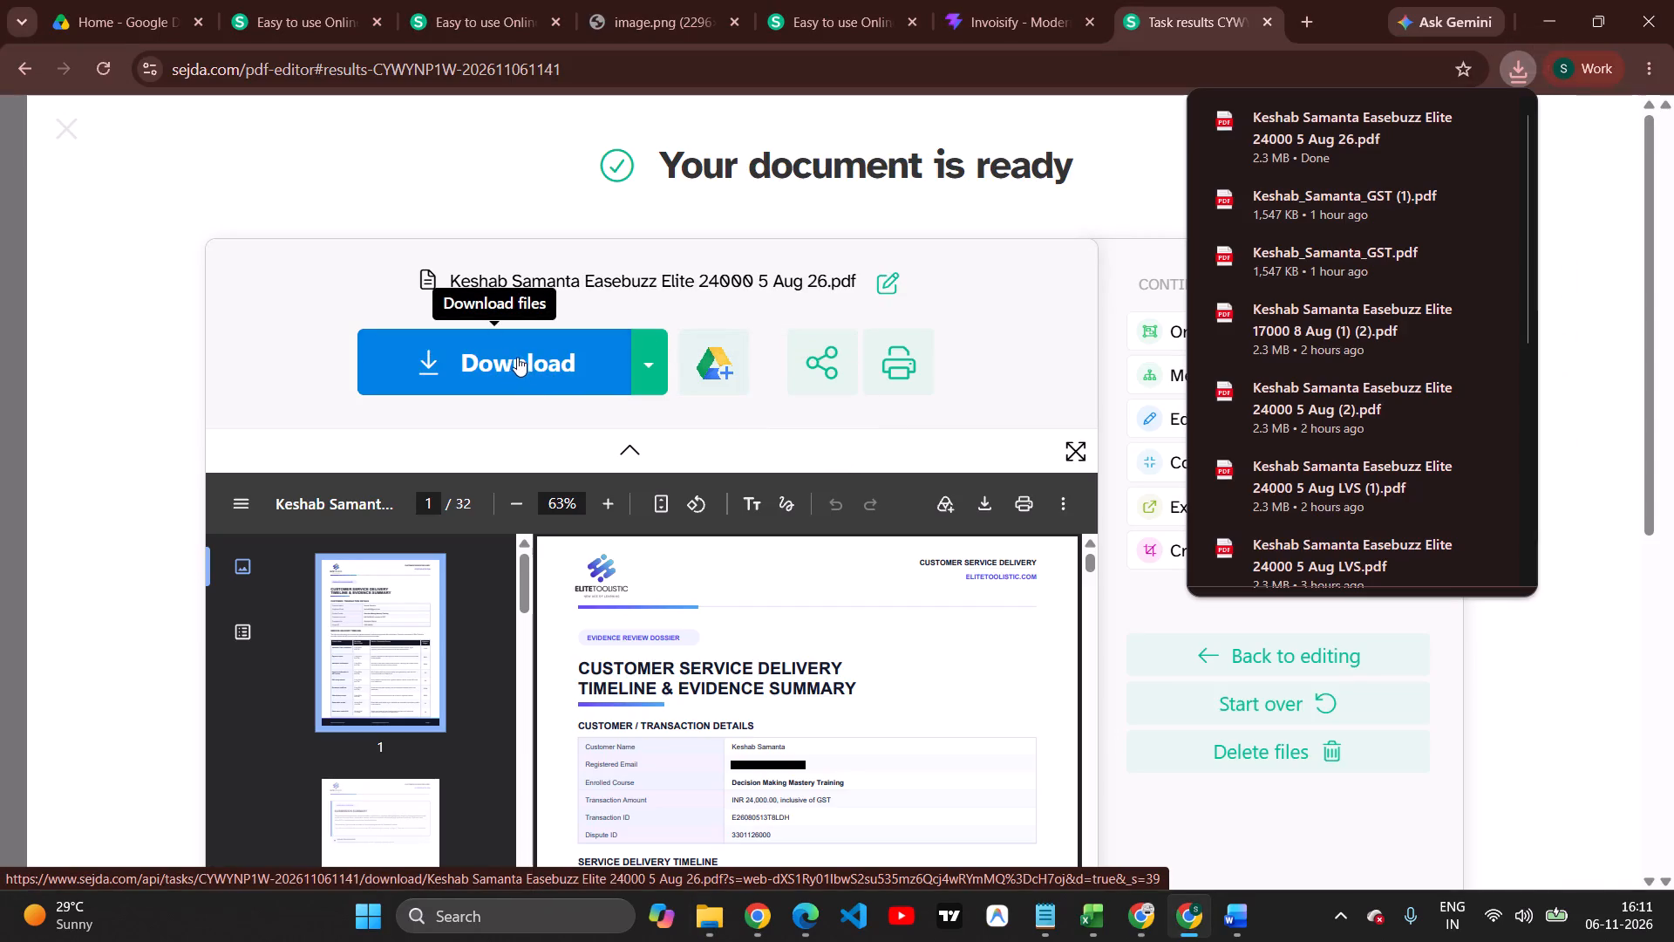
Close the finished task, reload the PDF editor and upload the Easebuzz Elite 17000 8 Aug PDF.
{"action": "left_click", "coordinate": [64, 136]}
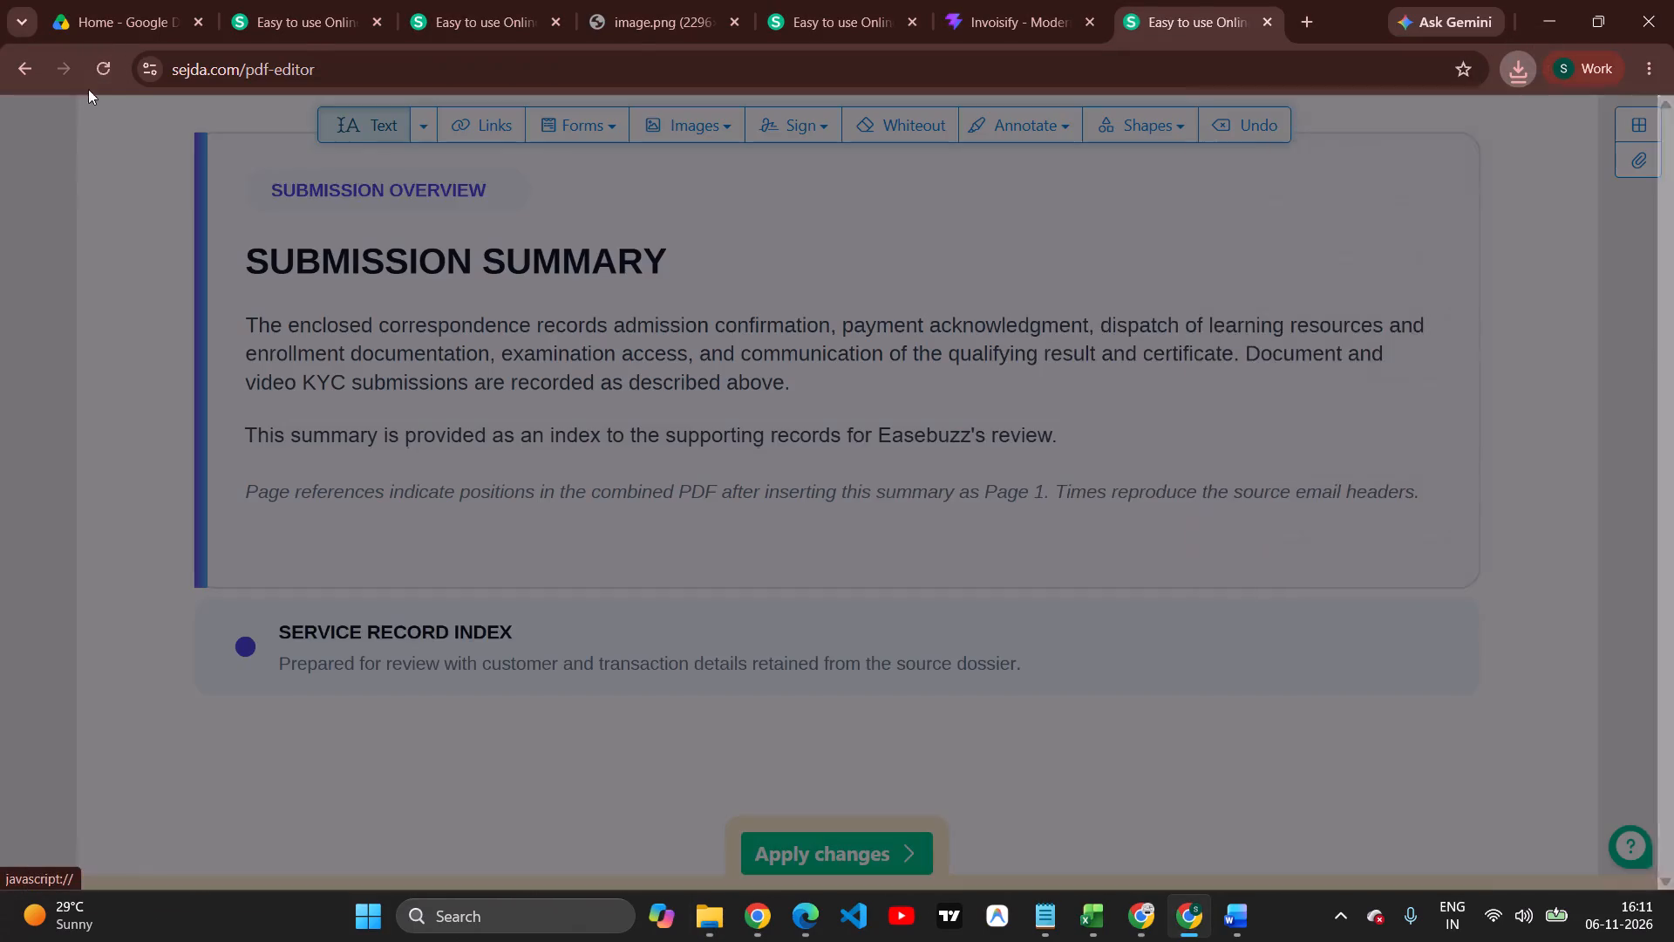
{"action": "left_click", "coordinate": [93, 75]}
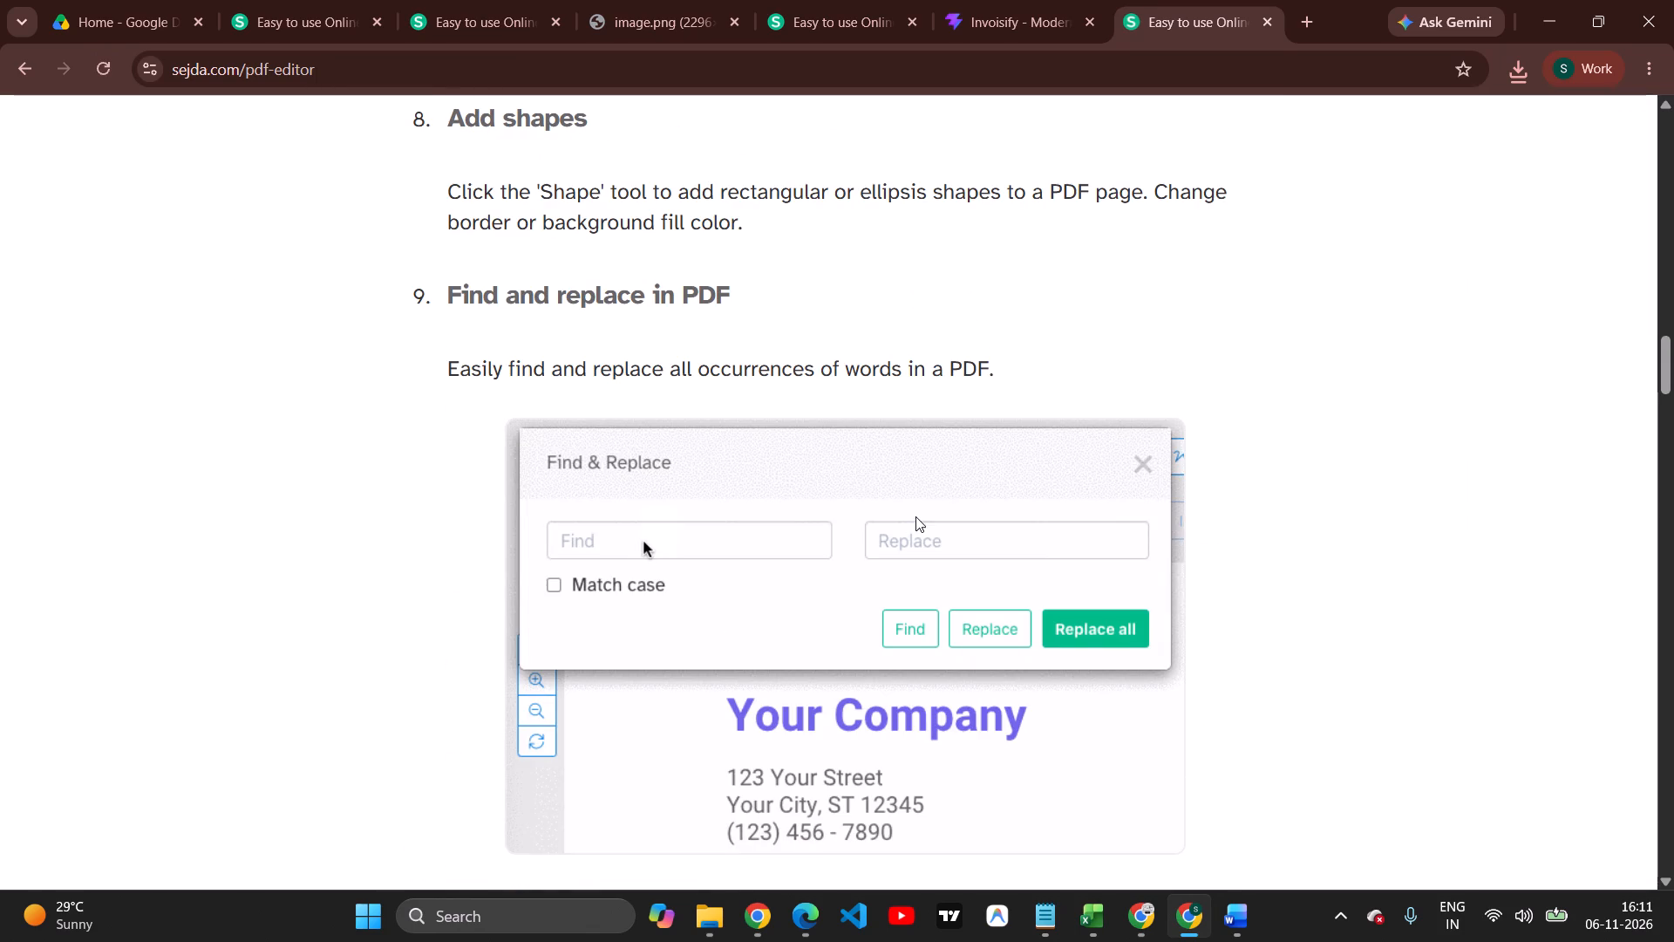
{"action": "scroll", "coordinate": [913, 509], "scroll_direction": "up", "scroll_amount": 16}
{"action": "left_click", "coordinate": [811, 515]}
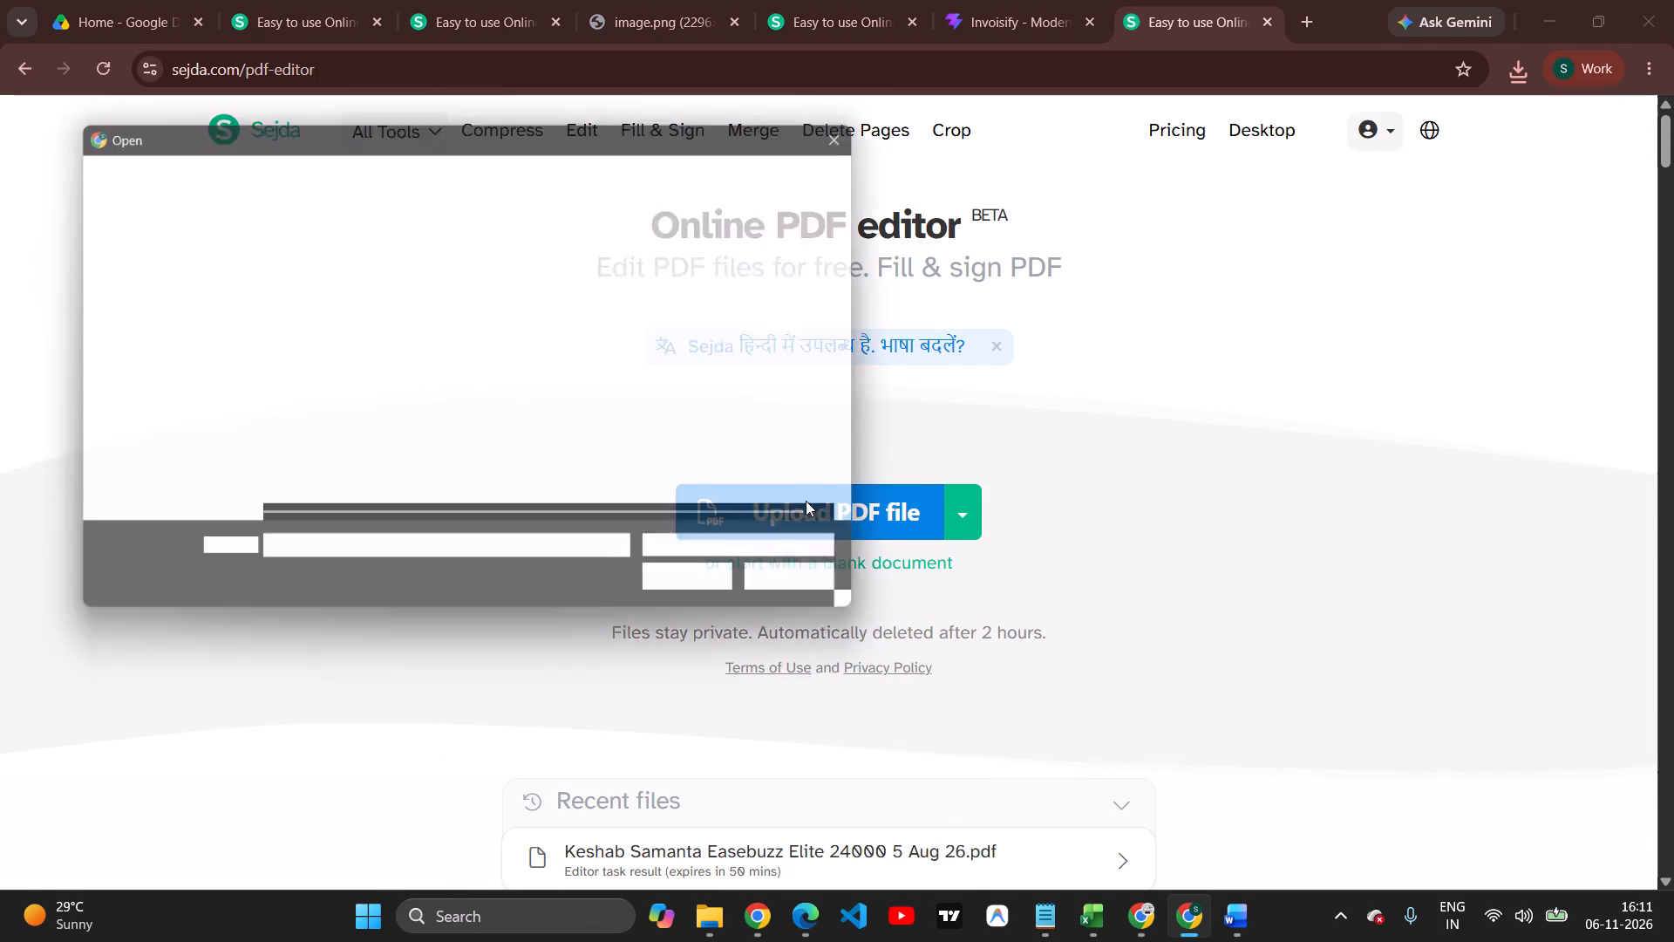
{"action": "left_click", "coordinate": [525, 343]}
{"action": "left_click", "coordinate": [712, 603]}
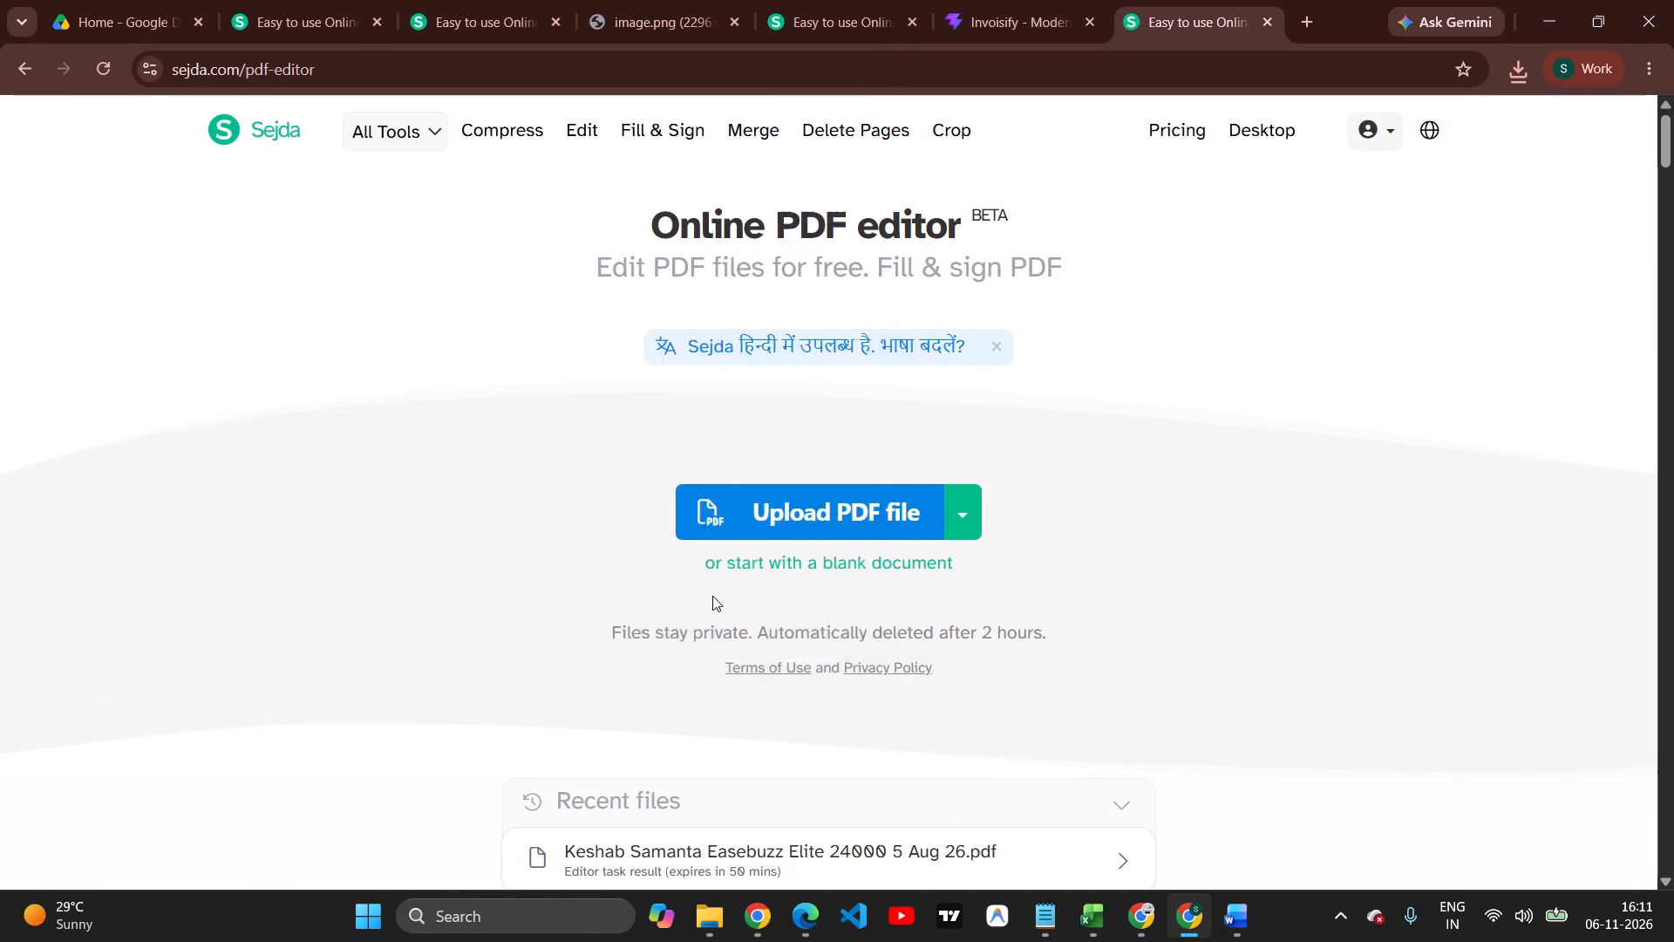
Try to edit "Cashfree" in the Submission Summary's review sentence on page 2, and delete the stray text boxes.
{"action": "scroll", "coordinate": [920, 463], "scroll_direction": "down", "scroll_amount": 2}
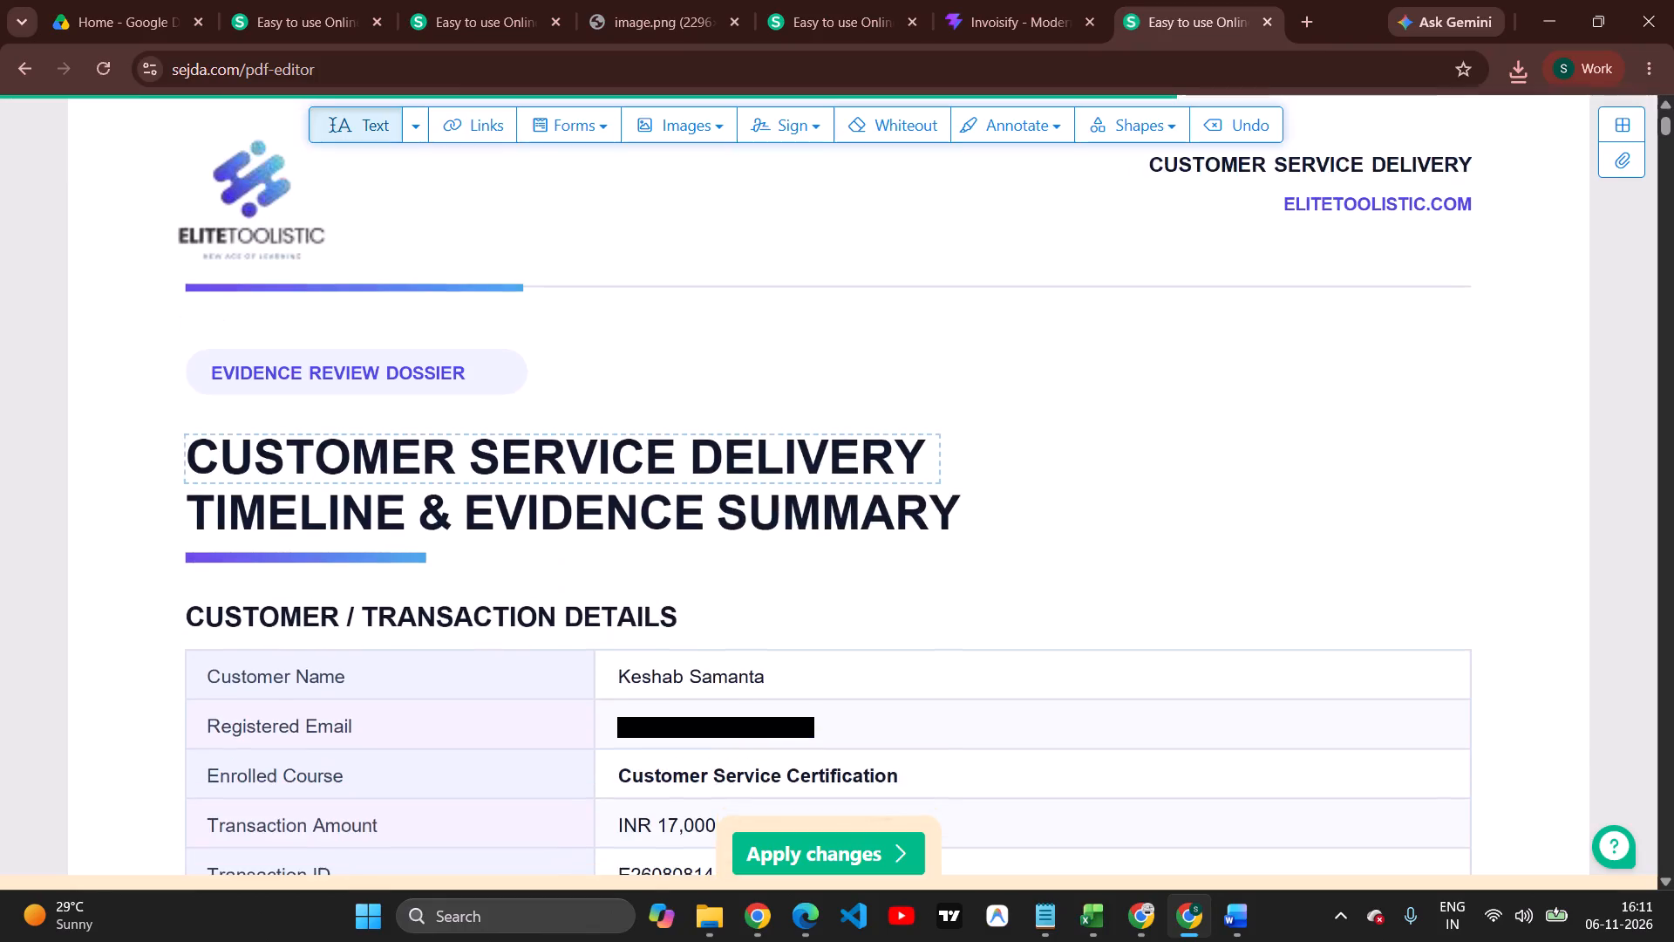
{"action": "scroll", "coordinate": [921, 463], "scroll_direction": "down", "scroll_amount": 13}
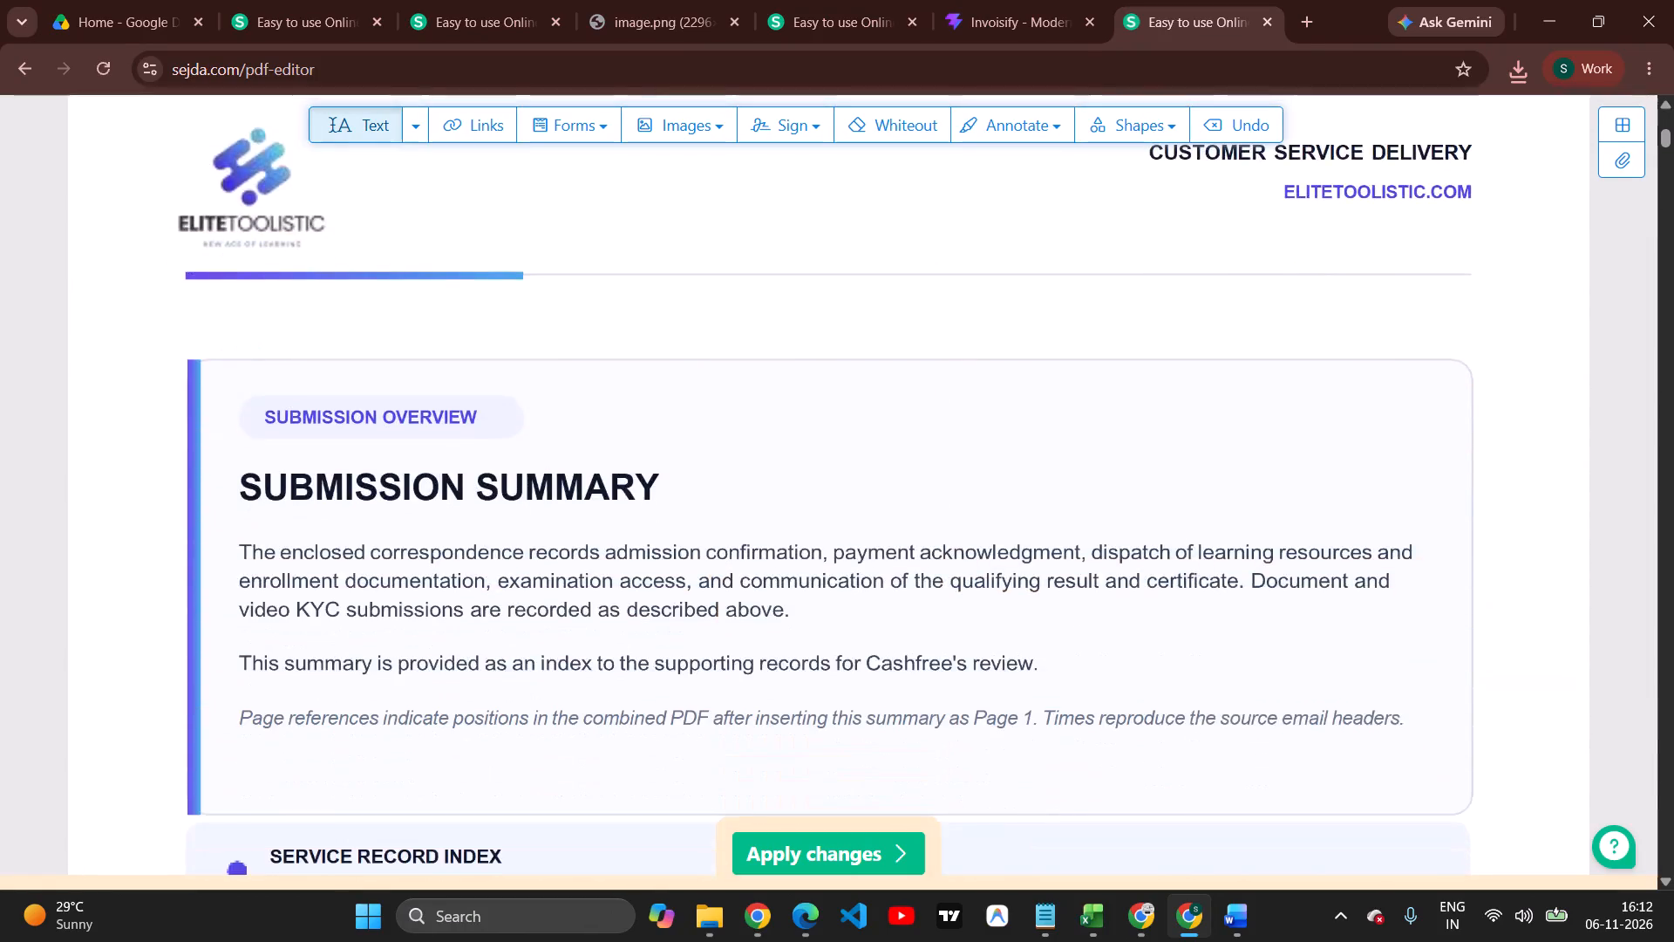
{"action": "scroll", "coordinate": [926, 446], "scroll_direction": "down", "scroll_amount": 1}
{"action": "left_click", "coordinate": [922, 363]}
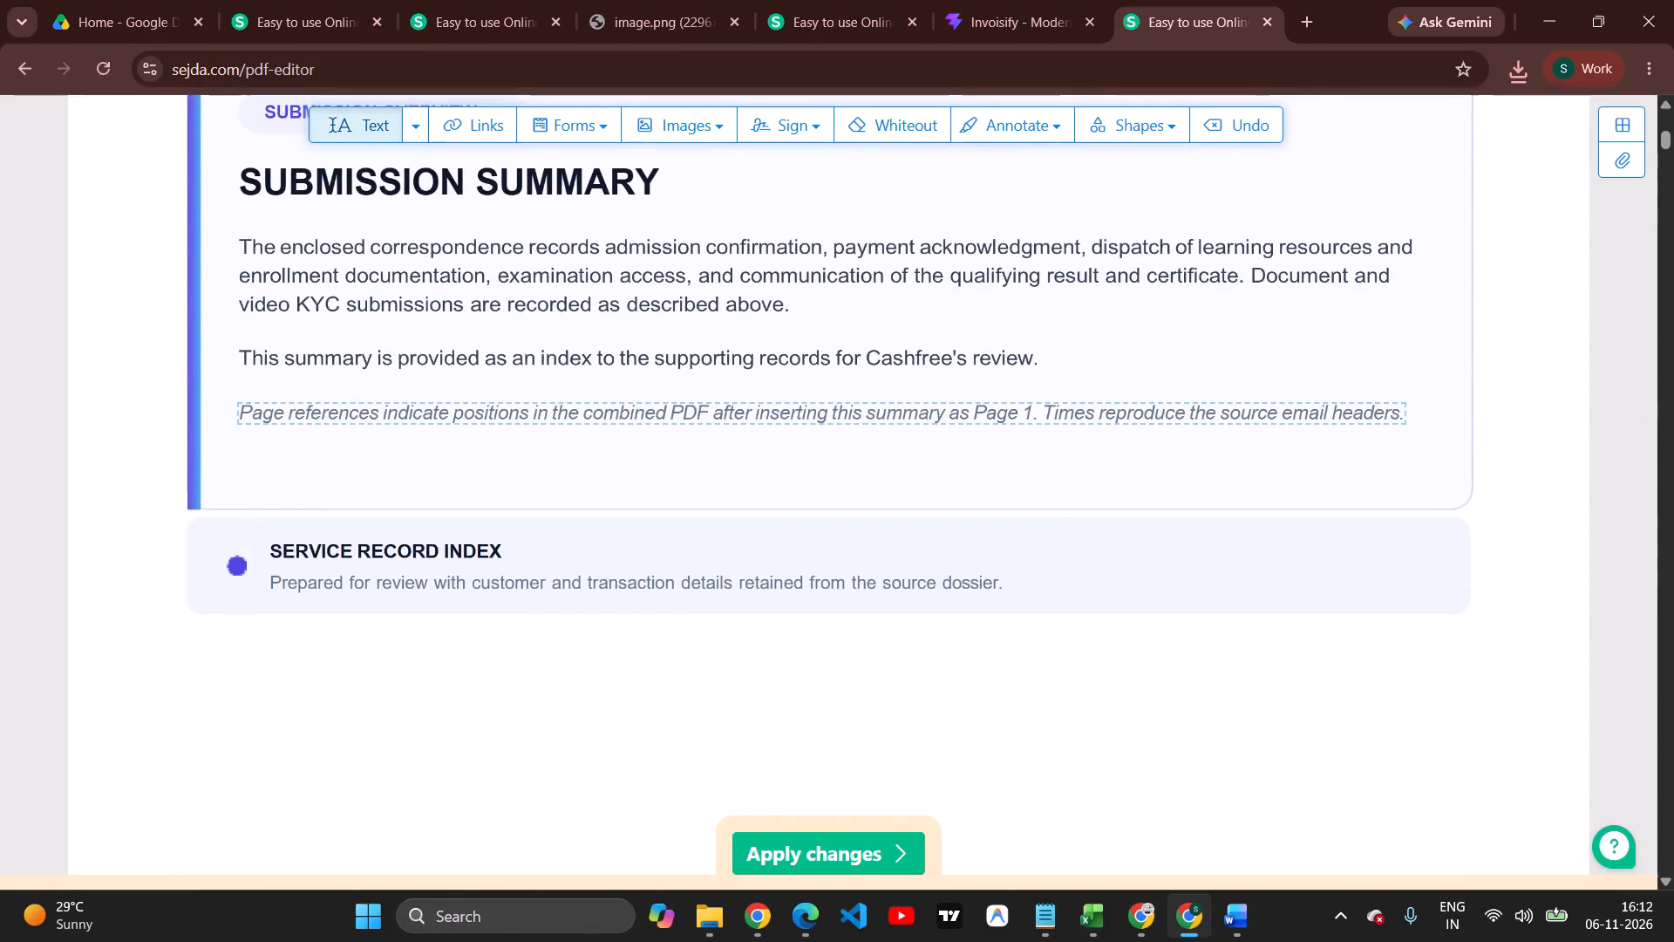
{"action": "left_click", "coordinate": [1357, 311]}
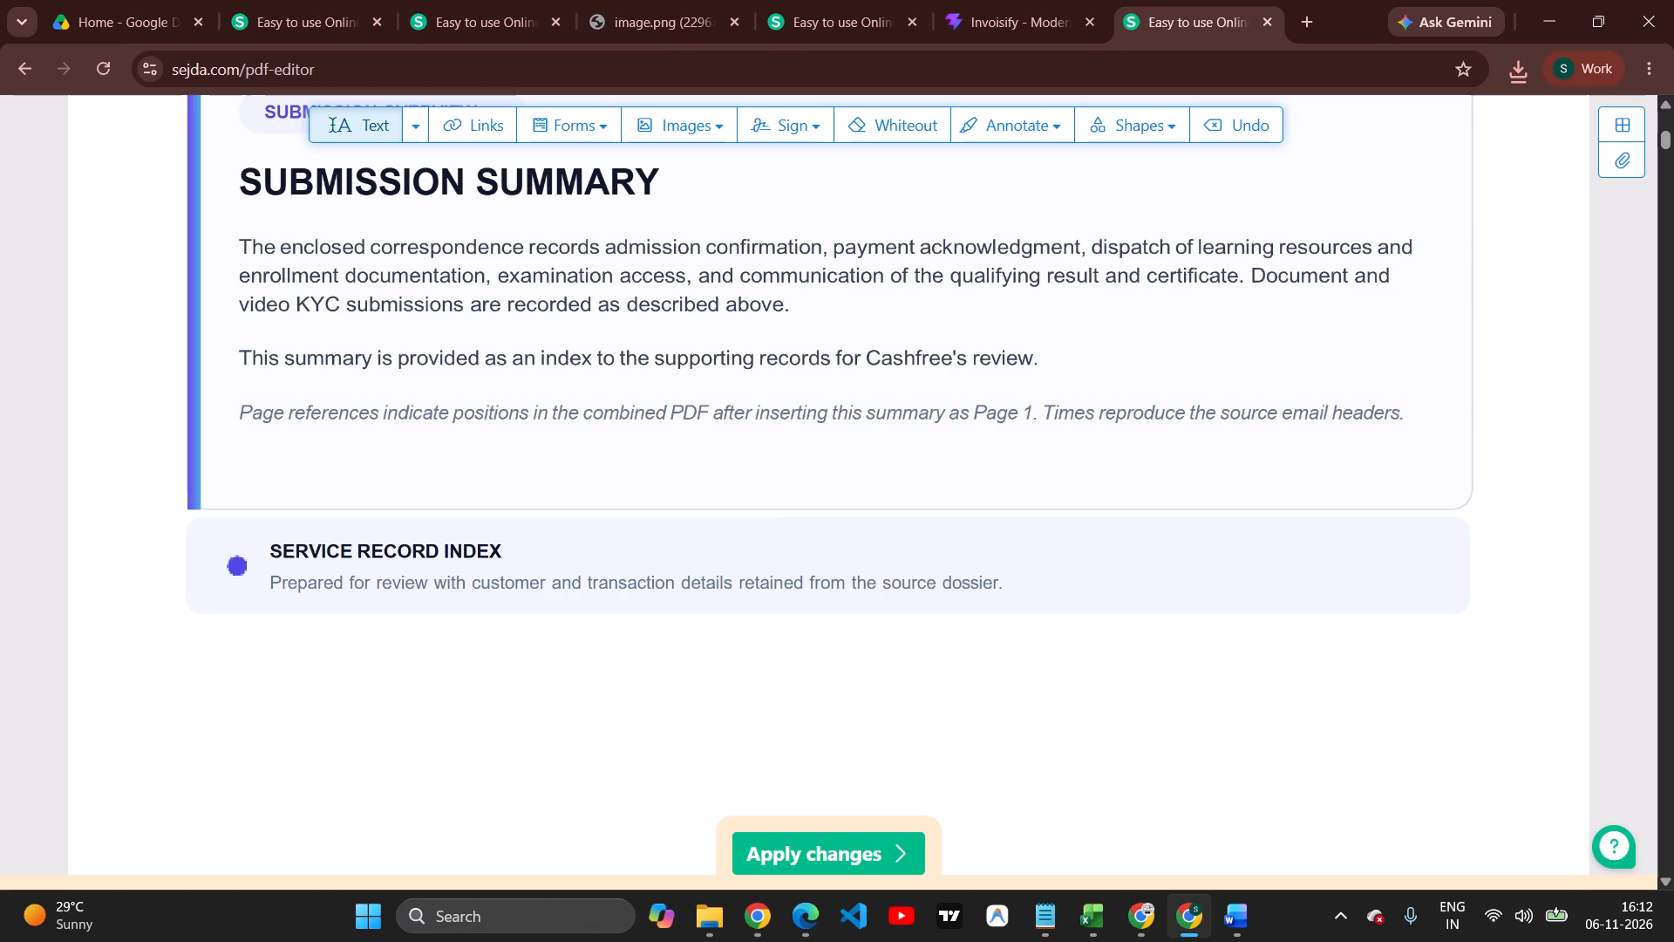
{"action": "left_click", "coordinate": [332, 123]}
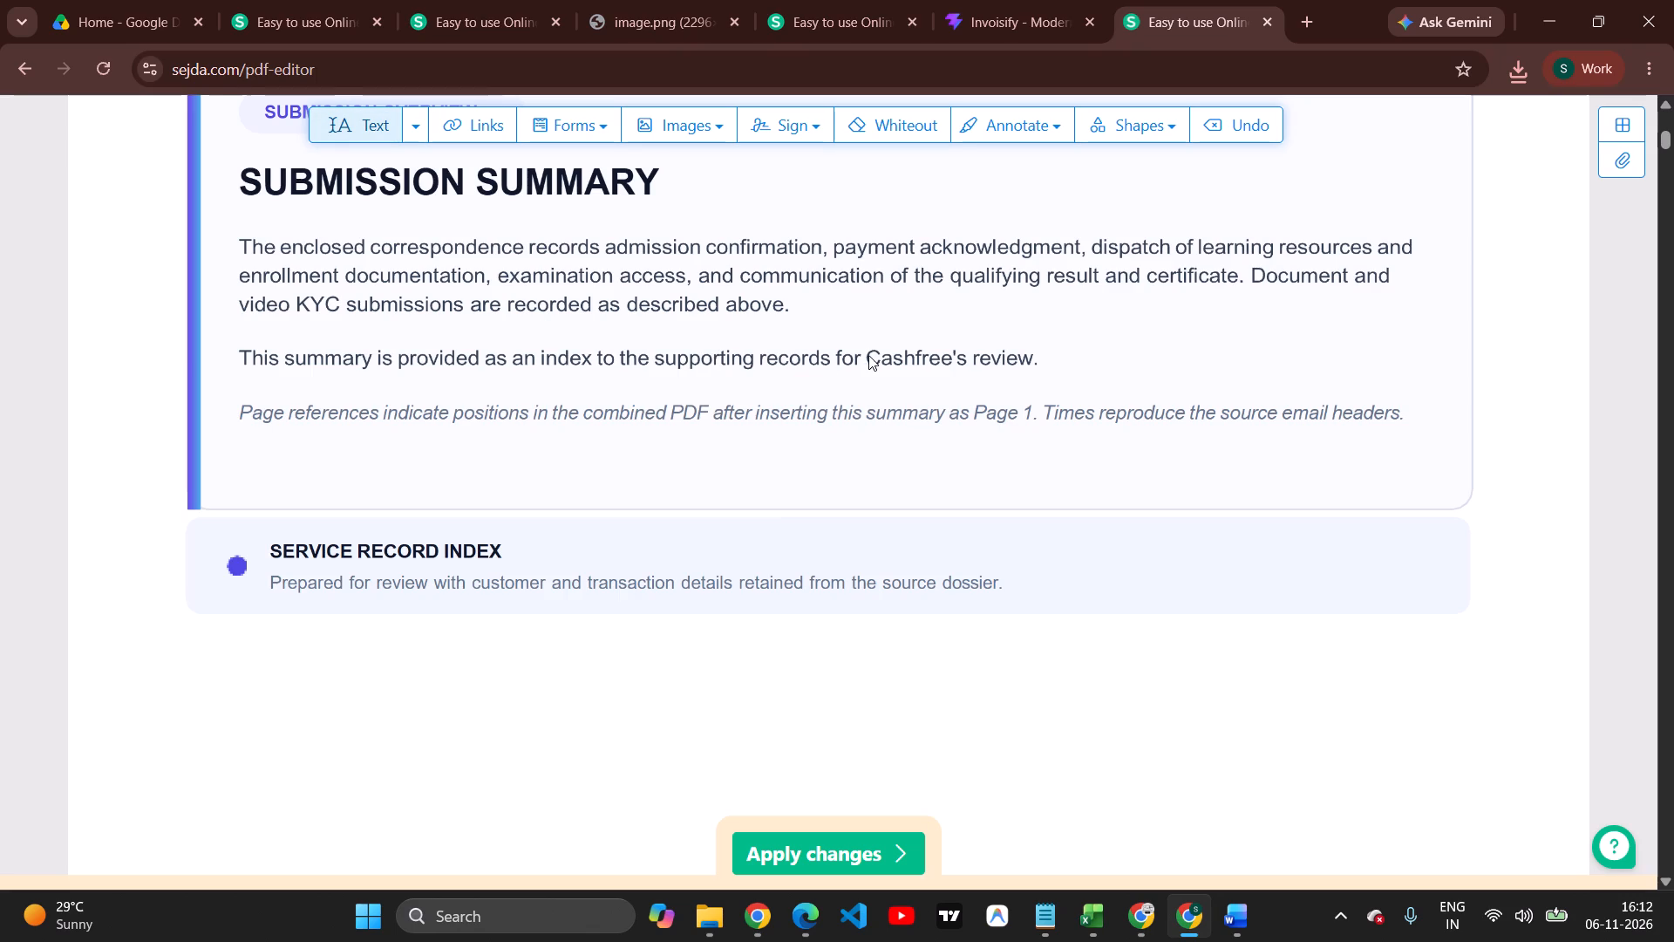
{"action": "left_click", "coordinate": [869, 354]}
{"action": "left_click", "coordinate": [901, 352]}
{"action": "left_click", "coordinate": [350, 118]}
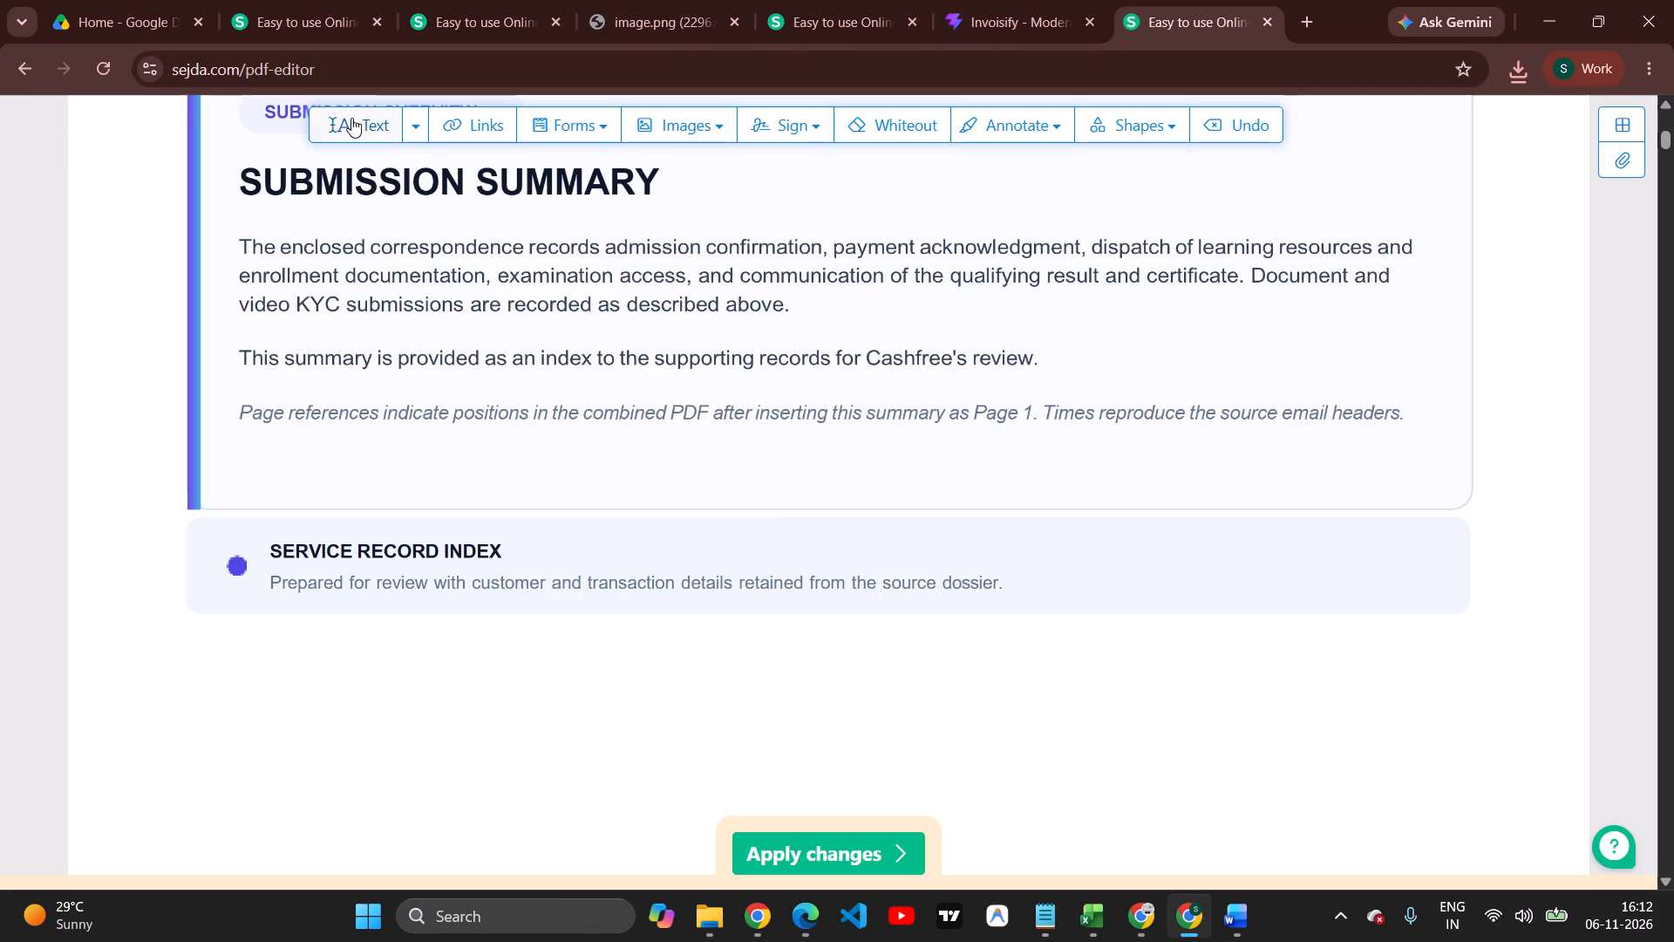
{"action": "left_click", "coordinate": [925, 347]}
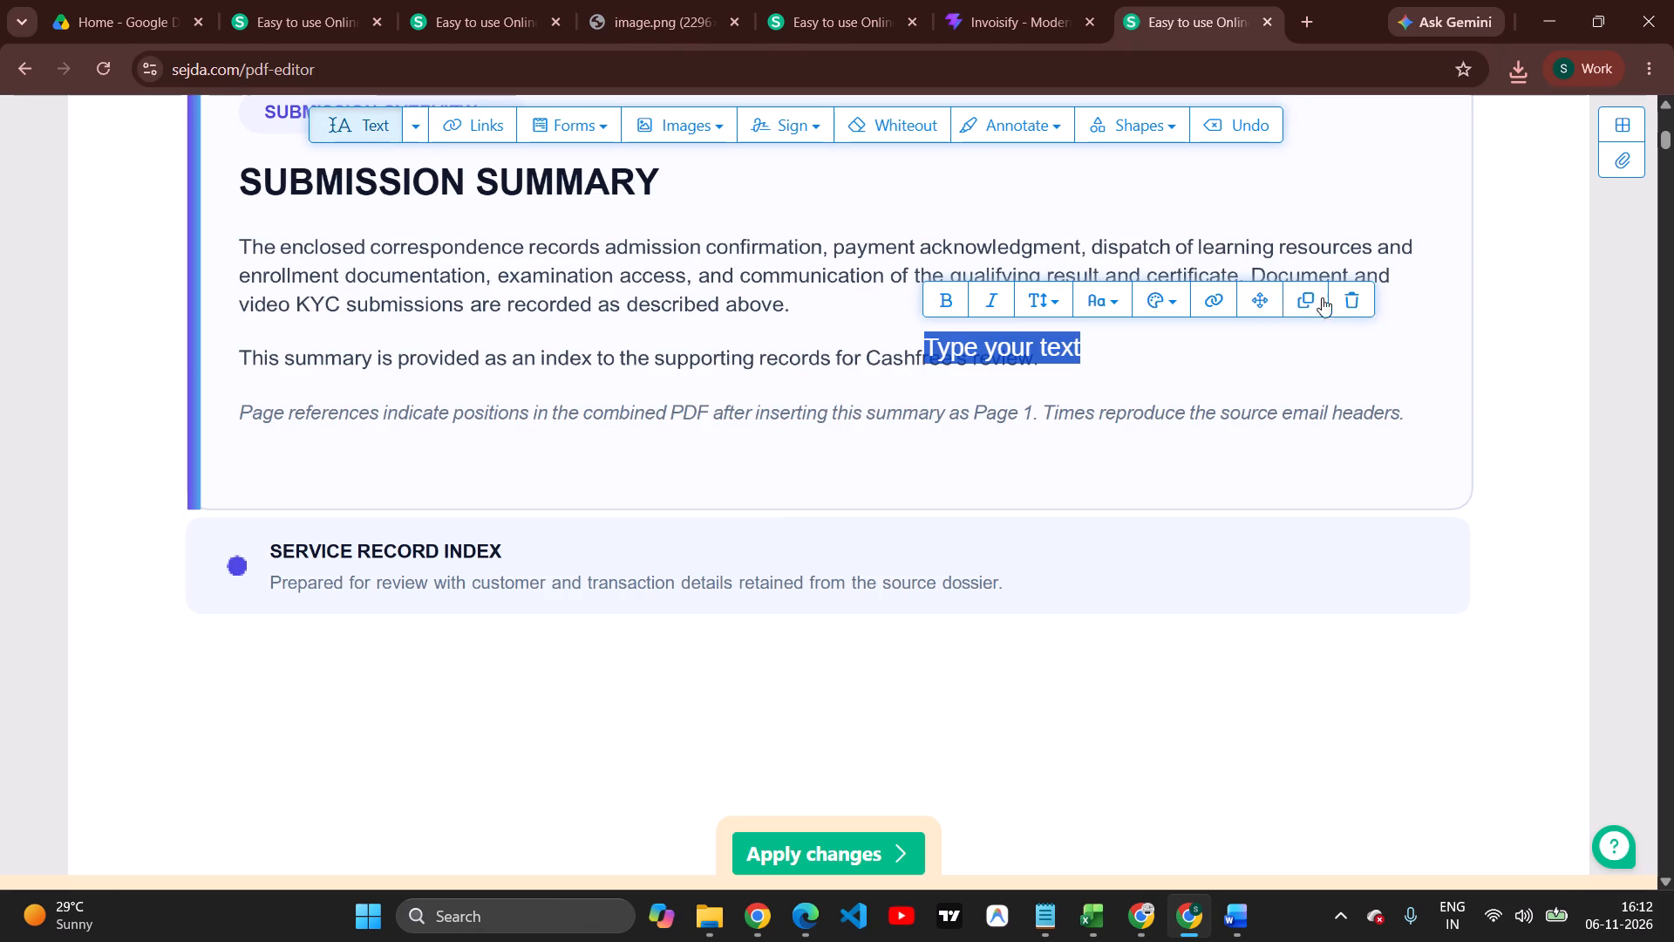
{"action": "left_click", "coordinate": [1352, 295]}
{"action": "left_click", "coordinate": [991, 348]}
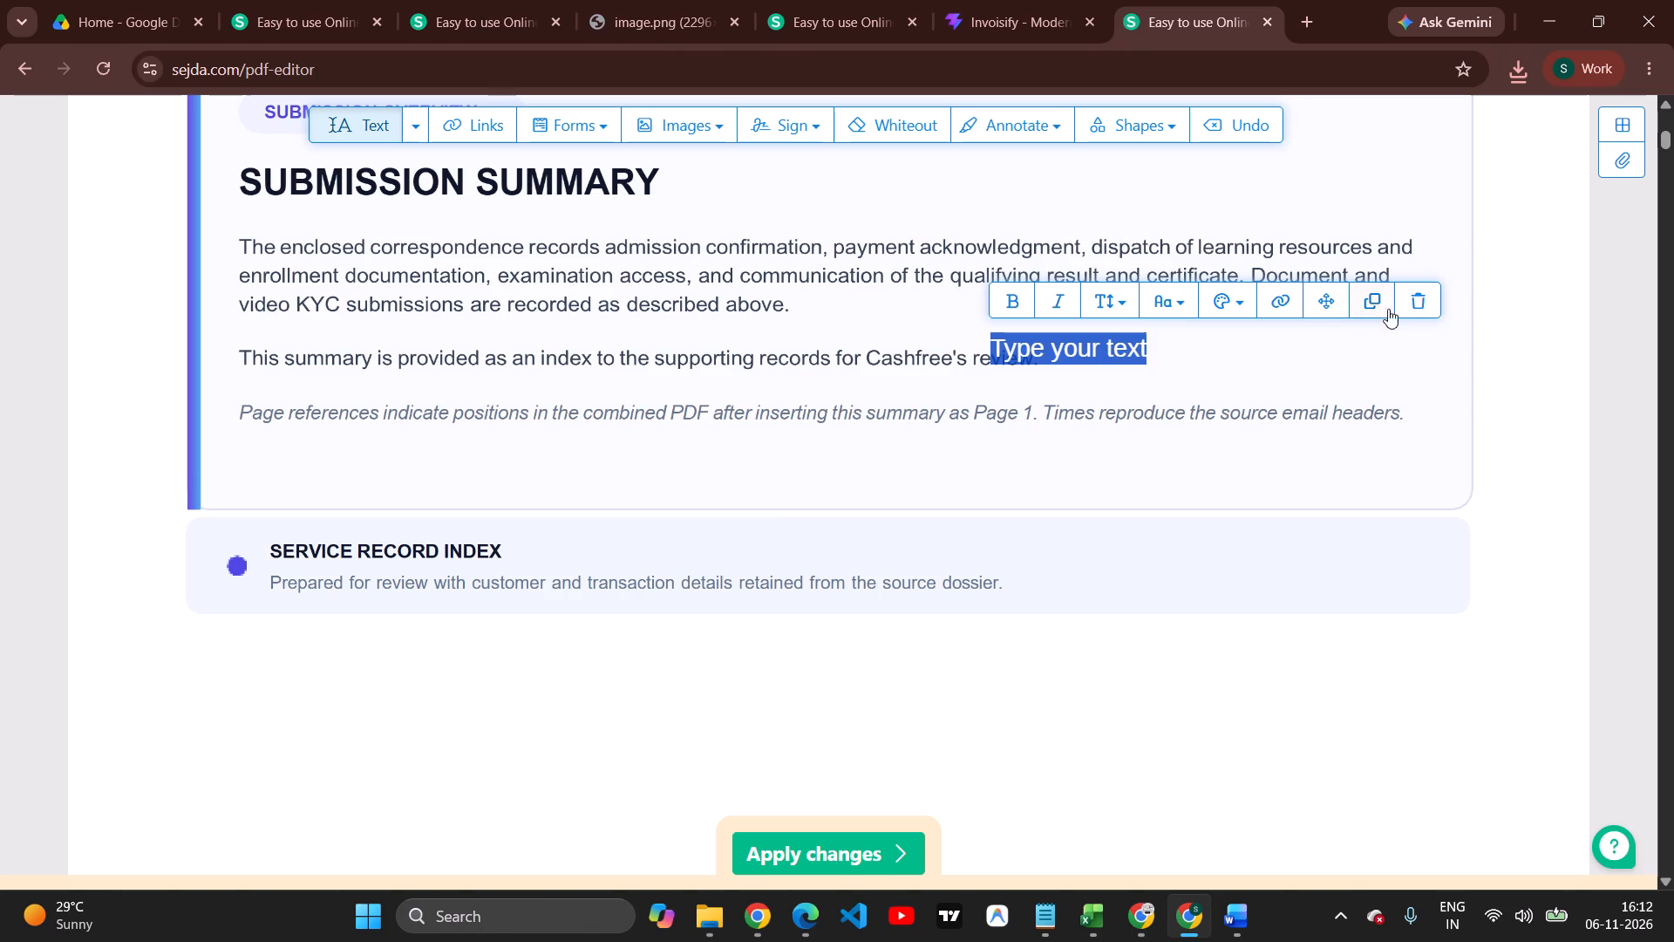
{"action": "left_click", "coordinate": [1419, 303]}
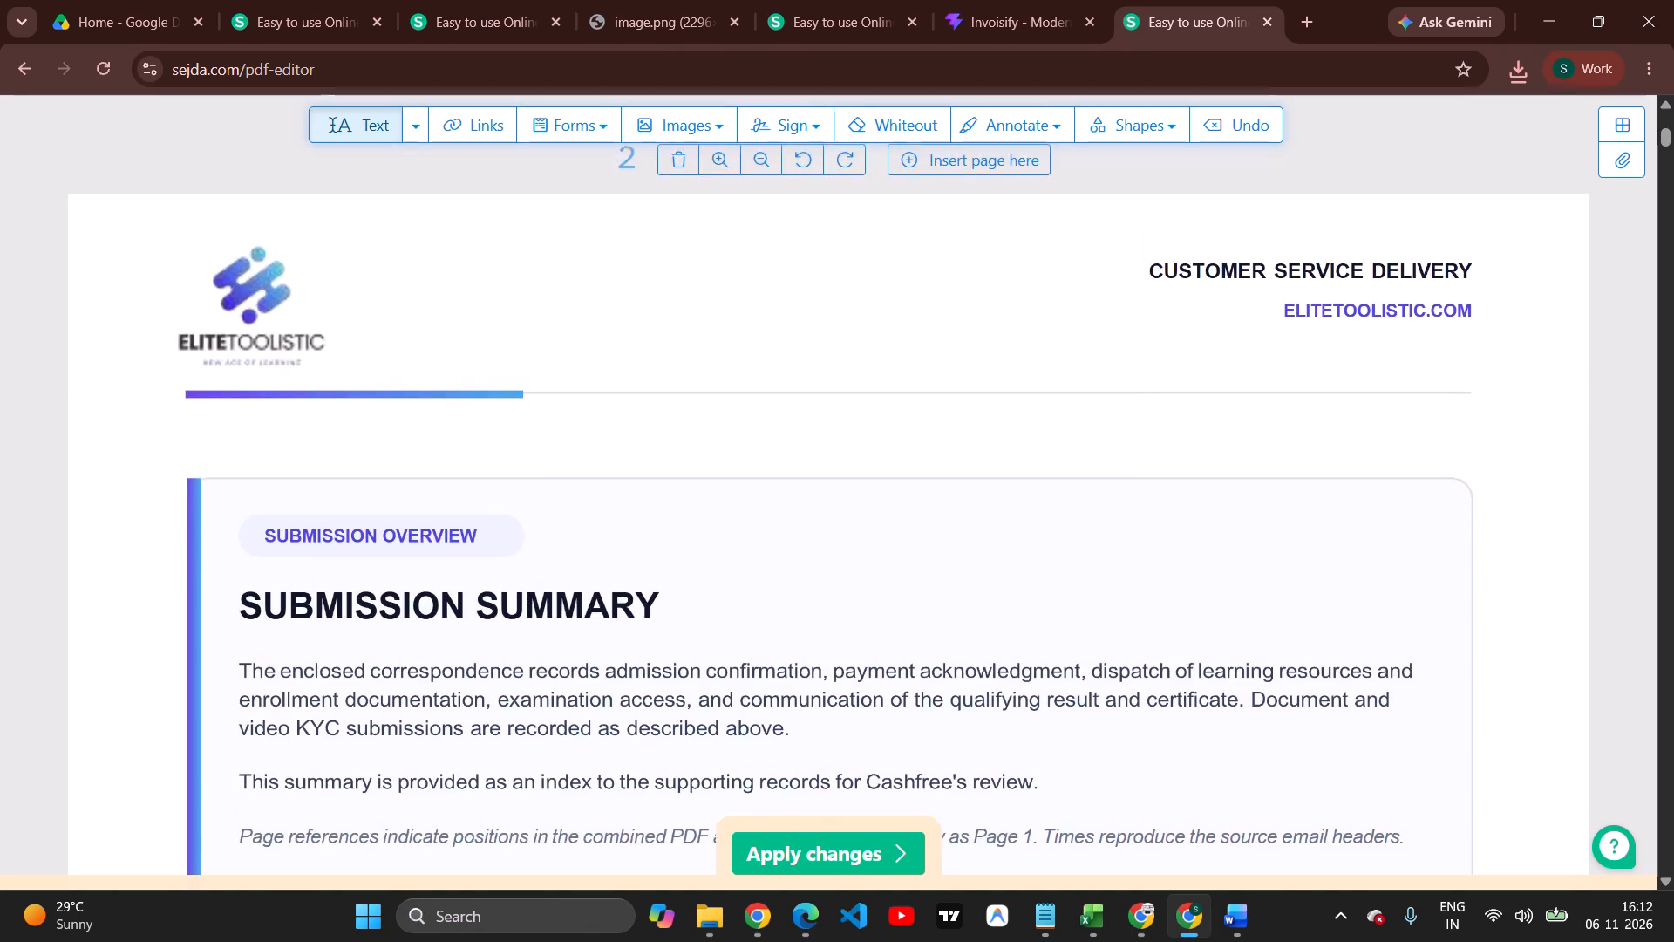
Examine the service delivery timeline on page 1 and the Submission Summary on page 2.
{"action": "scroll", "coordinate": [971, 376], "scroll_direction": "up", "scroll_amount": 3}
{"action": "scroll", "coordinate": [969, 376], "scroll_direction": "down", "scroll_amount": 1}
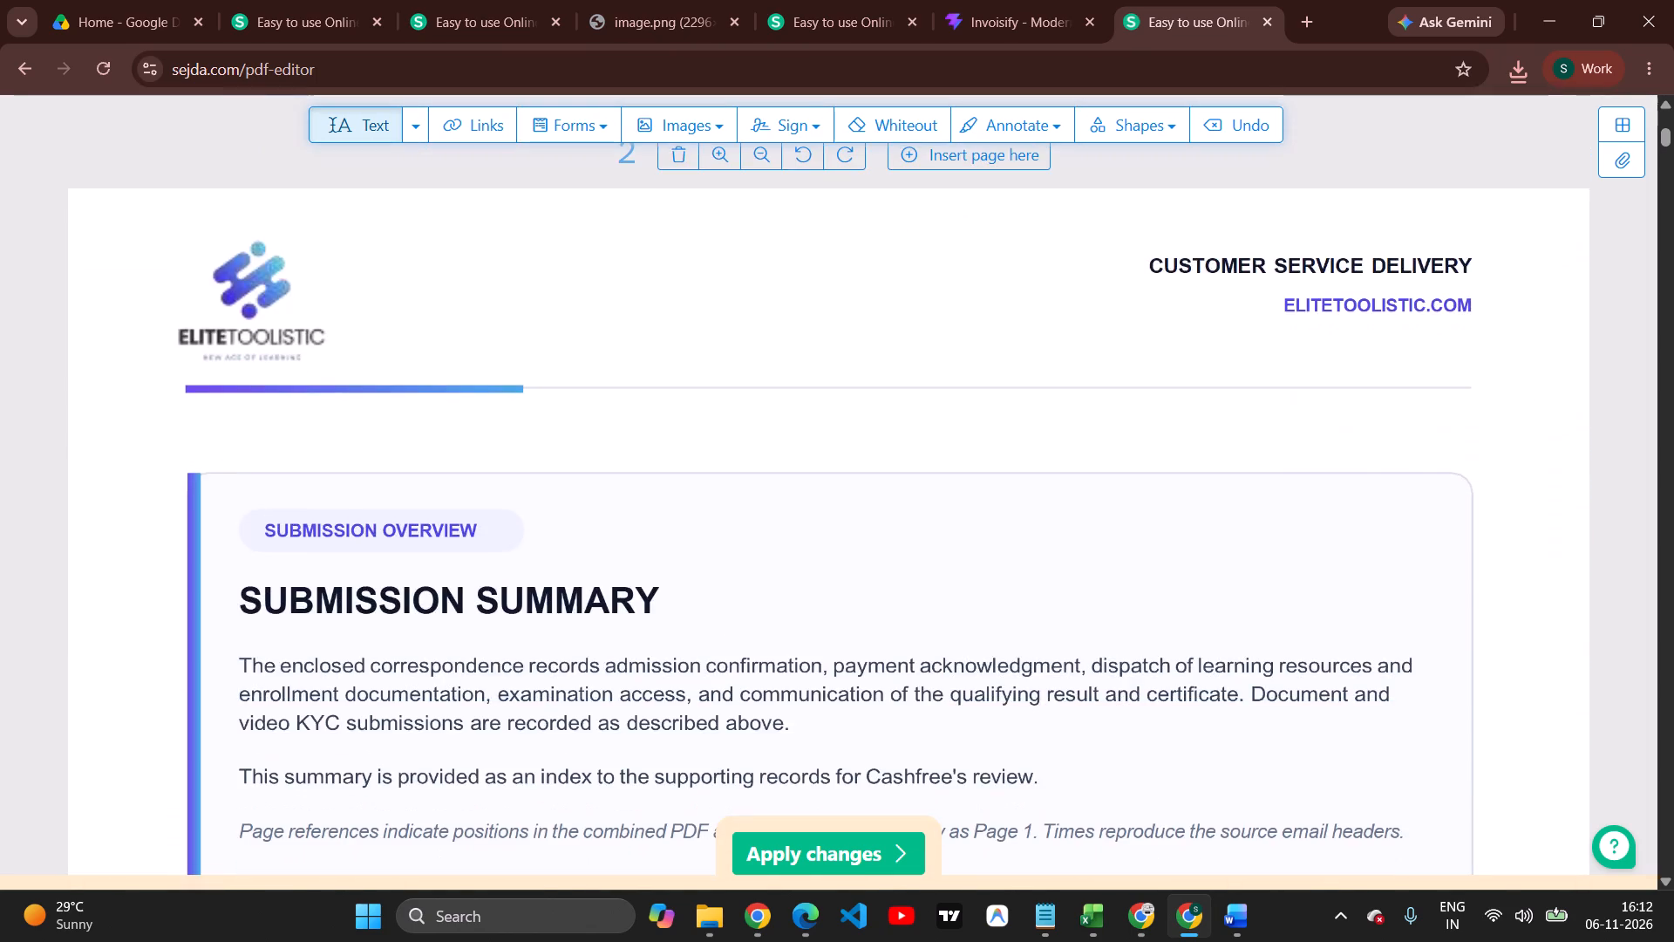
{"action": "scroll", "coordinate": [956, 378], "scroll_direction": "down", "scroll_amount": 3}
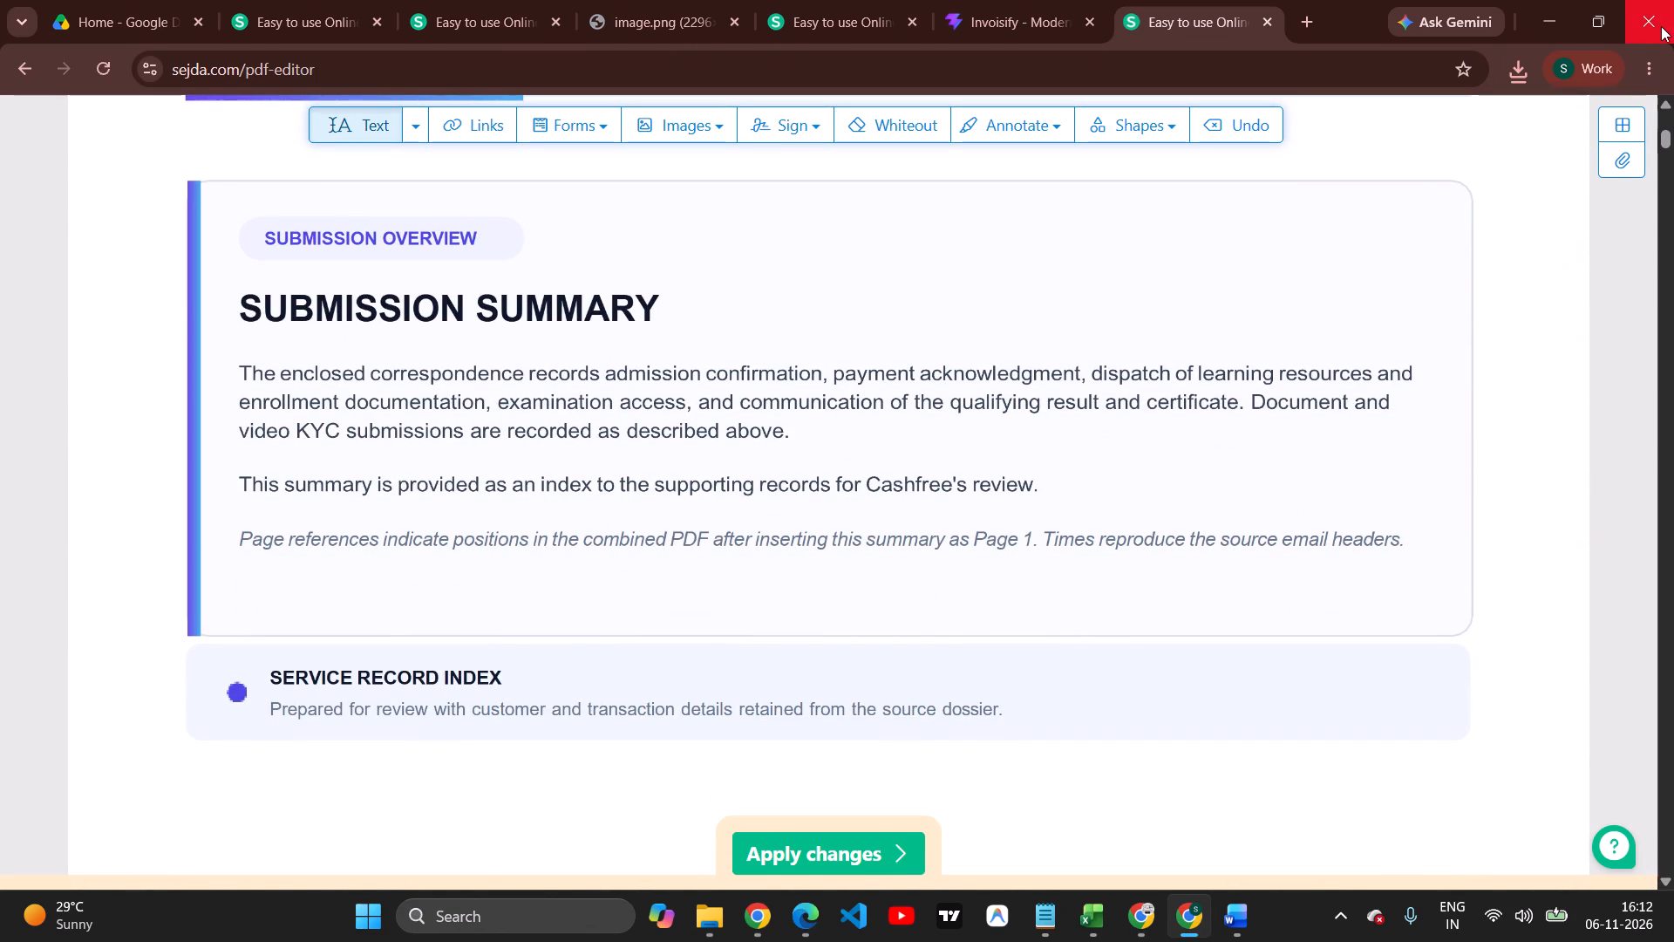
{"action": "scroll", "coordinate": [1182, 334], "scroll_direction": "up", "scroll_amount": 2}
{"action": "scroll", "coordinate": [1005, 415], "scroll_direction": "up", "scroll_amount": 4}
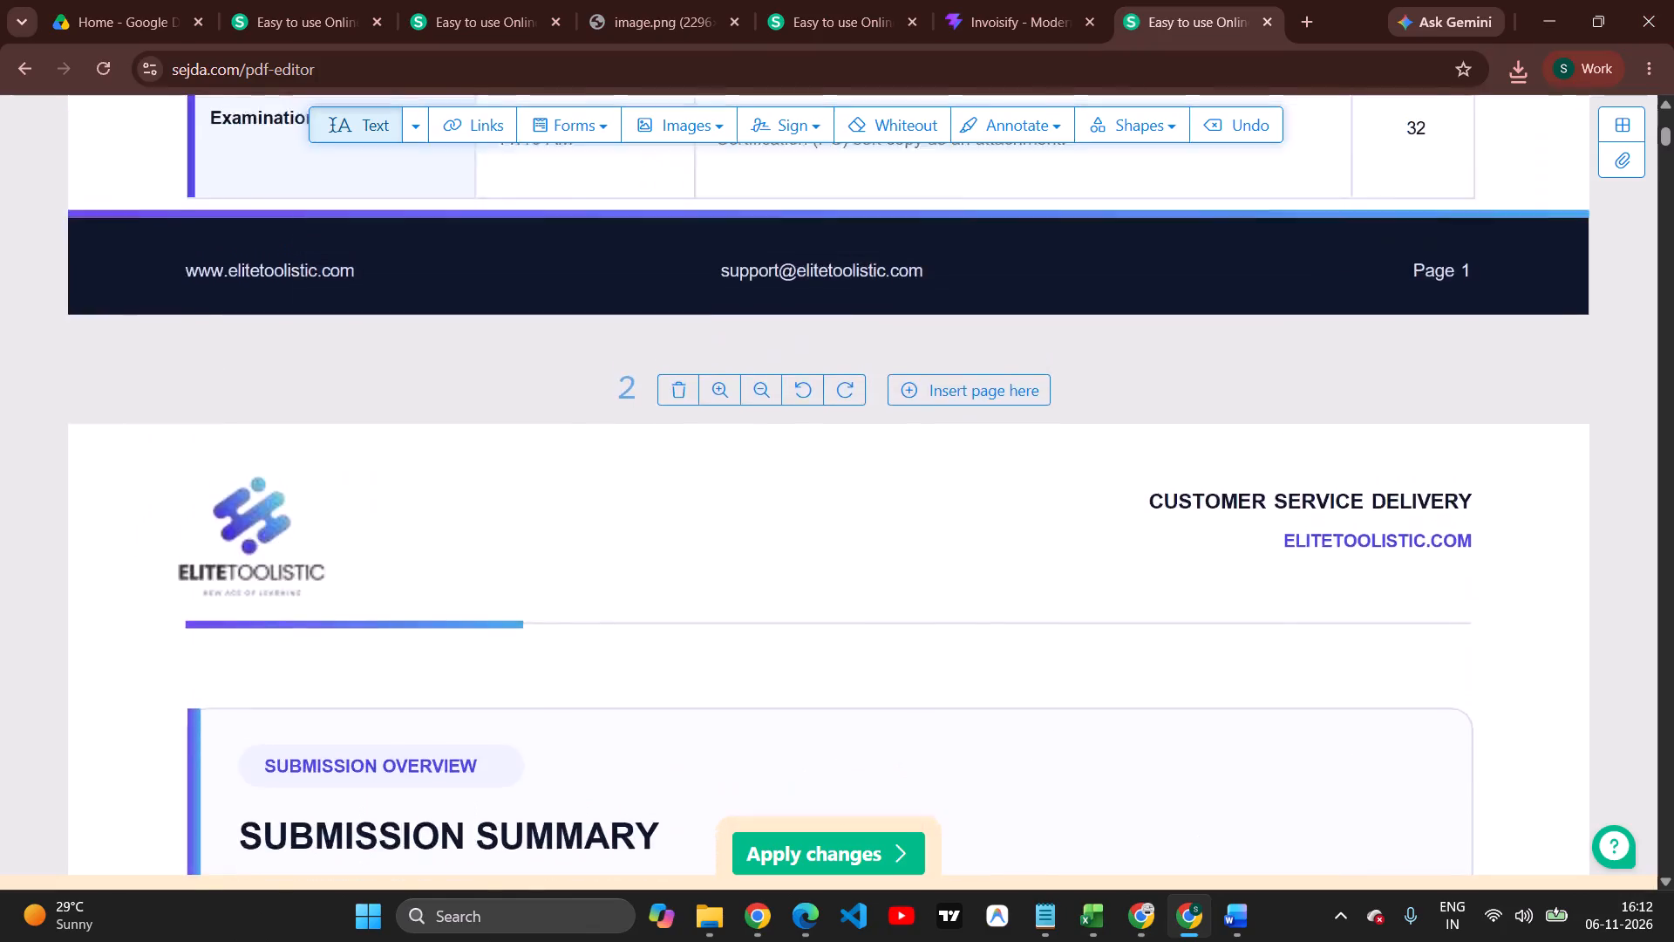
{"action": "scroll", "coordinate": [1001, 401], "scroll_direction": "up", "scroll_amount": 2}
{"action": "scroll", "coordinate": [995, 407], "scroll_direction": "down", "scroll_amount": 10}
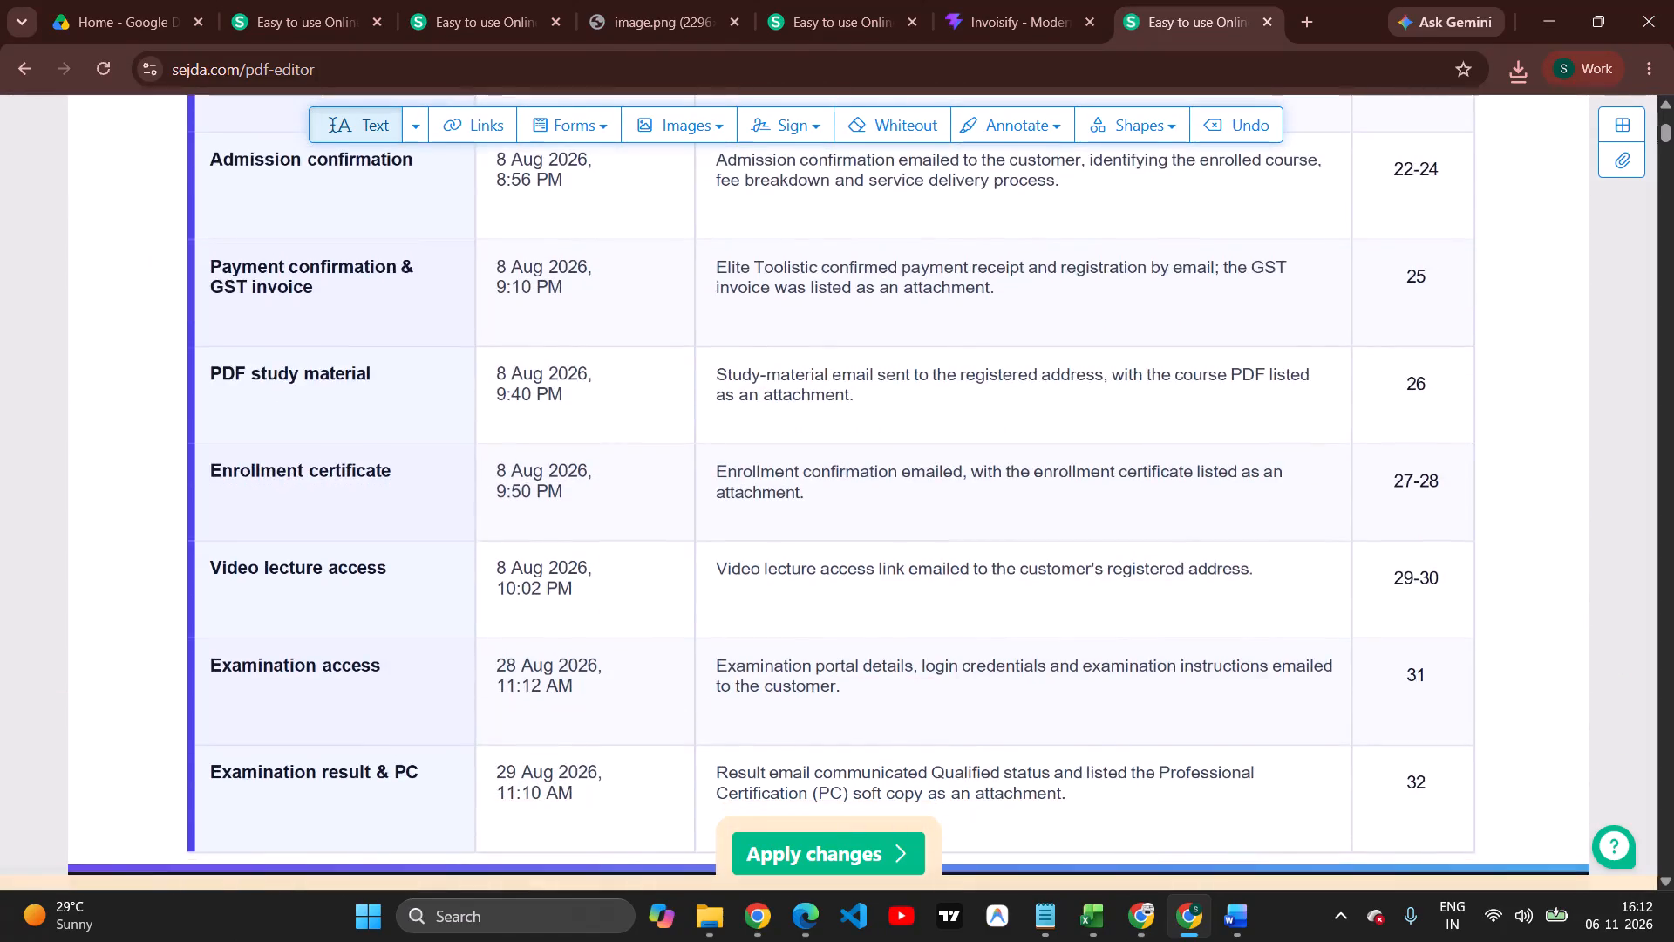
{"action": "scroll", "coordinate": [994, 407], "scroll_direction": "down", "scroll_amount": 7}
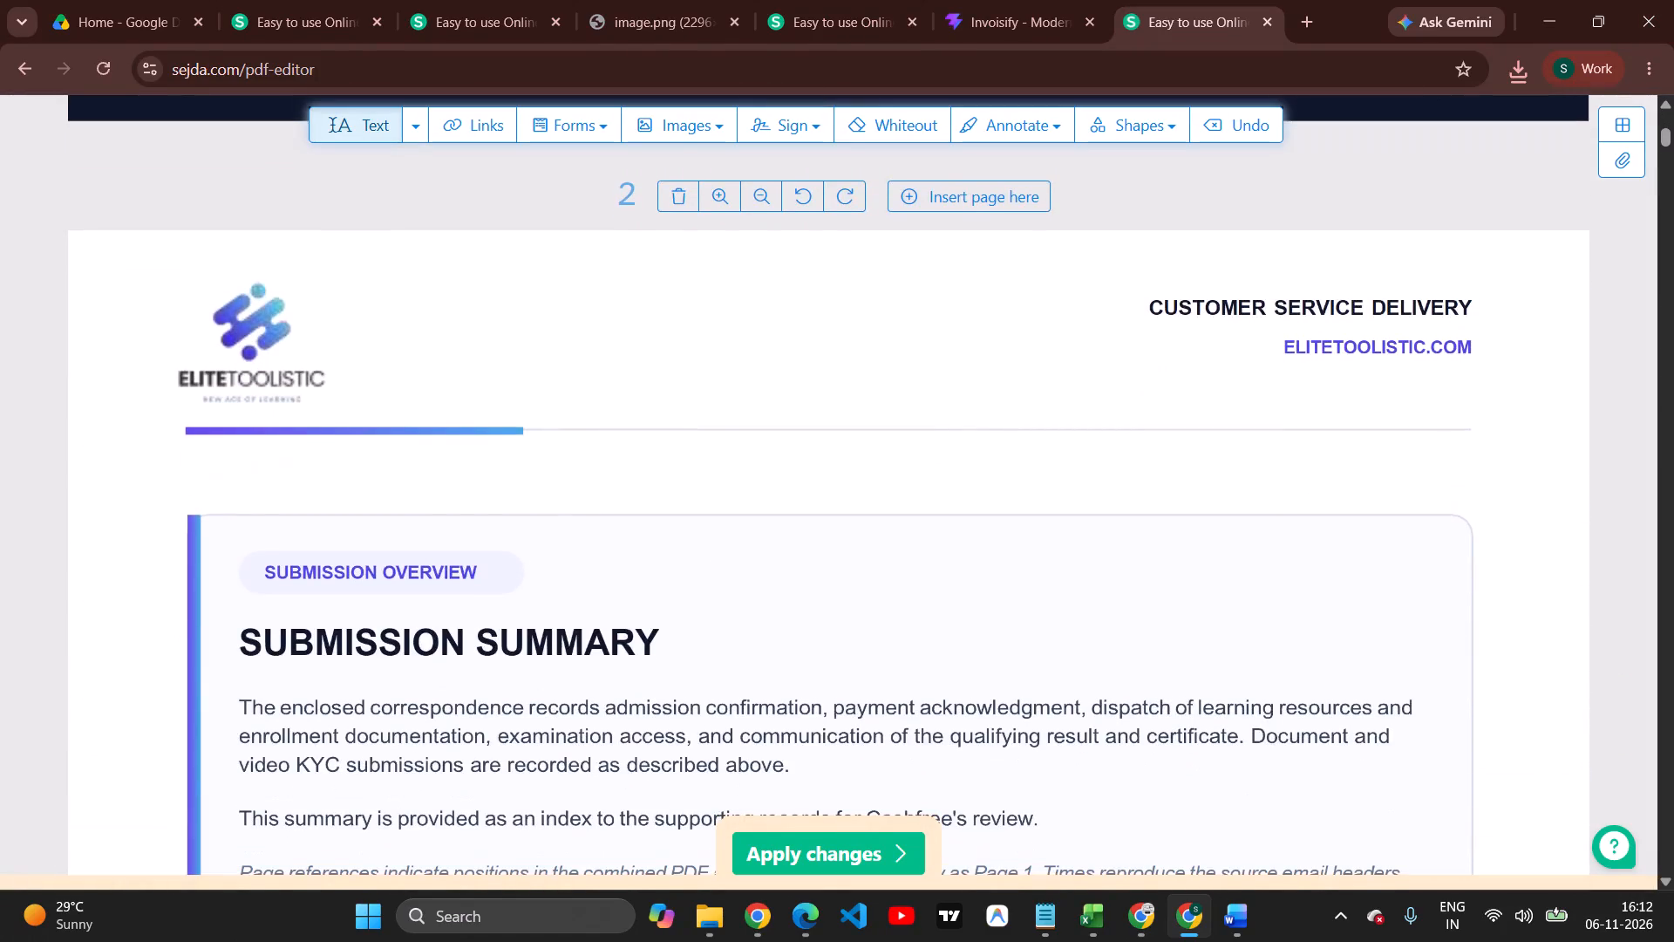
{"action": "scroll", "coordinate": [995, 416], "scroll_direction": "down", "scroll_amount": 3}
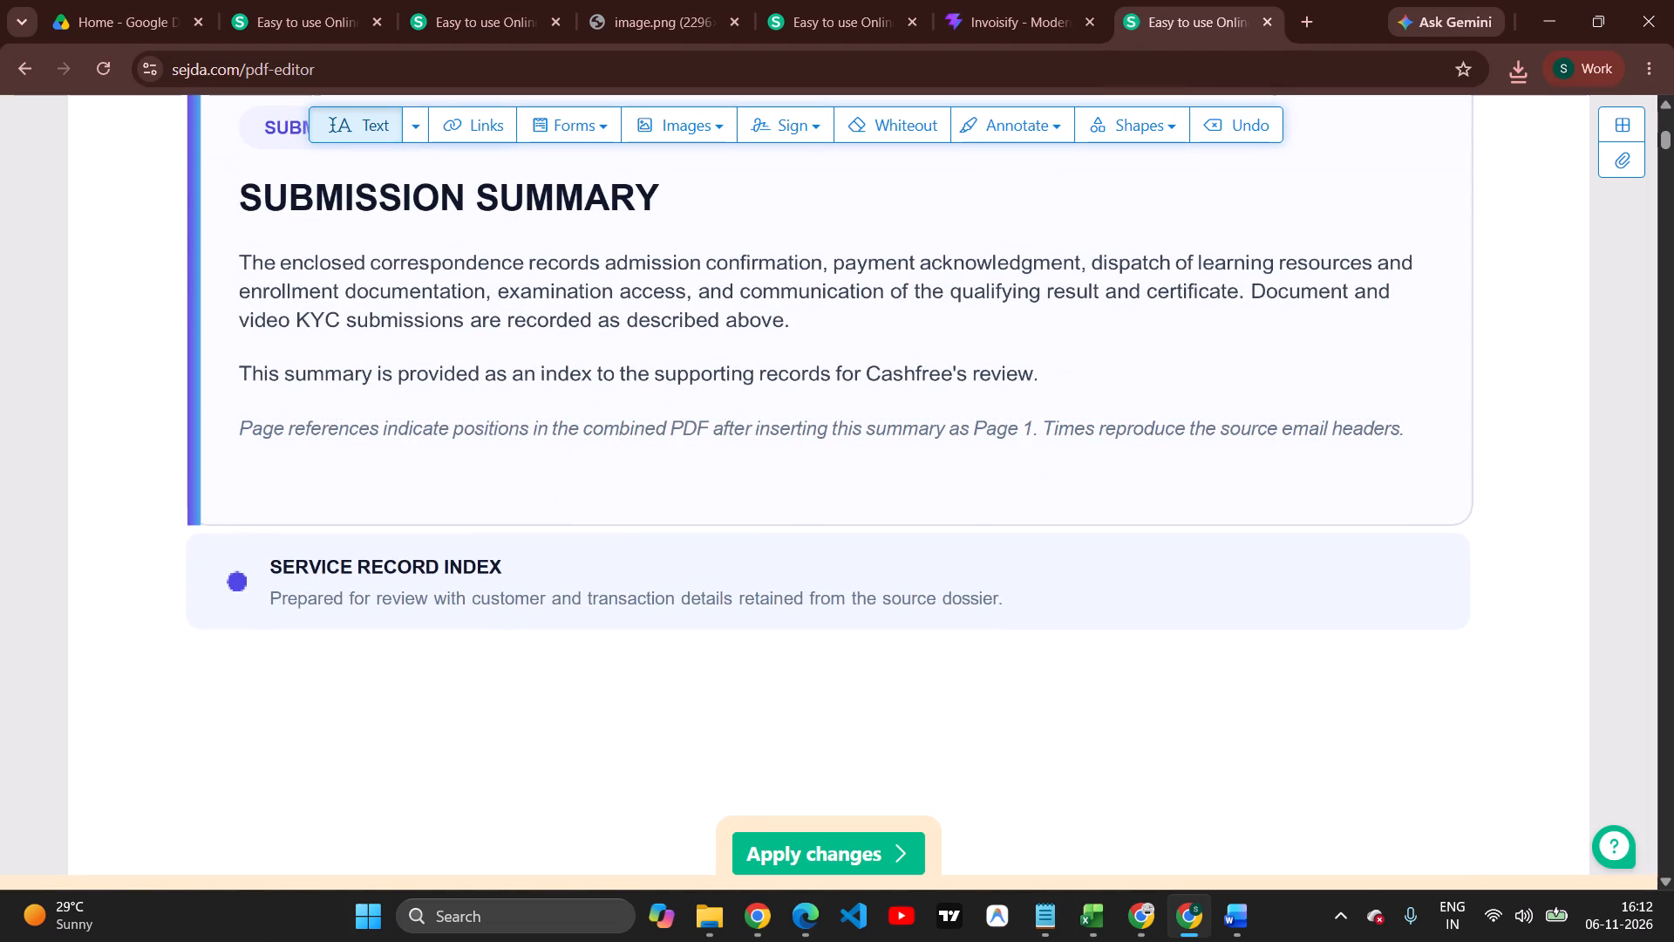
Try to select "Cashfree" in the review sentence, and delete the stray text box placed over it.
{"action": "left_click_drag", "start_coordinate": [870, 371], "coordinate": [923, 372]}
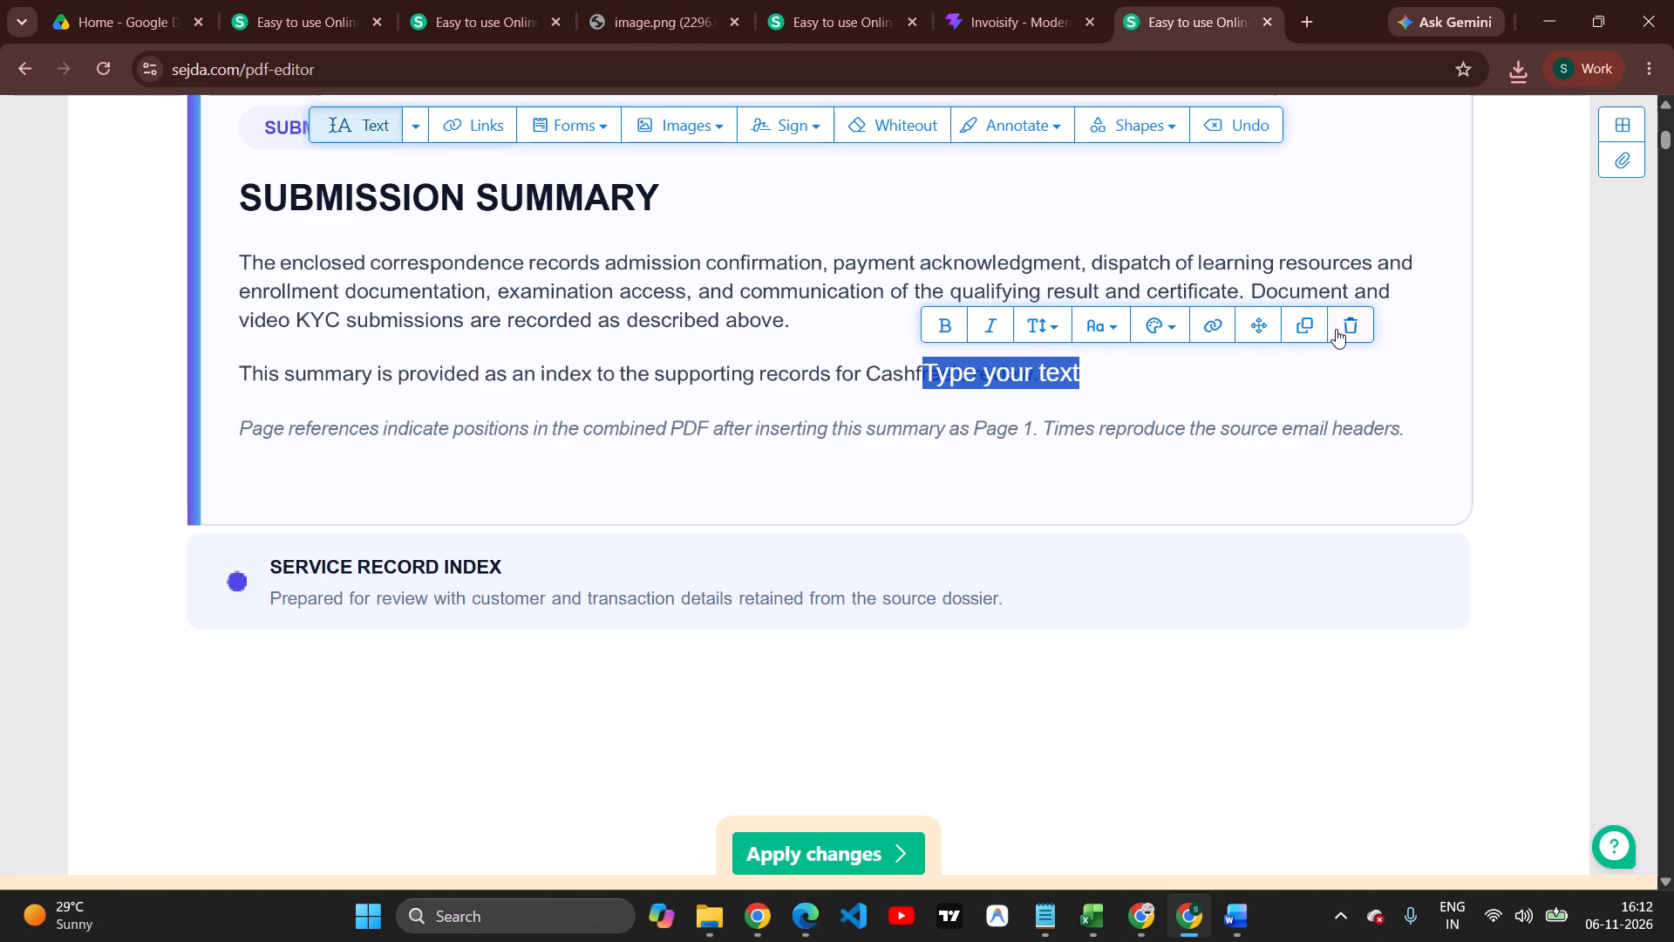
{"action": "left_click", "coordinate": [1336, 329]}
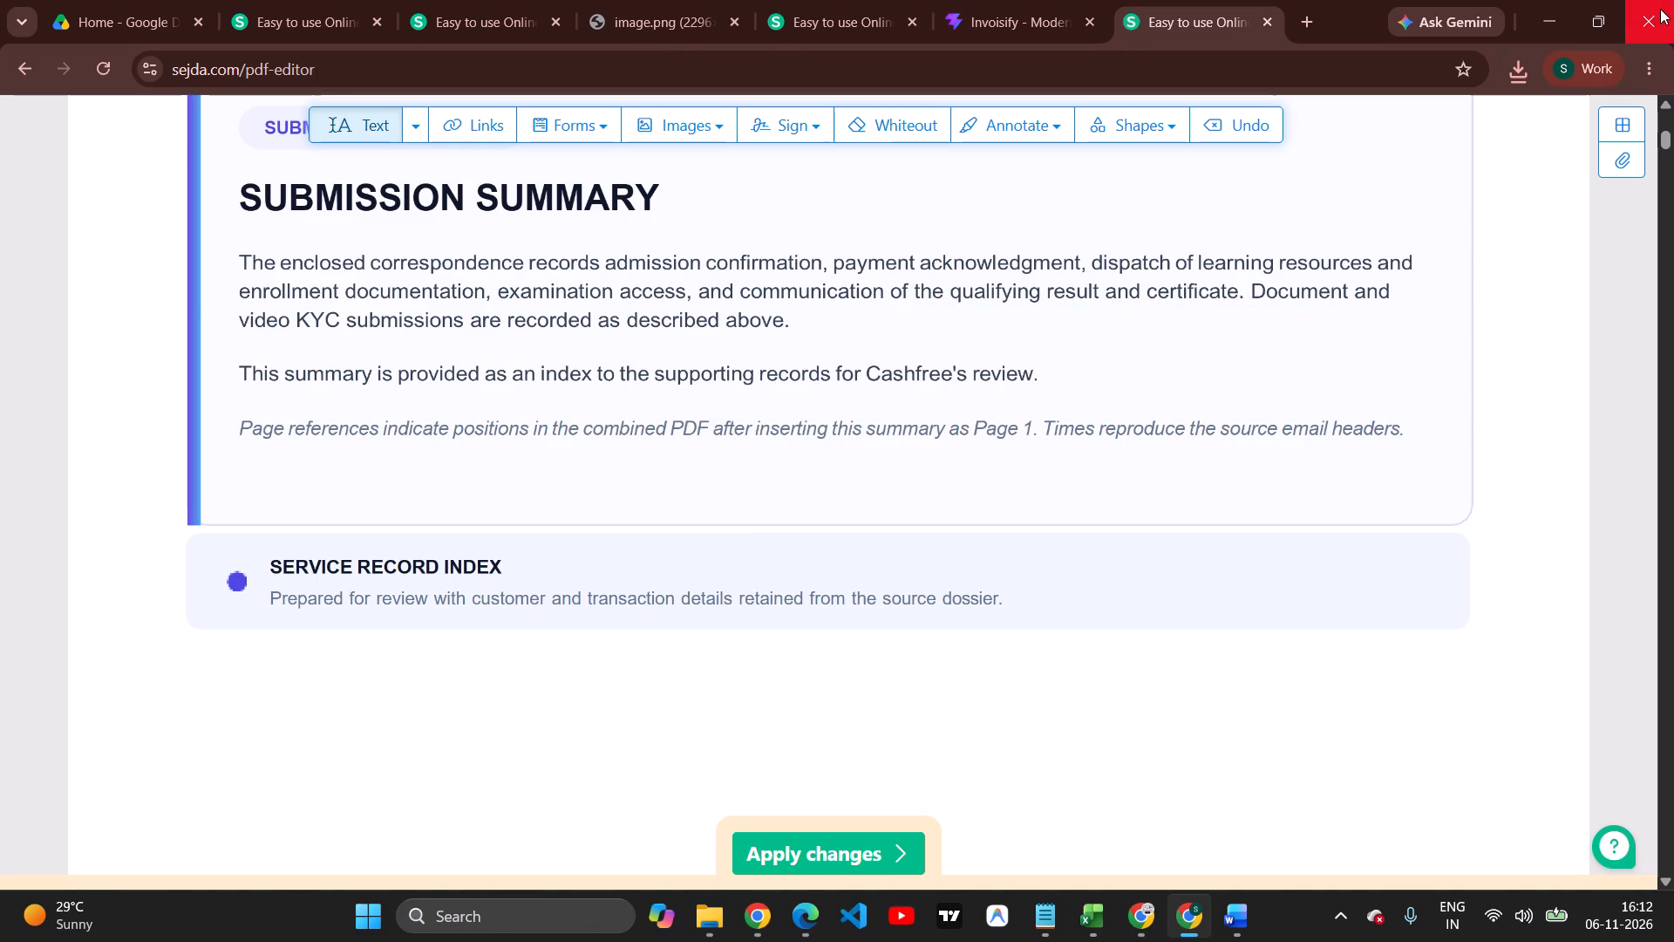
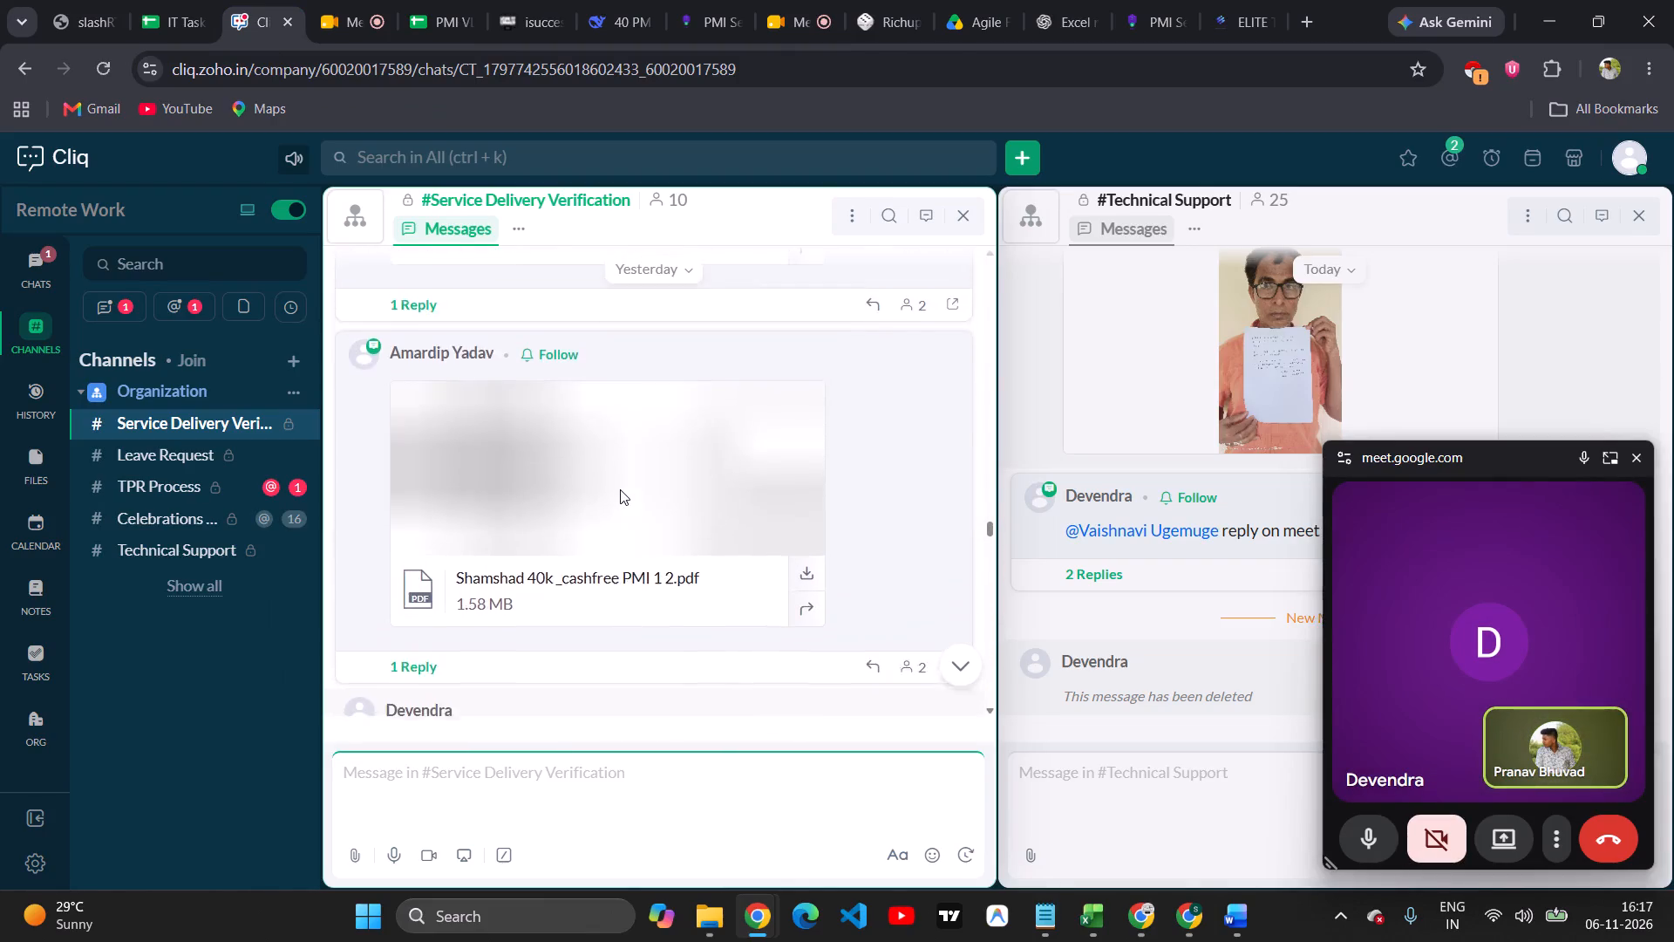
Find the Easebuzz Elite 24000 dispute message in #Service Delivery Verification and open its reply thread to check the dispute ID.
{"action": "scroll", "coordinate": [620, 489], "scroll_direction": "up", "scroll_amount": 6}
{"action": "scroll", "coordinate": [619, 489], "scroll_direction": "down", "scroll_amount": 2}
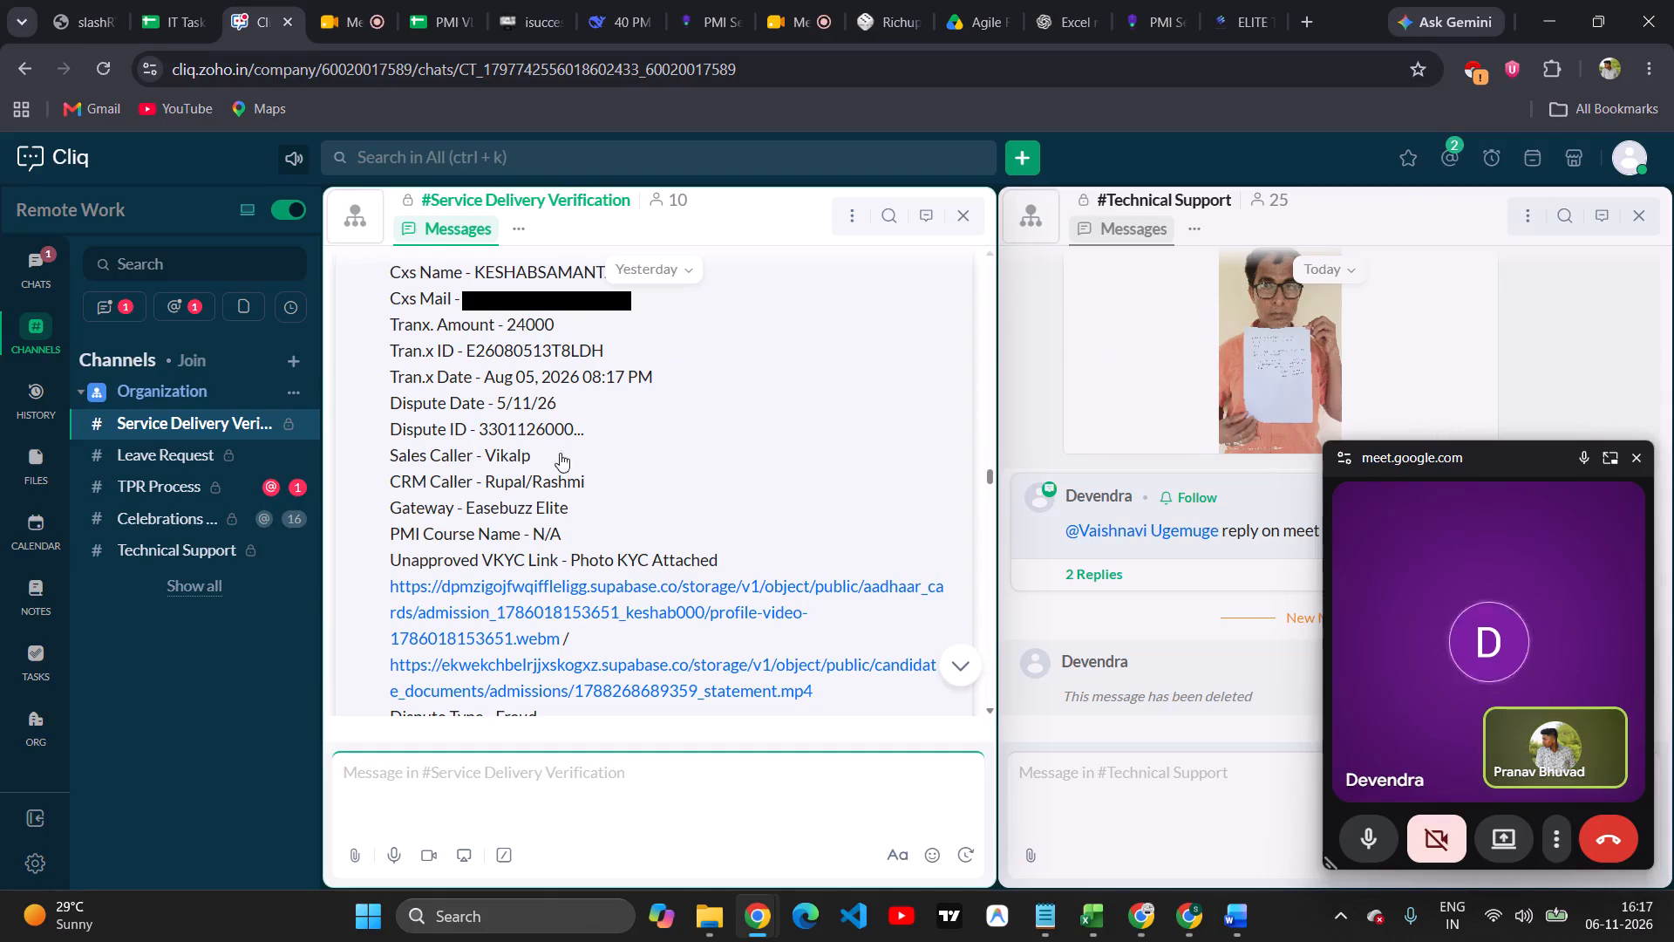
{"action": "scroll", "coordinate": [602, 442], "scroll_direction": "down", "scroll_amount": 1}
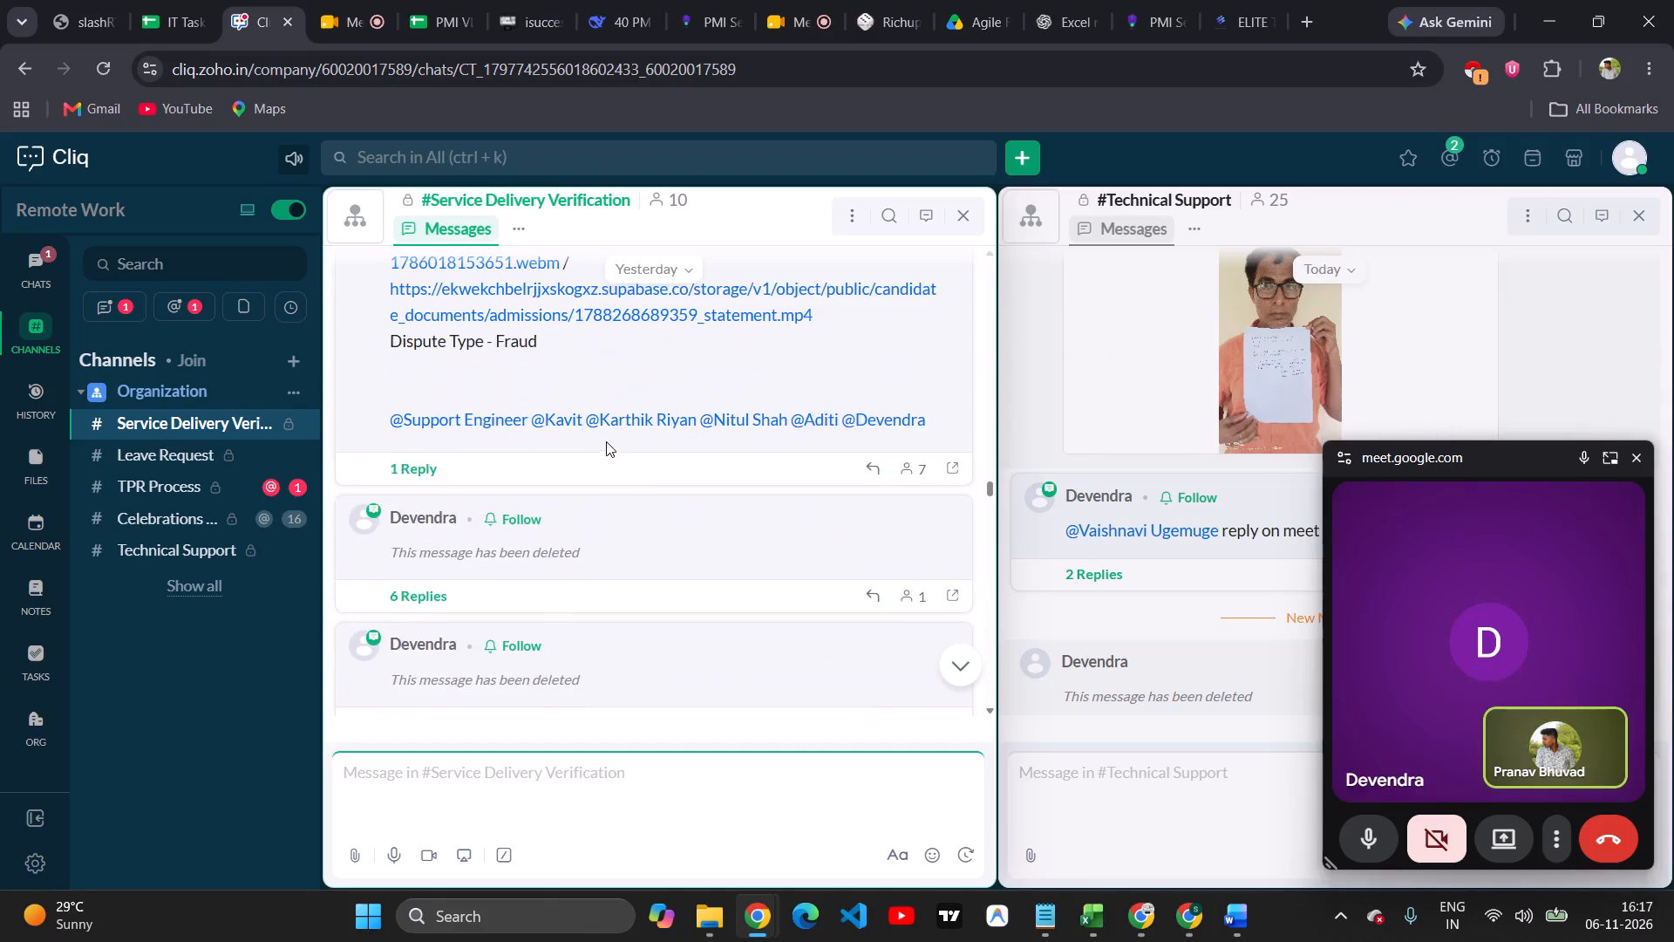
{"action": "scroll", "coordinate": [606, 441], "scroll_direction": "down", "scroll_amount": 2}
{"action": "left_click", "coordinate": [406, 459]}
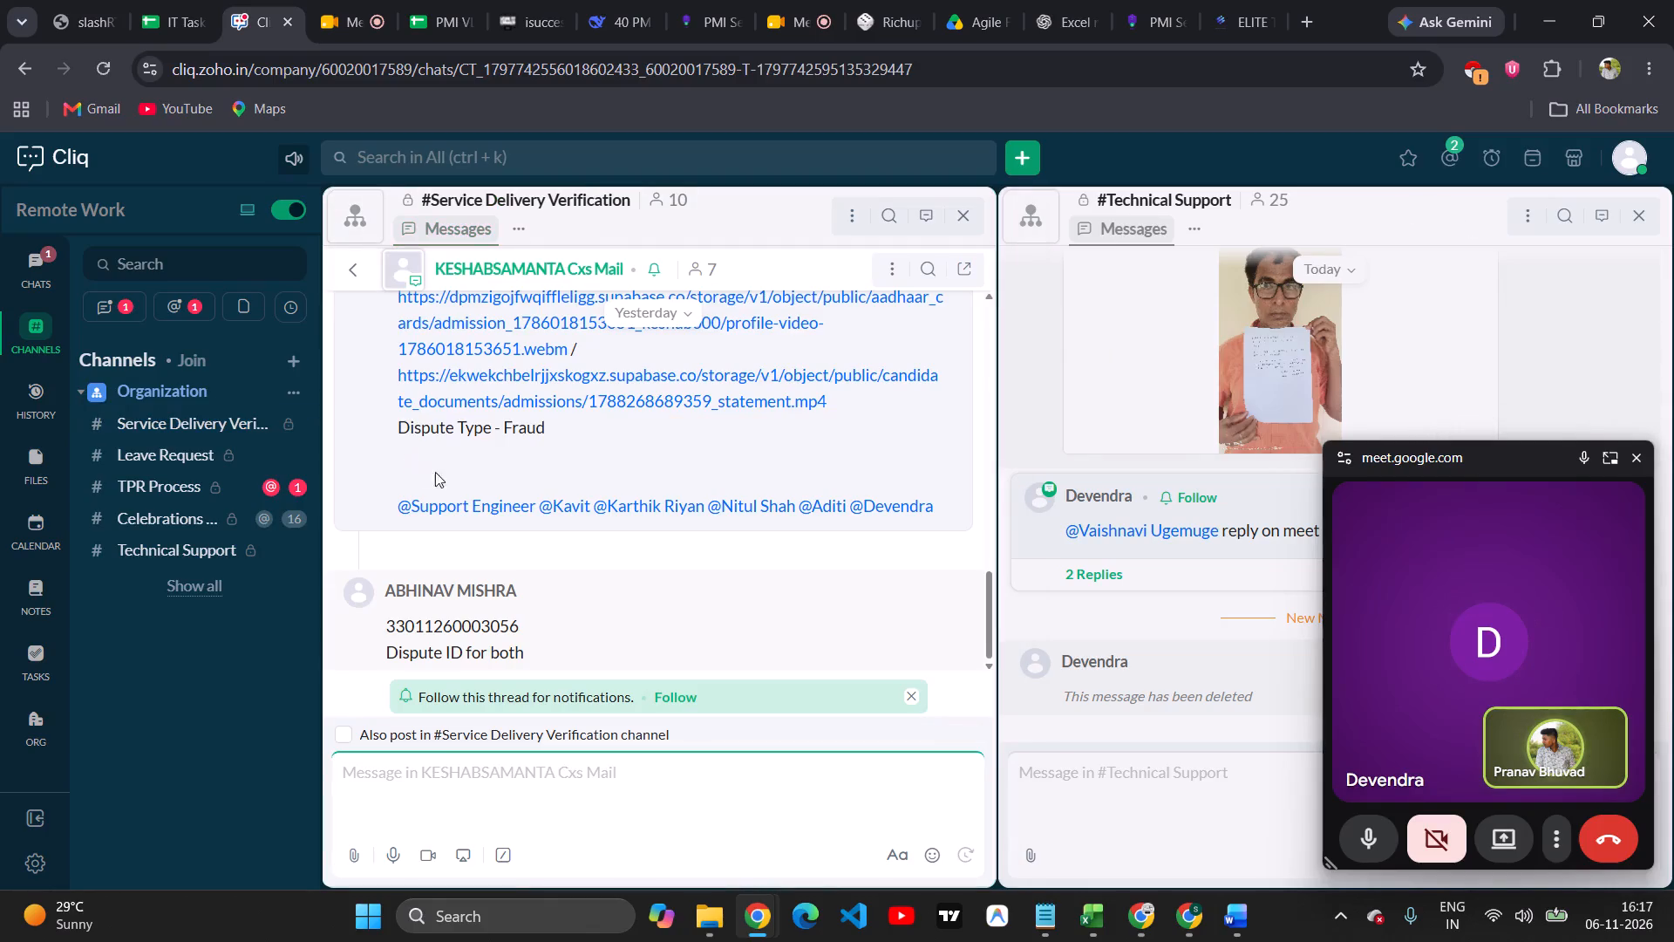
{"action": "scroll", "coordinate": [527, 589], "scroll_direction": "down", "scroll_amount": 1}
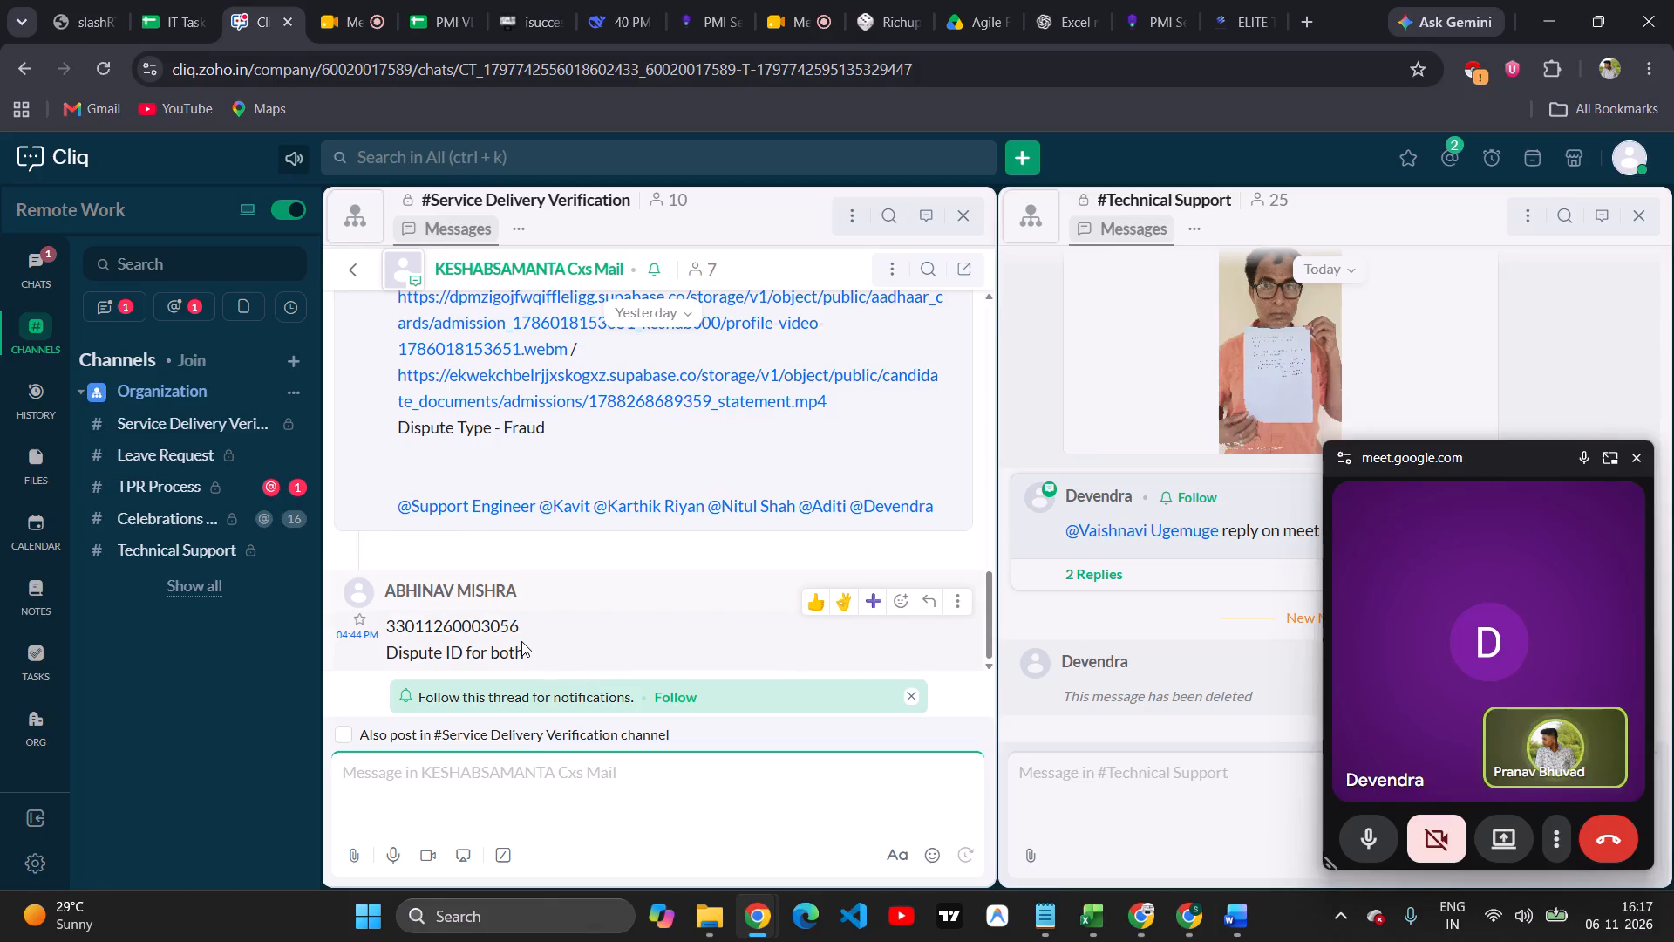
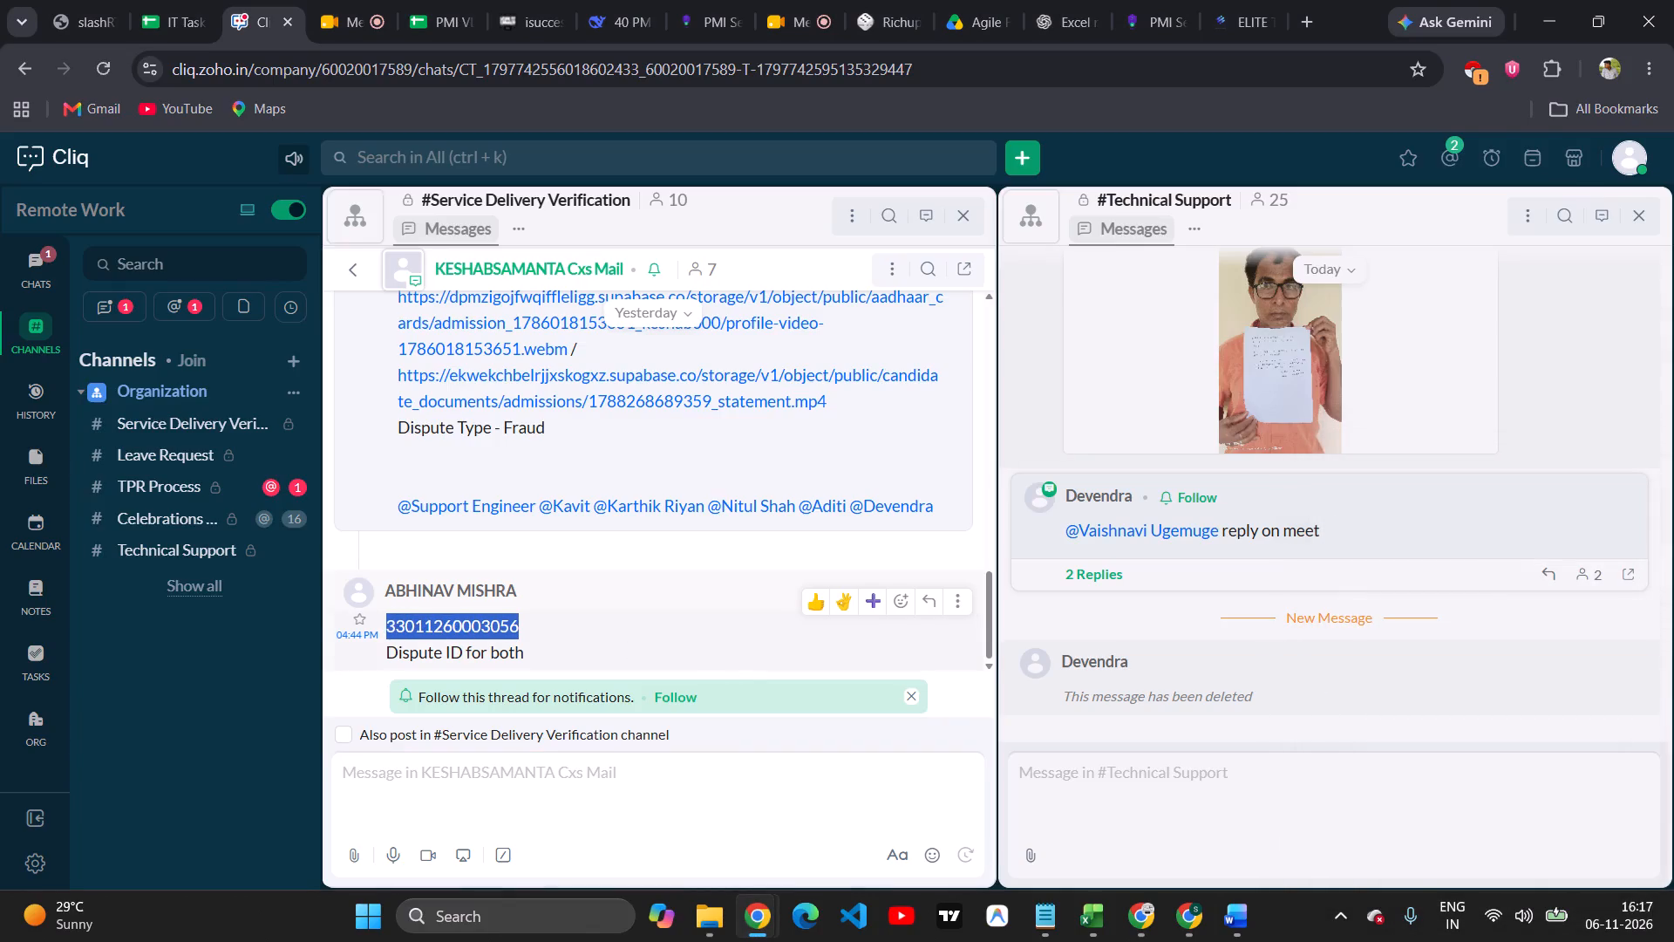
Copy the dispute ID from the reply in the Easebuzz Elite 24000 thread.
{"action": "key", "text": "ctrl+c"}
{"action": "key", "text": "ctrl+c"}
{"action": "key", "text": "ctrl+c"}
{"action": "key", "text": "ctrl+c"}
{"action": "key", "text": "ctrl+c"}
{"action": "key", "text": "ctrl+c"}
{"action": "key", "text": "ctrl+c"}
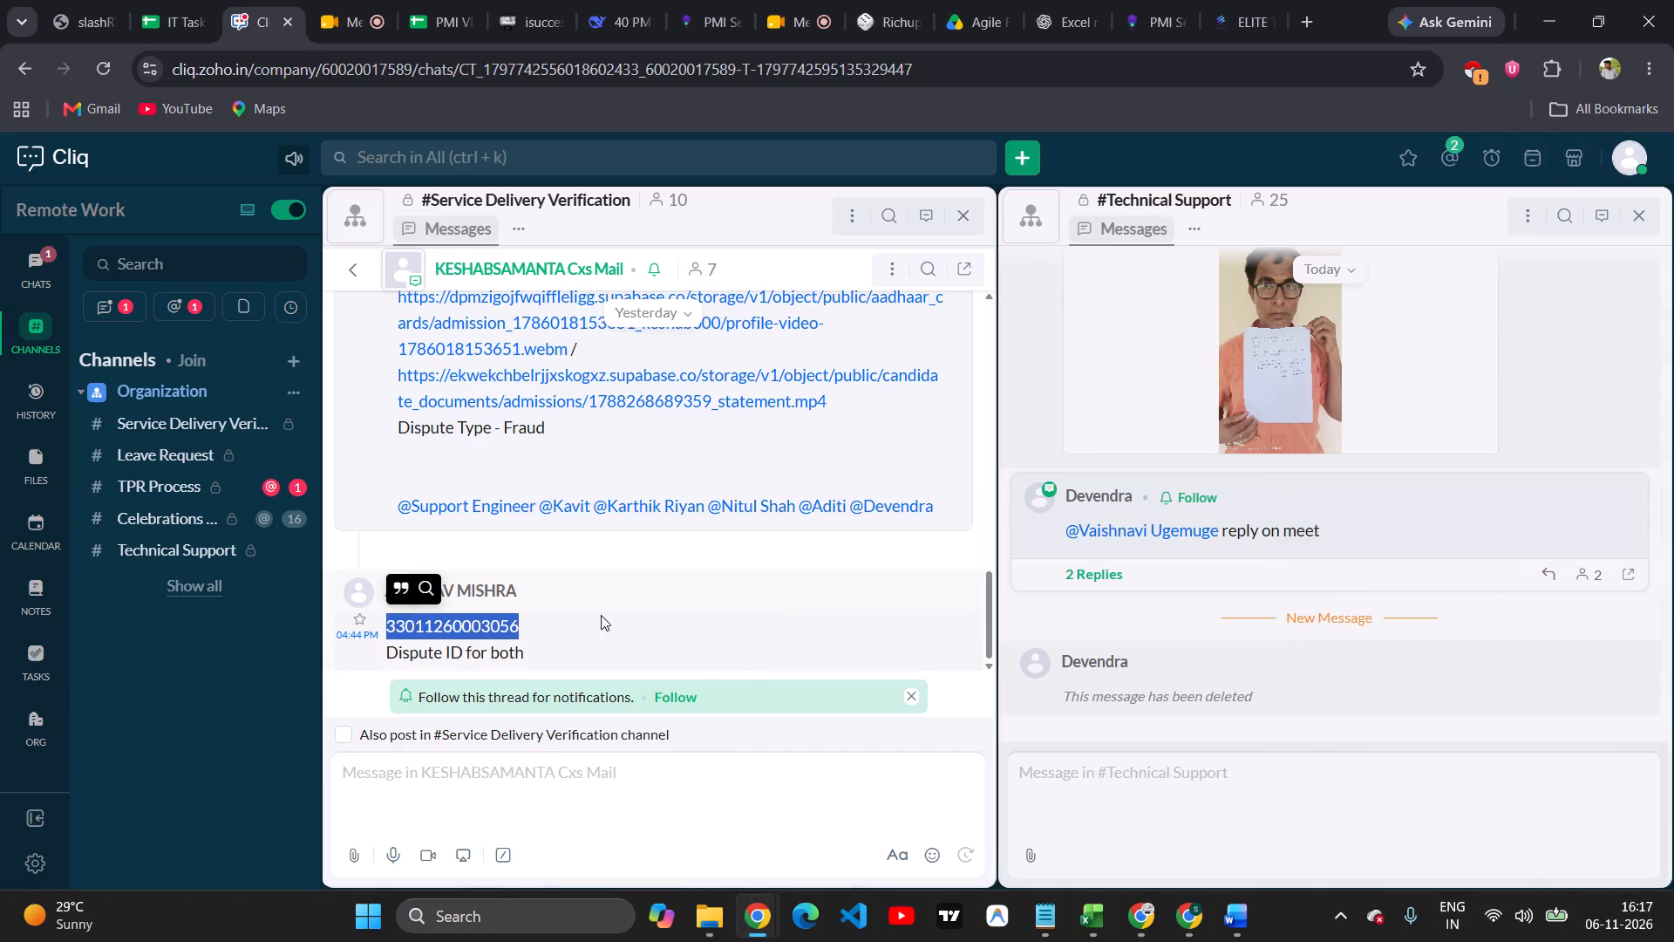
{"action": "scroll", "coordinate": [673, 511], "scroll_direction": "up", "scroll_amount": 4}
{"action": "scroll", "coordinate": [630, 485], "scroll_direction": "down", "scroll_amount": 6}
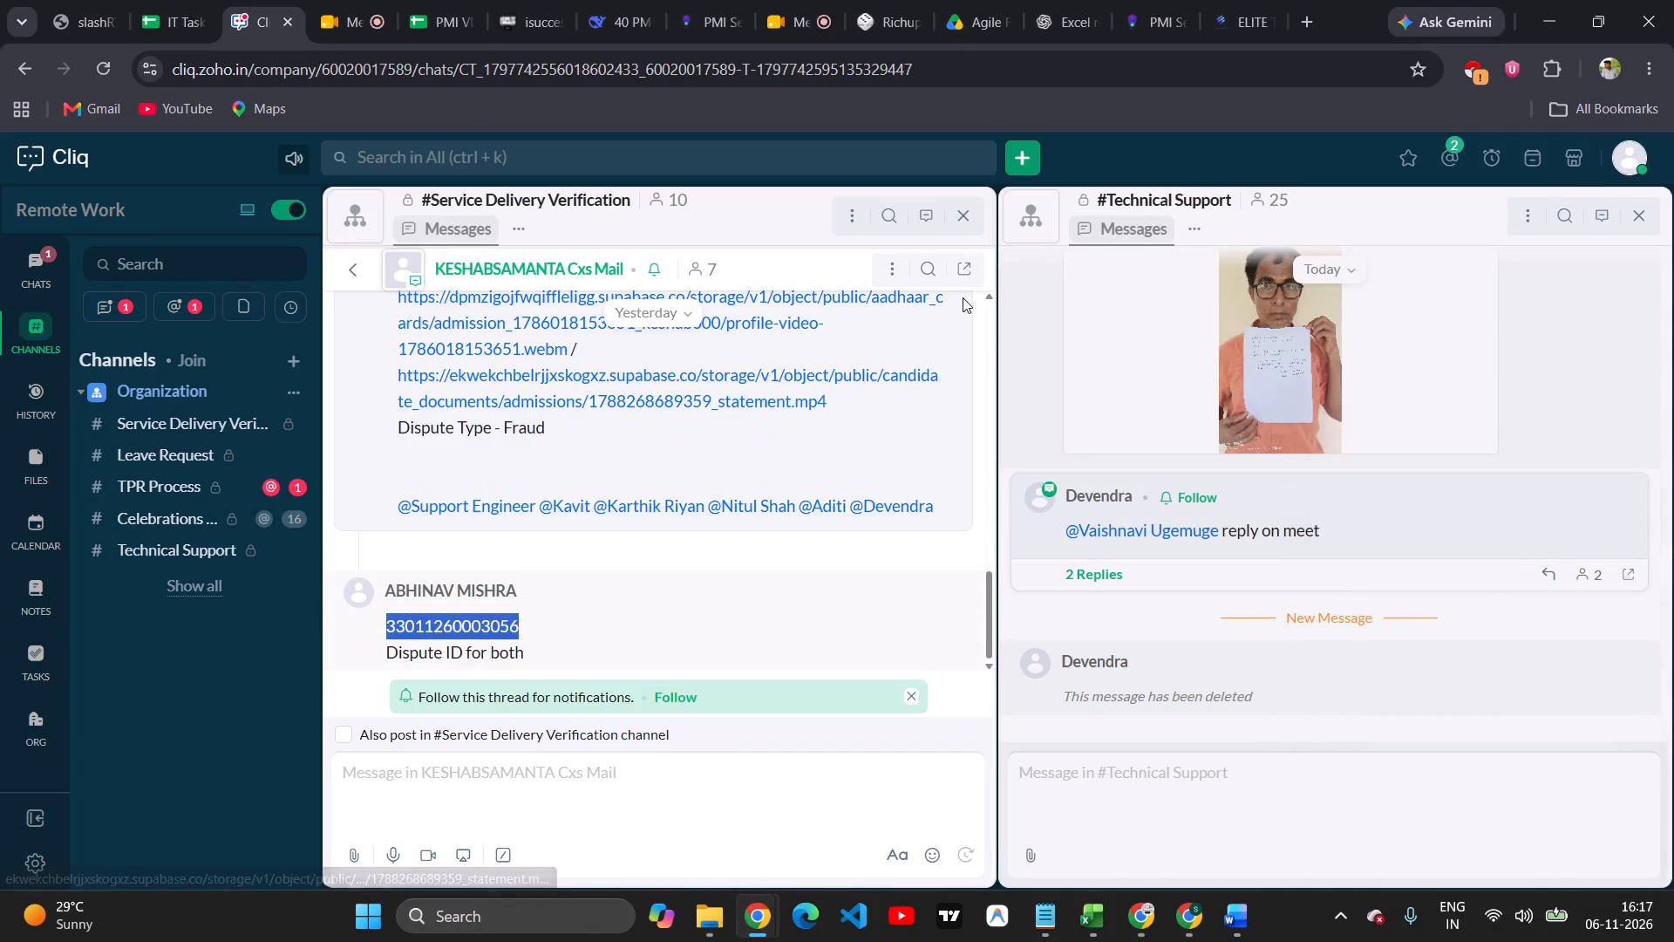
Leave the reply thread and go to the latest messages in #Service Delivery Verification.
{"action": "left_click", "coordinate": [344, 270]}
{"action": "scroll", "coordinate": [699, 585], "scroll_direction": "down", "scroll_amount": 8}
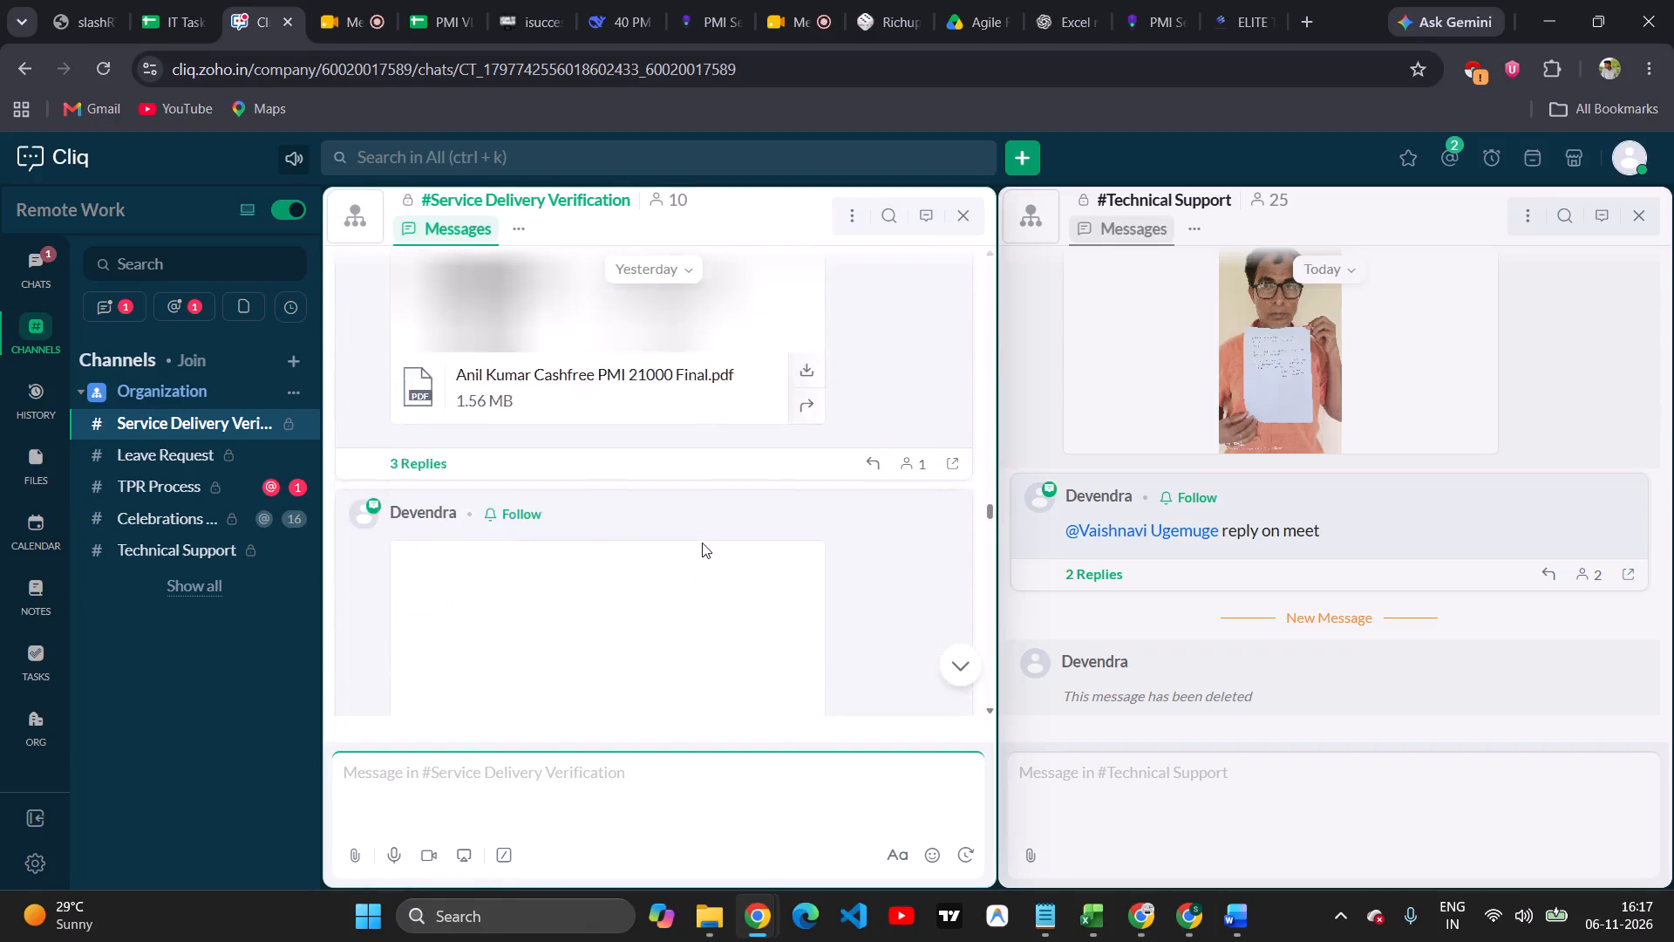
{"action": "scroll", "coordinate": [702, 543], "scroll_direction": "down", "scroll_amount": 20}
{"action": "scroll", "coordinate": [702, 543], "scroll_direction": "down", "scroll_amount": 2}
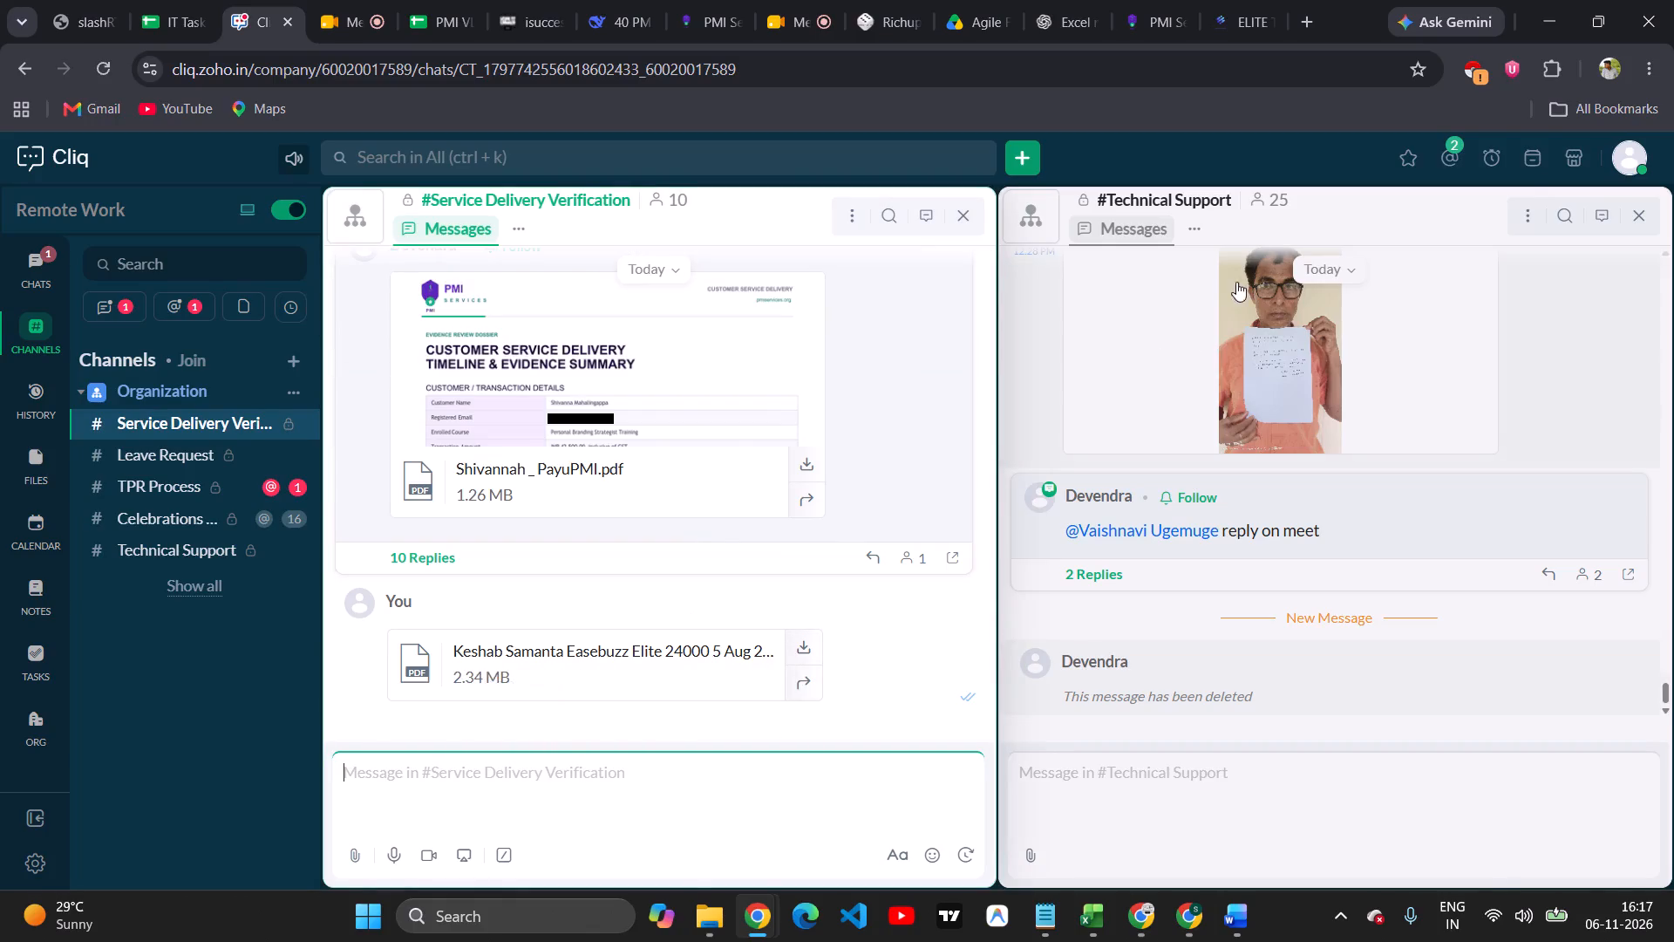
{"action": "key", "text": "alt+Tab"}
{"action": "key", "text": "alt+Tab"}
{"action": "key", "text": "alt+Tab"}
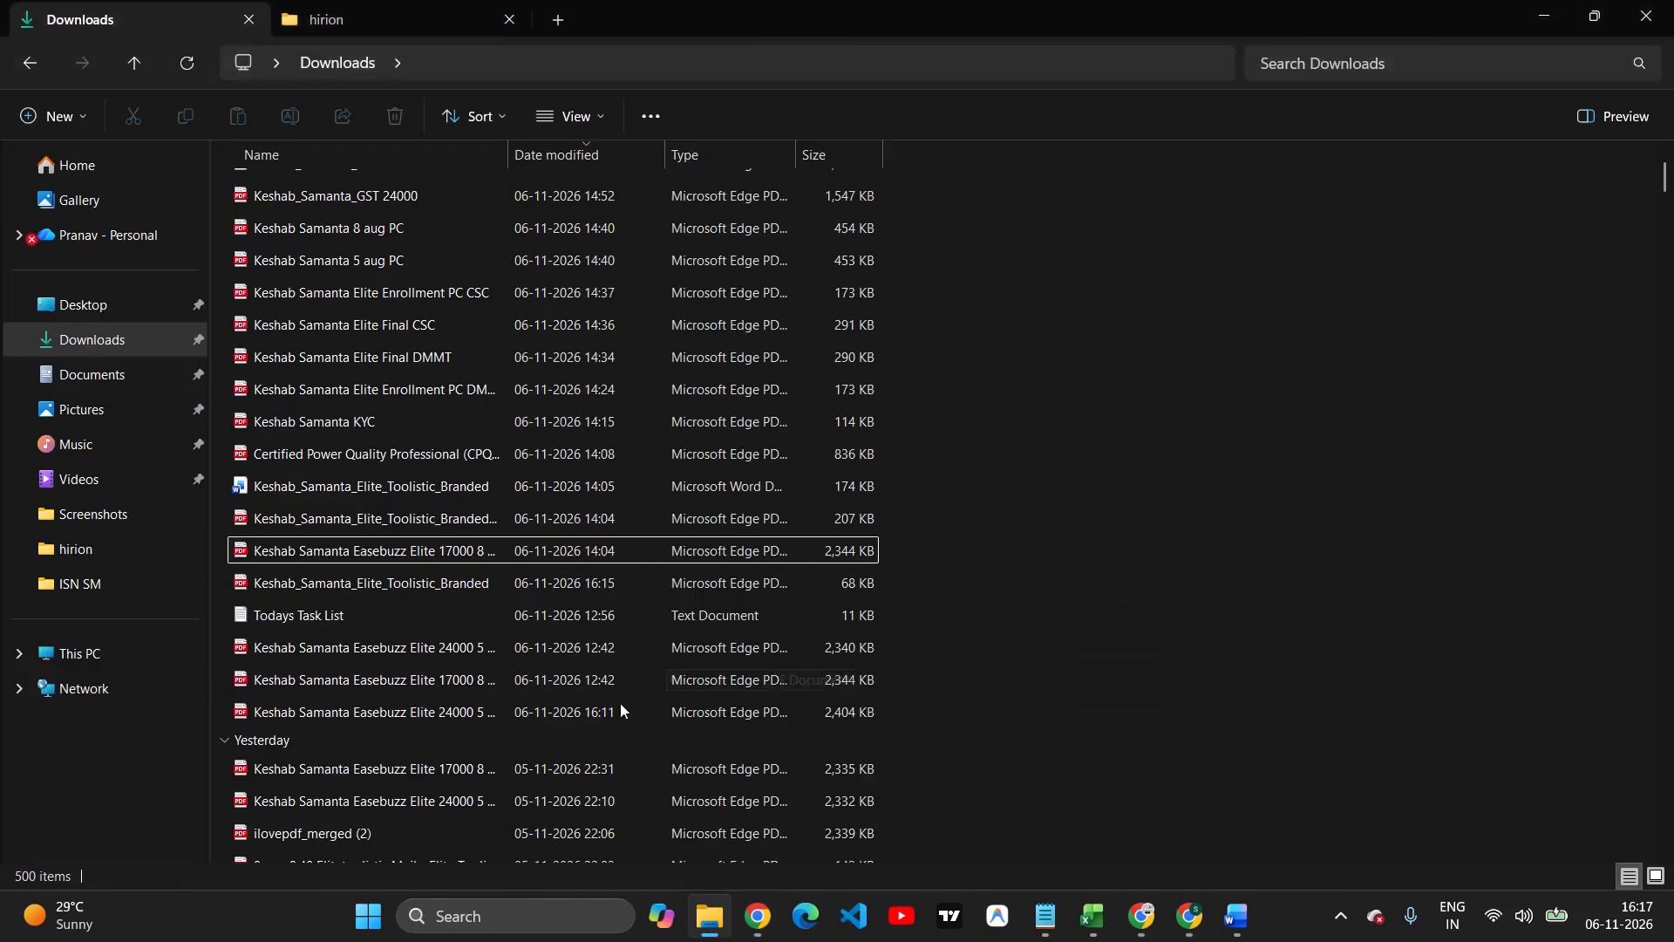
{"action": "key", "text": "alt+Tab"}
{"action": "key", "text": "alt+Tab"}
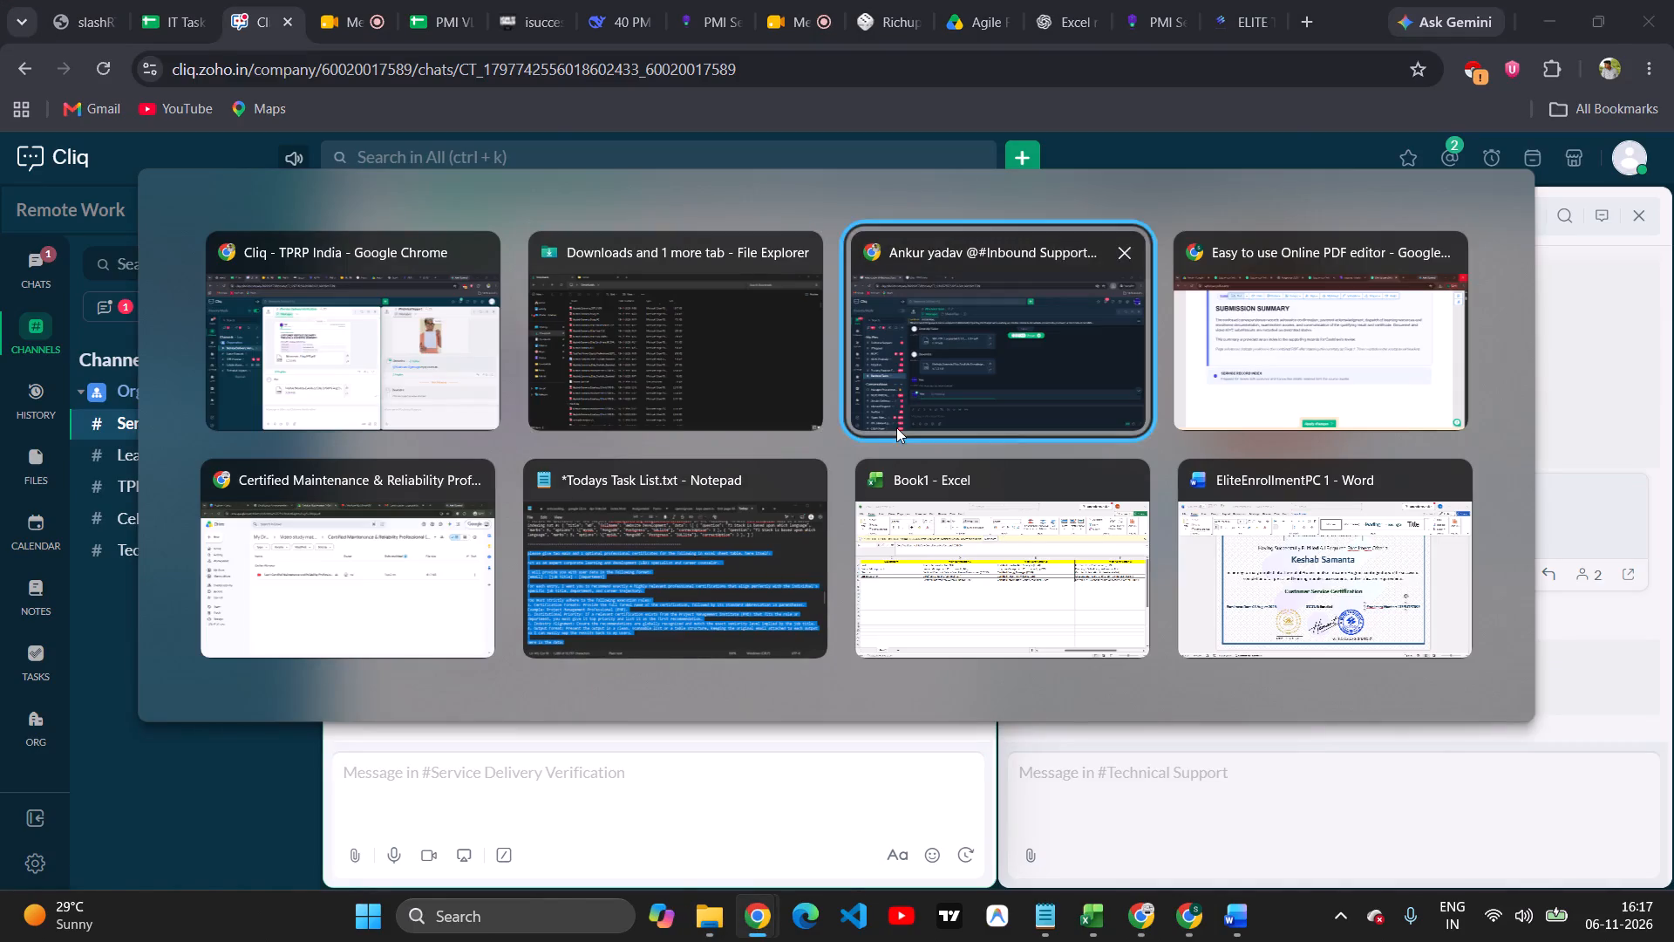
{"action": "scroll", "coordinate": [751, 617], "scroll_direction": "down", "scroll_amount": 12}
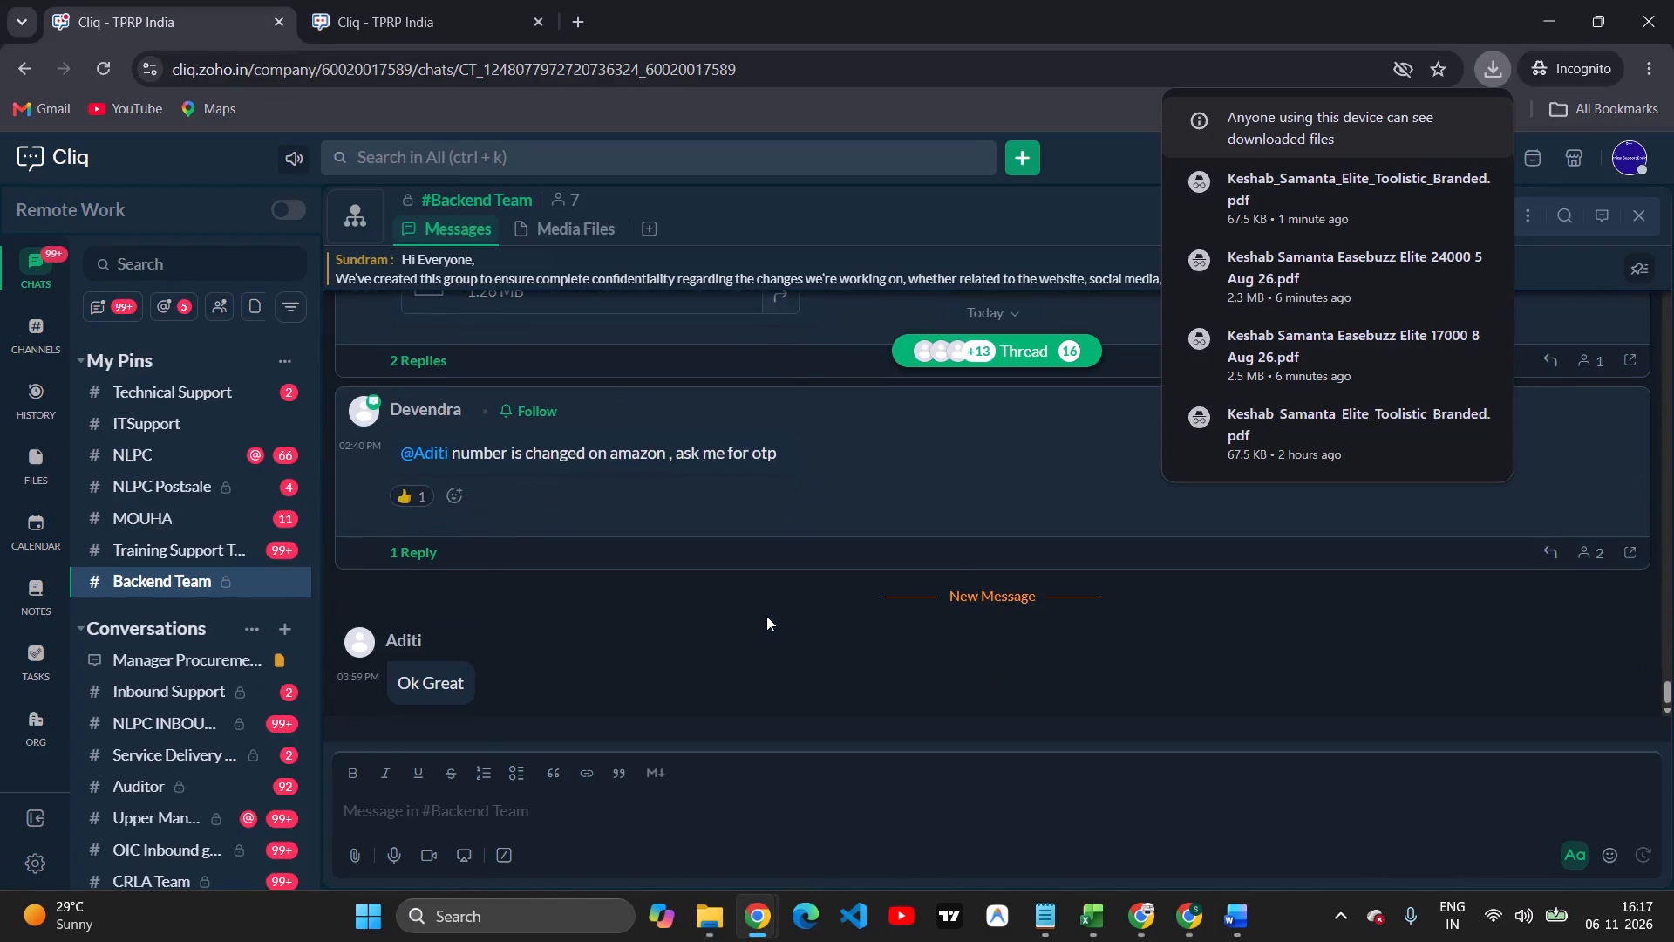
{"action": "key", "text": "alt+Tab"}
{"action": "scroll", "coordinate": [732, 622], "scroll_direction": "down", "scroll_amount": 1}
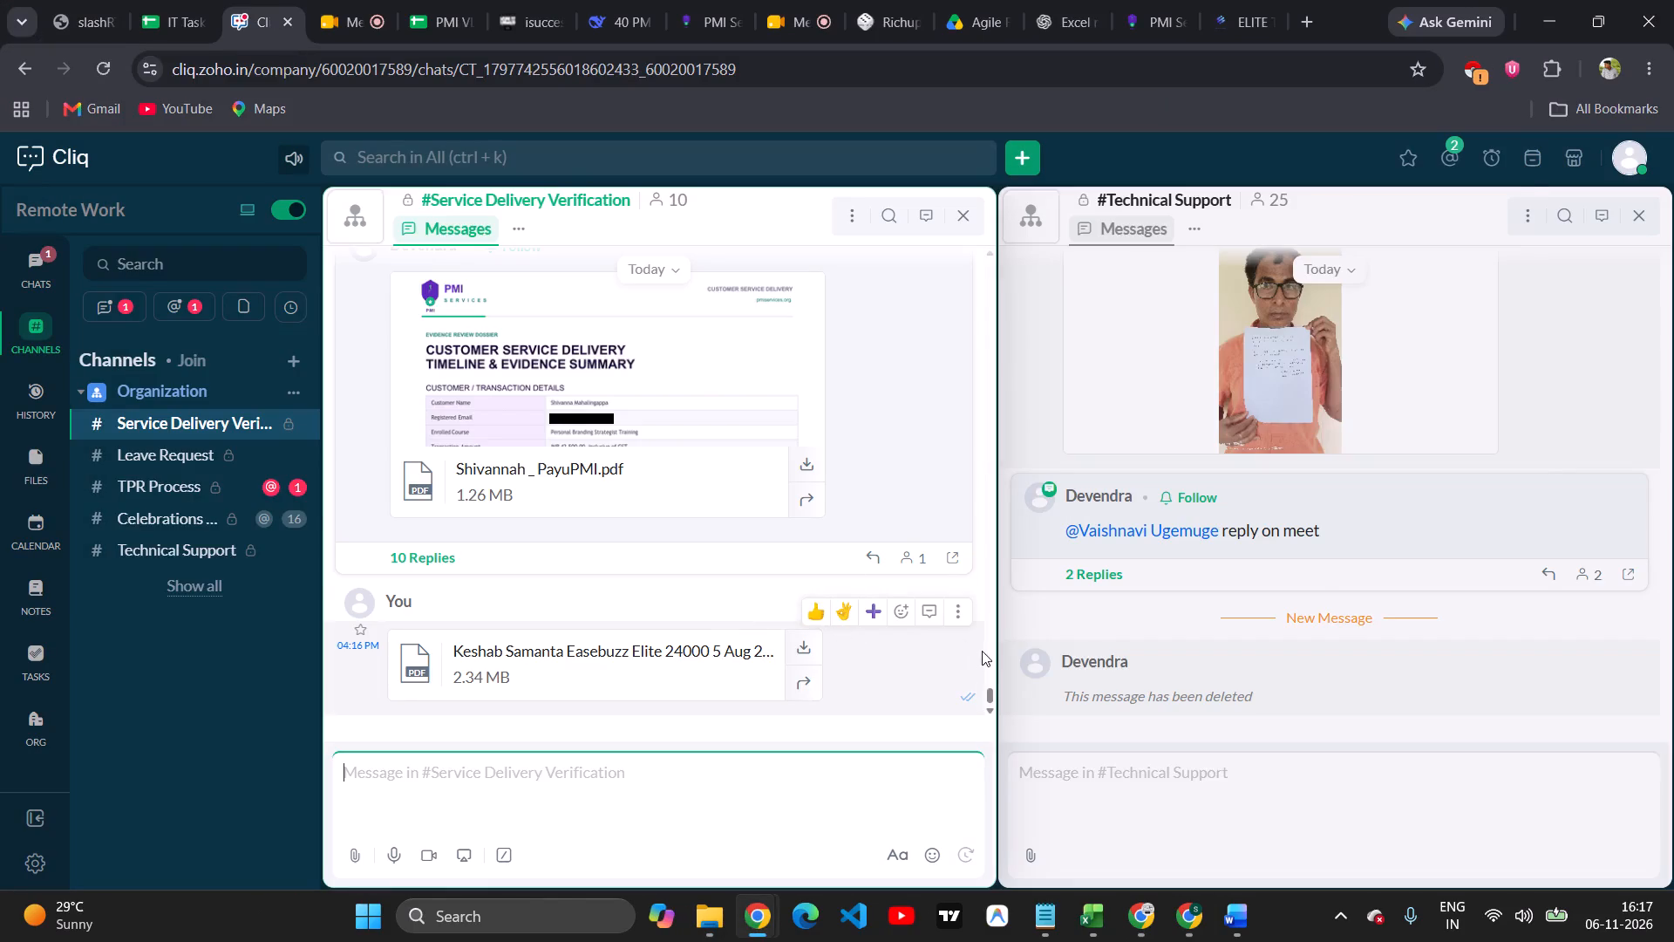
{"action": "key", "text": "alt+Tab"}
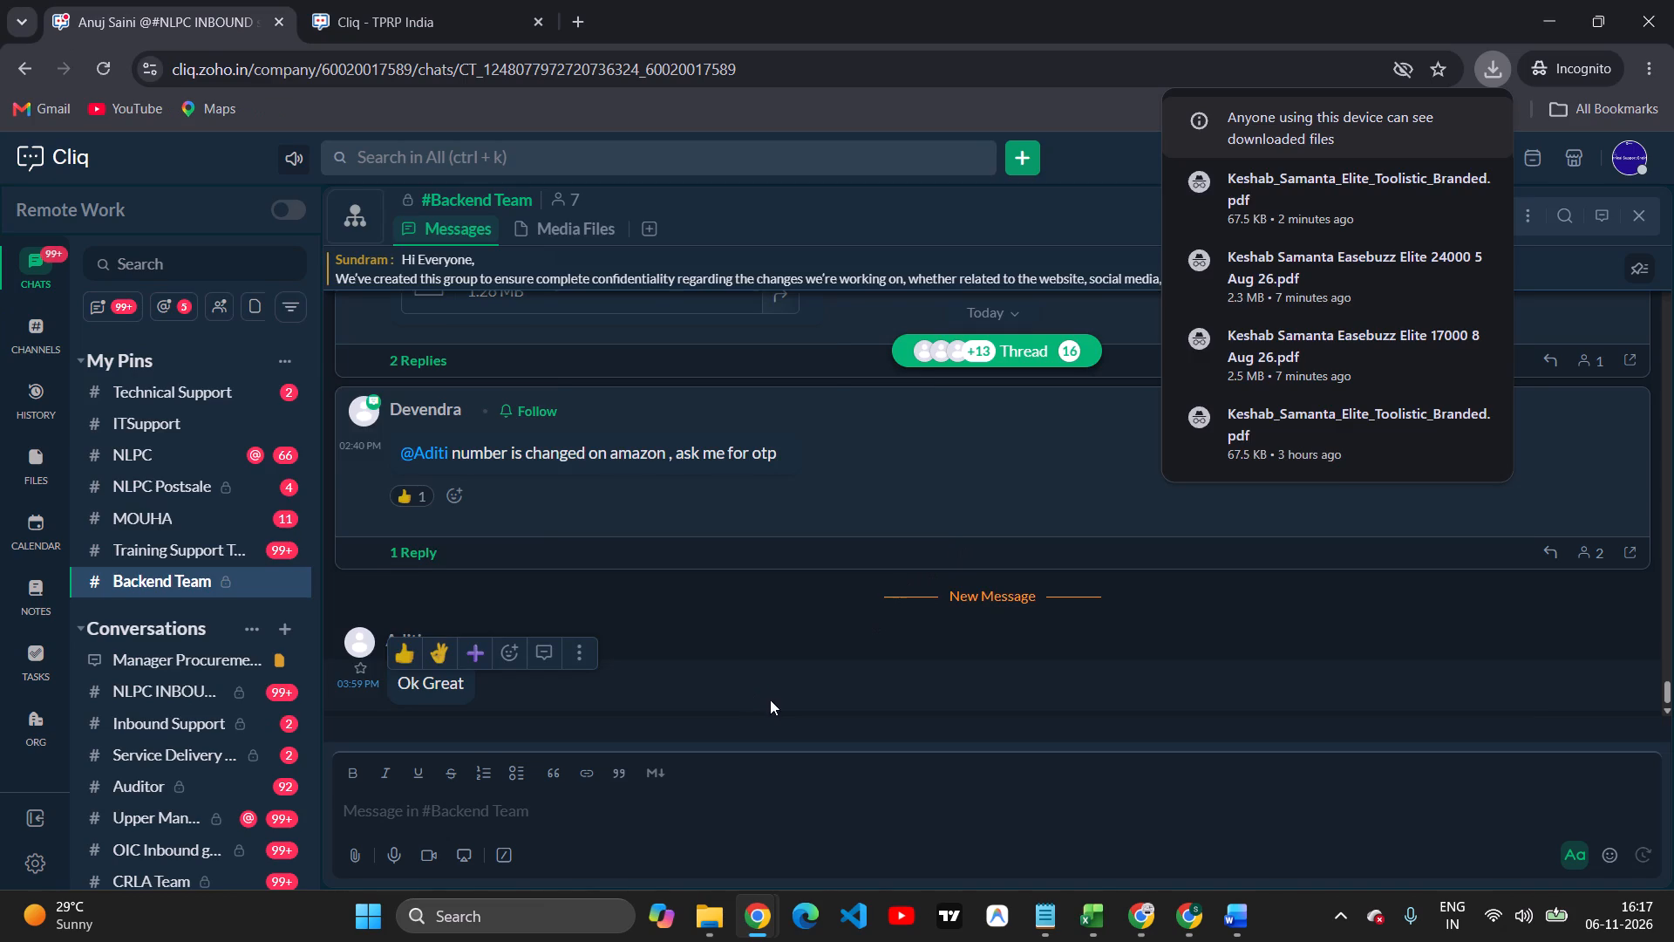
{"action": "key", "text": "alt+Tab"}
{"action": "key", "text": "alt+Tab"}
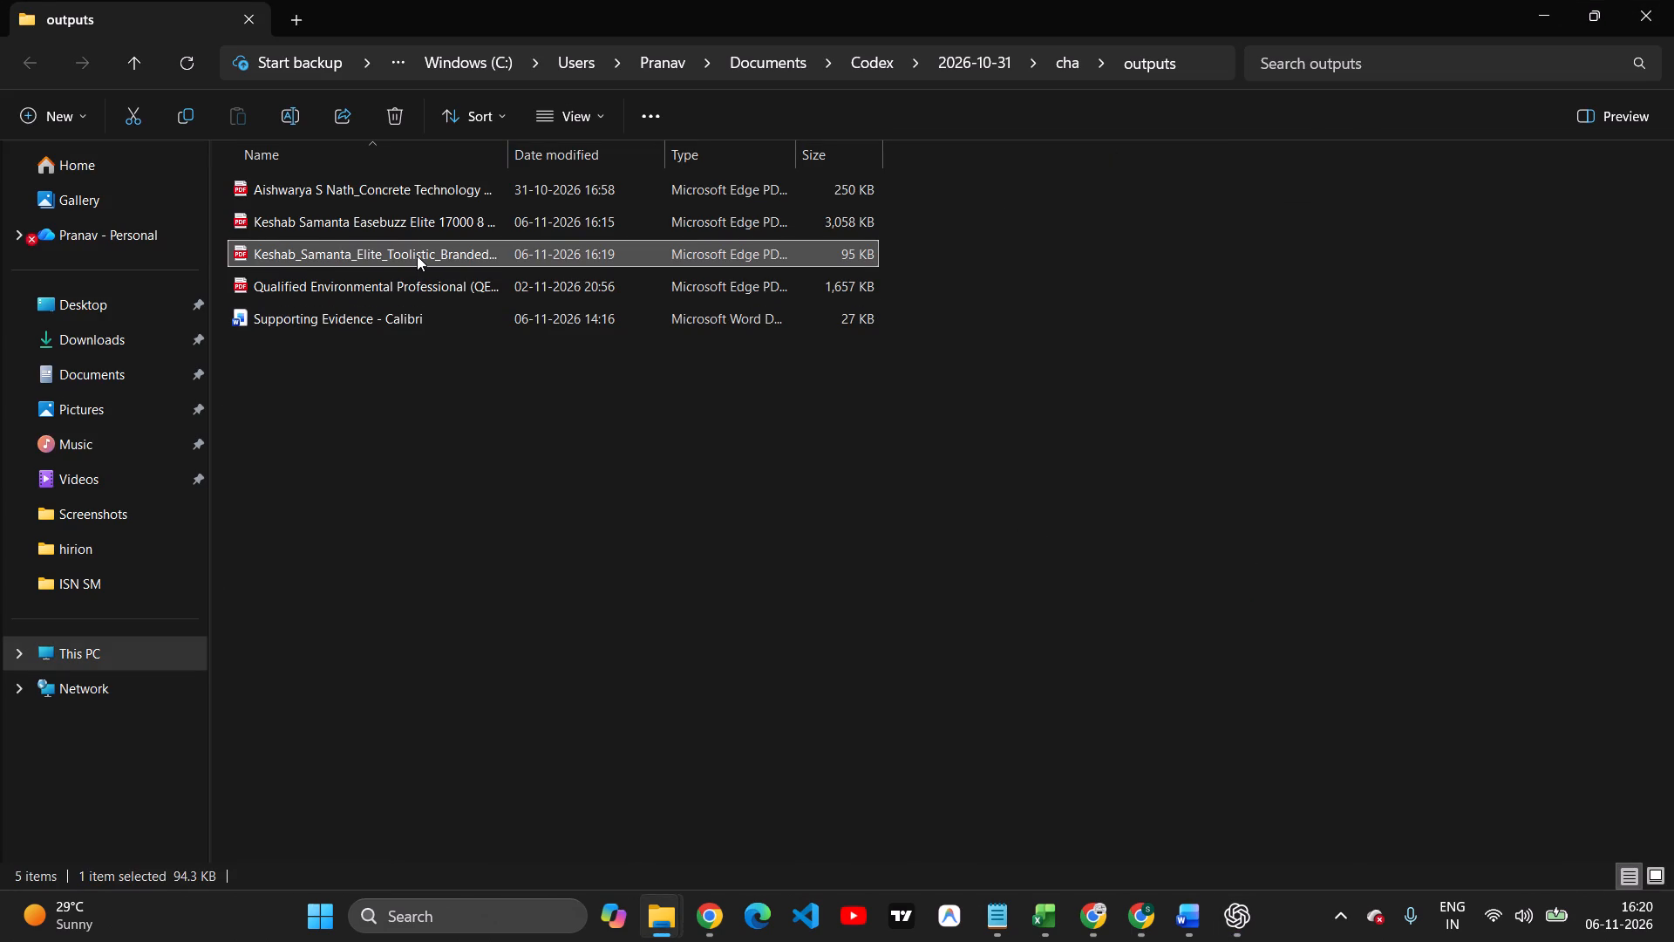
Open the Elite_Toolistic_Branded_Edited PDF and check its transaction details, dispute ID, service timeline and Submission Summary wording.
{"action": "double_click", "coordinate": [417, 256]}
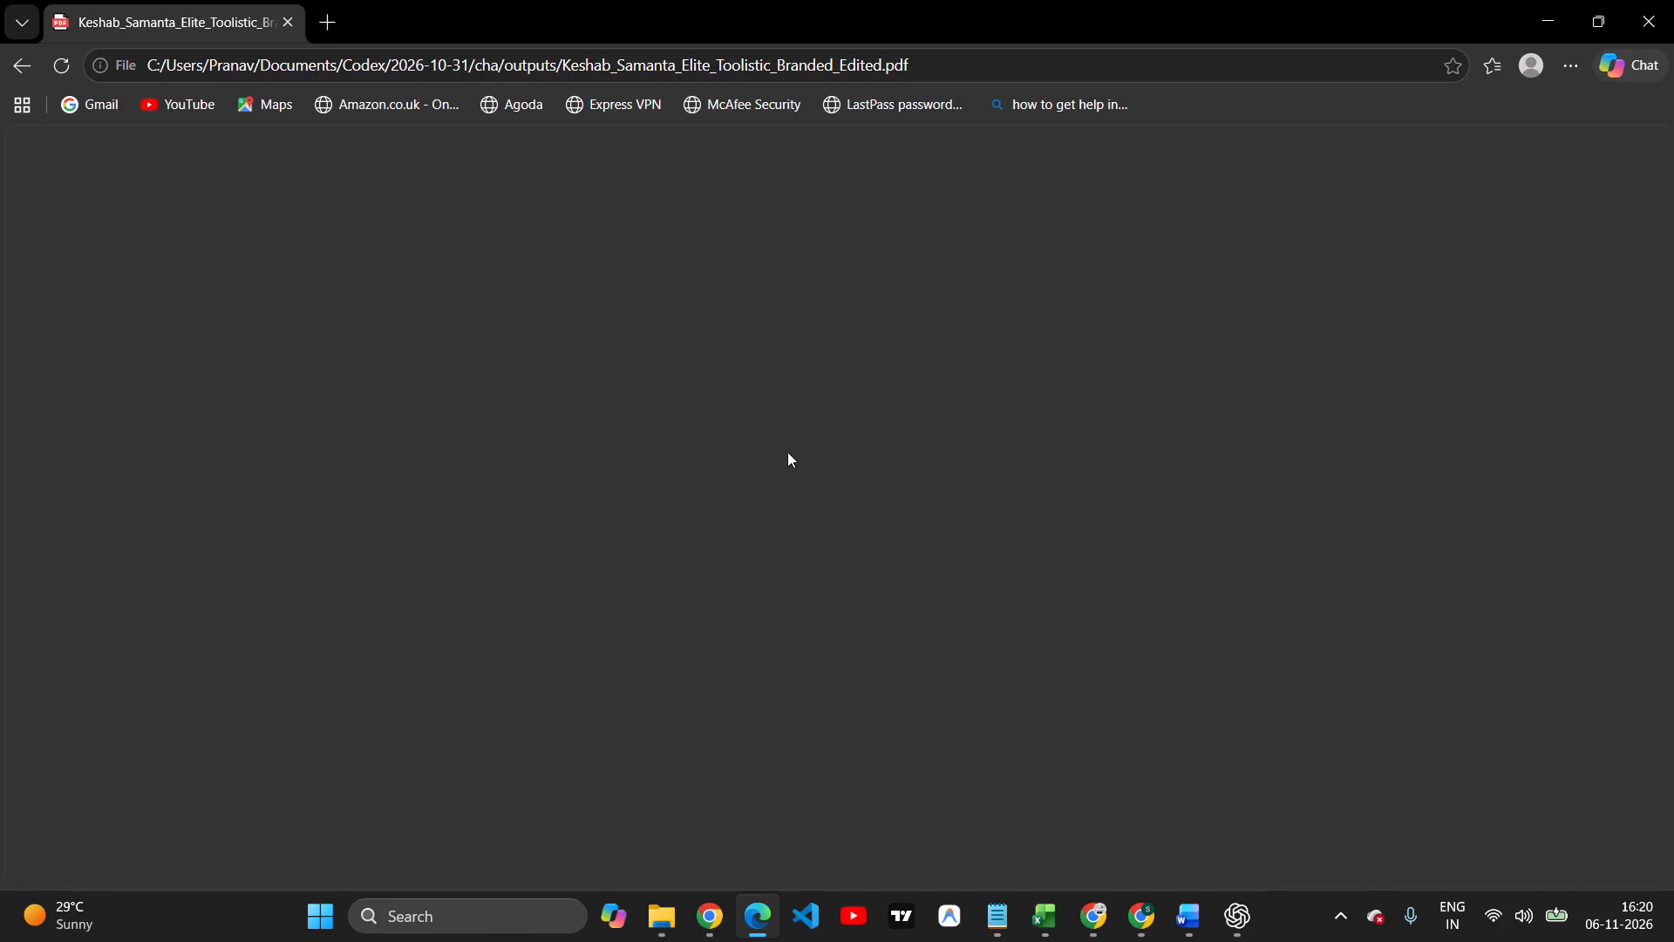
{"action": "scroll", "coordinate": [847, 501], "scroll_direction": "down", "scroll_amount": 2}
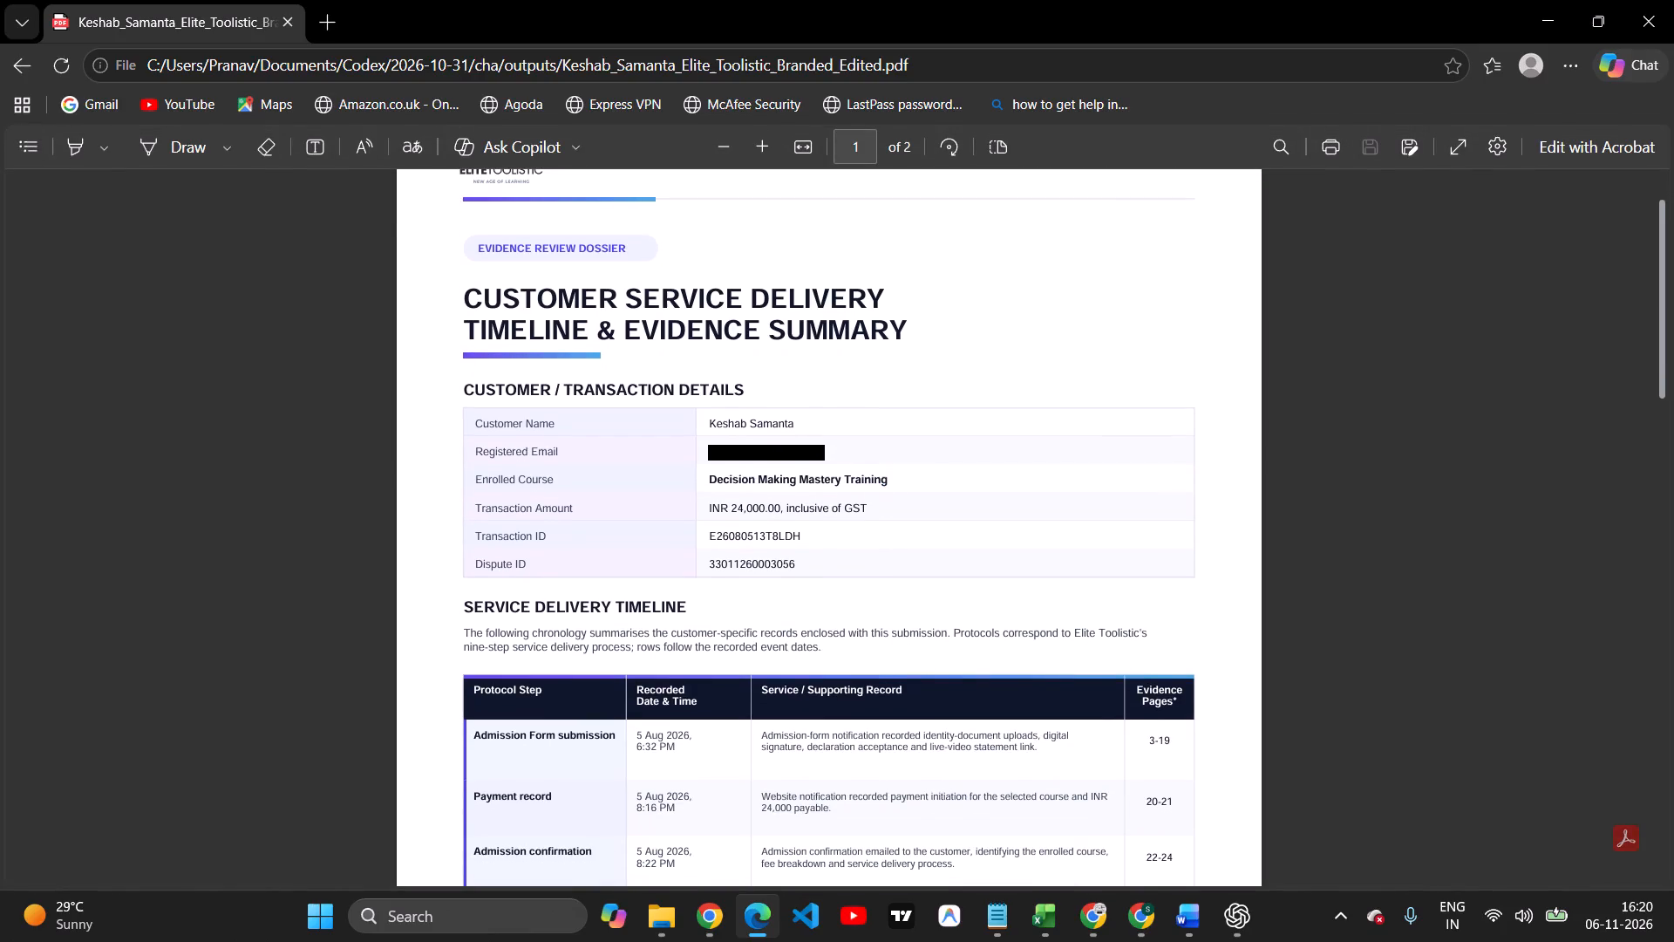
{"action": "scroll", "coordinate": [781, 515], "scroll_direction": "down", "scroll_amount": 1}
{"action": "left_click_drag", "start_coordinate": [779, 517], "coordinate": [823, 518]}
{"action": "scroll", "coordinate": [822, 518], "scroll_direction": "down", "scroll_amount": 1}
{"action": "left_click_drag", "start_coordinate": [745, 584], "coordinate": [771, 585]}
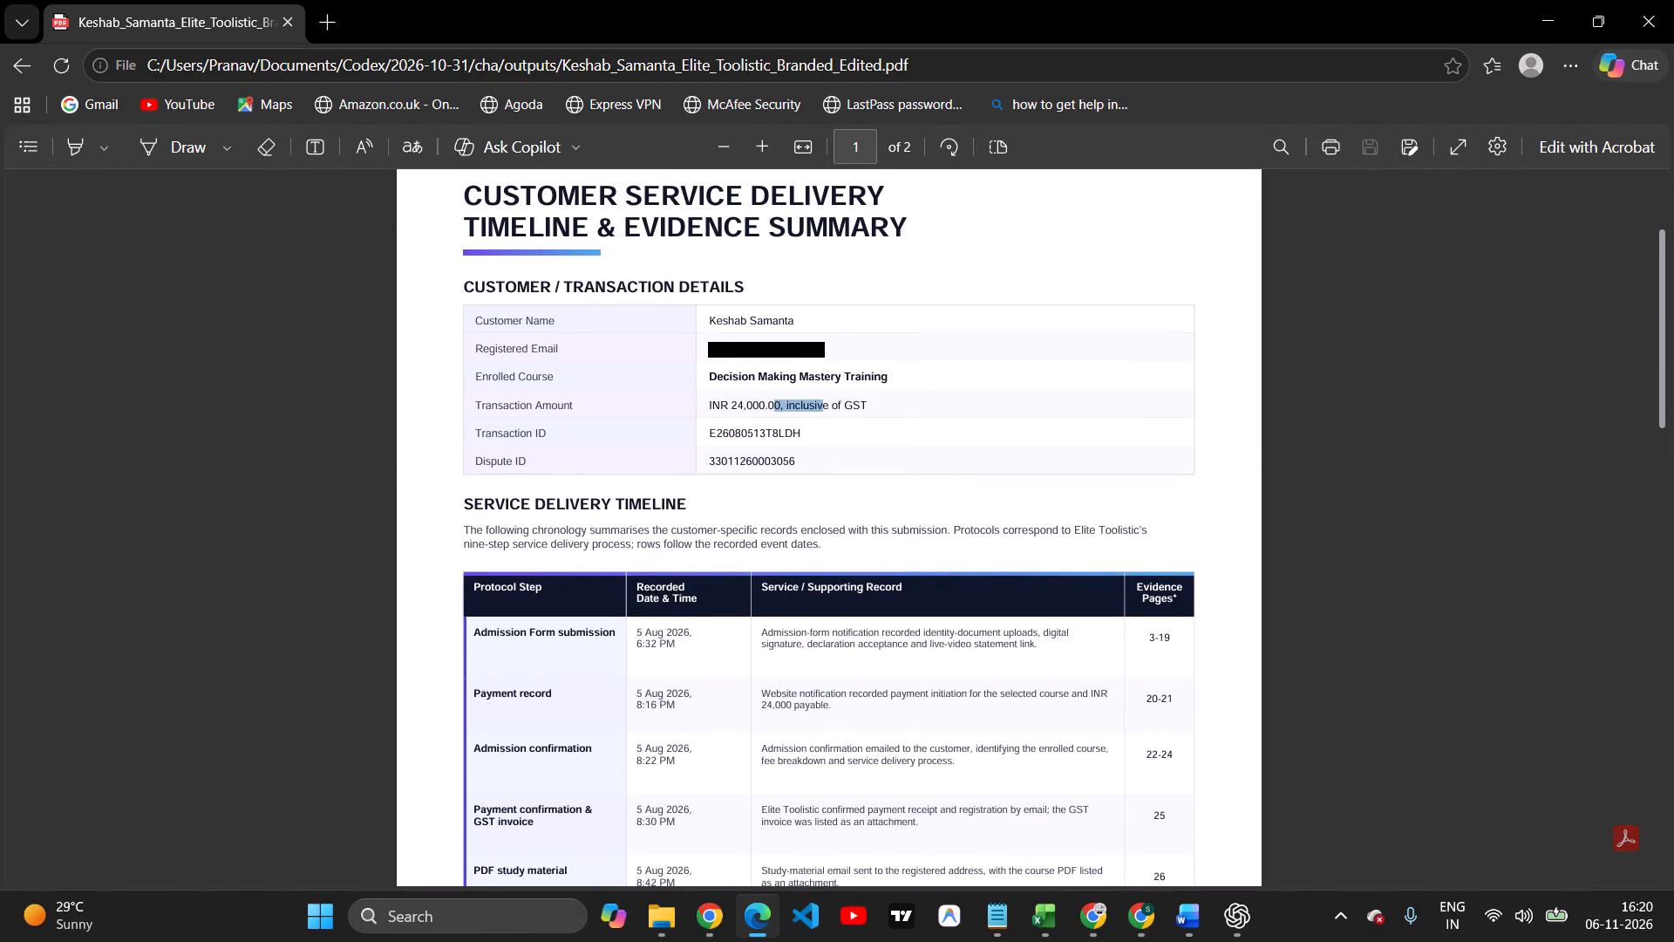
{"action": "scroll", "coordinate": [783, 586], "scroll_direction": "down", "scroll_amount": 6}
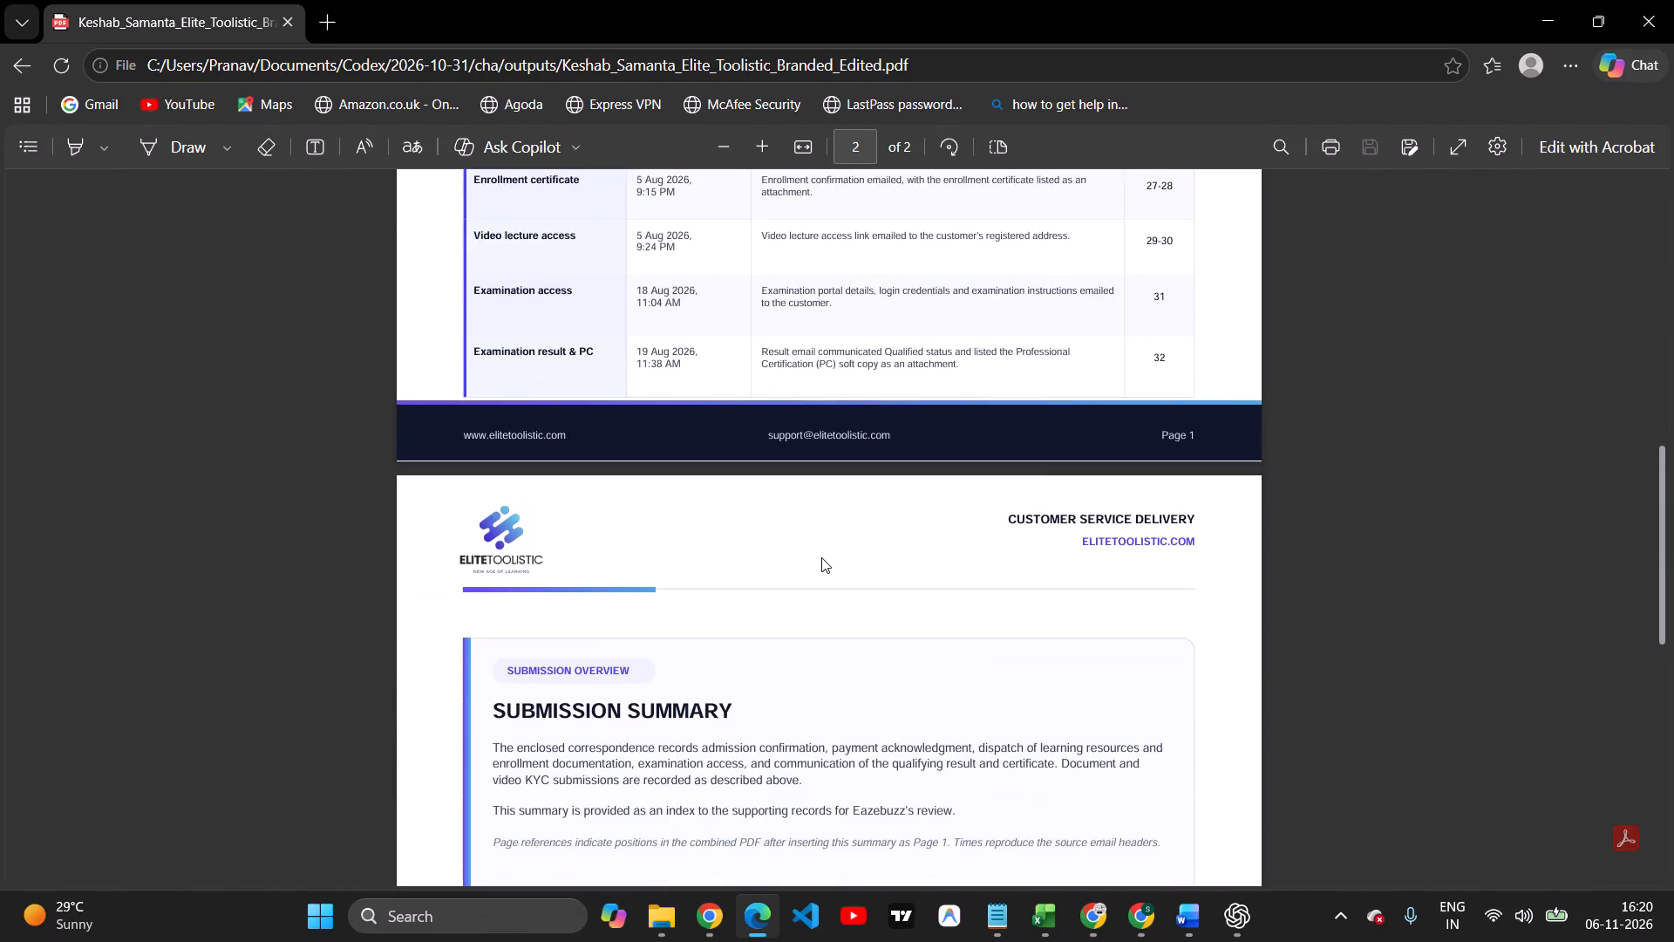
Check the latest message in Cliq's #Service Delivery Verification channel, then return to the edited PDF in Edge.
{"action": "key", "text": "alt+Tab"}
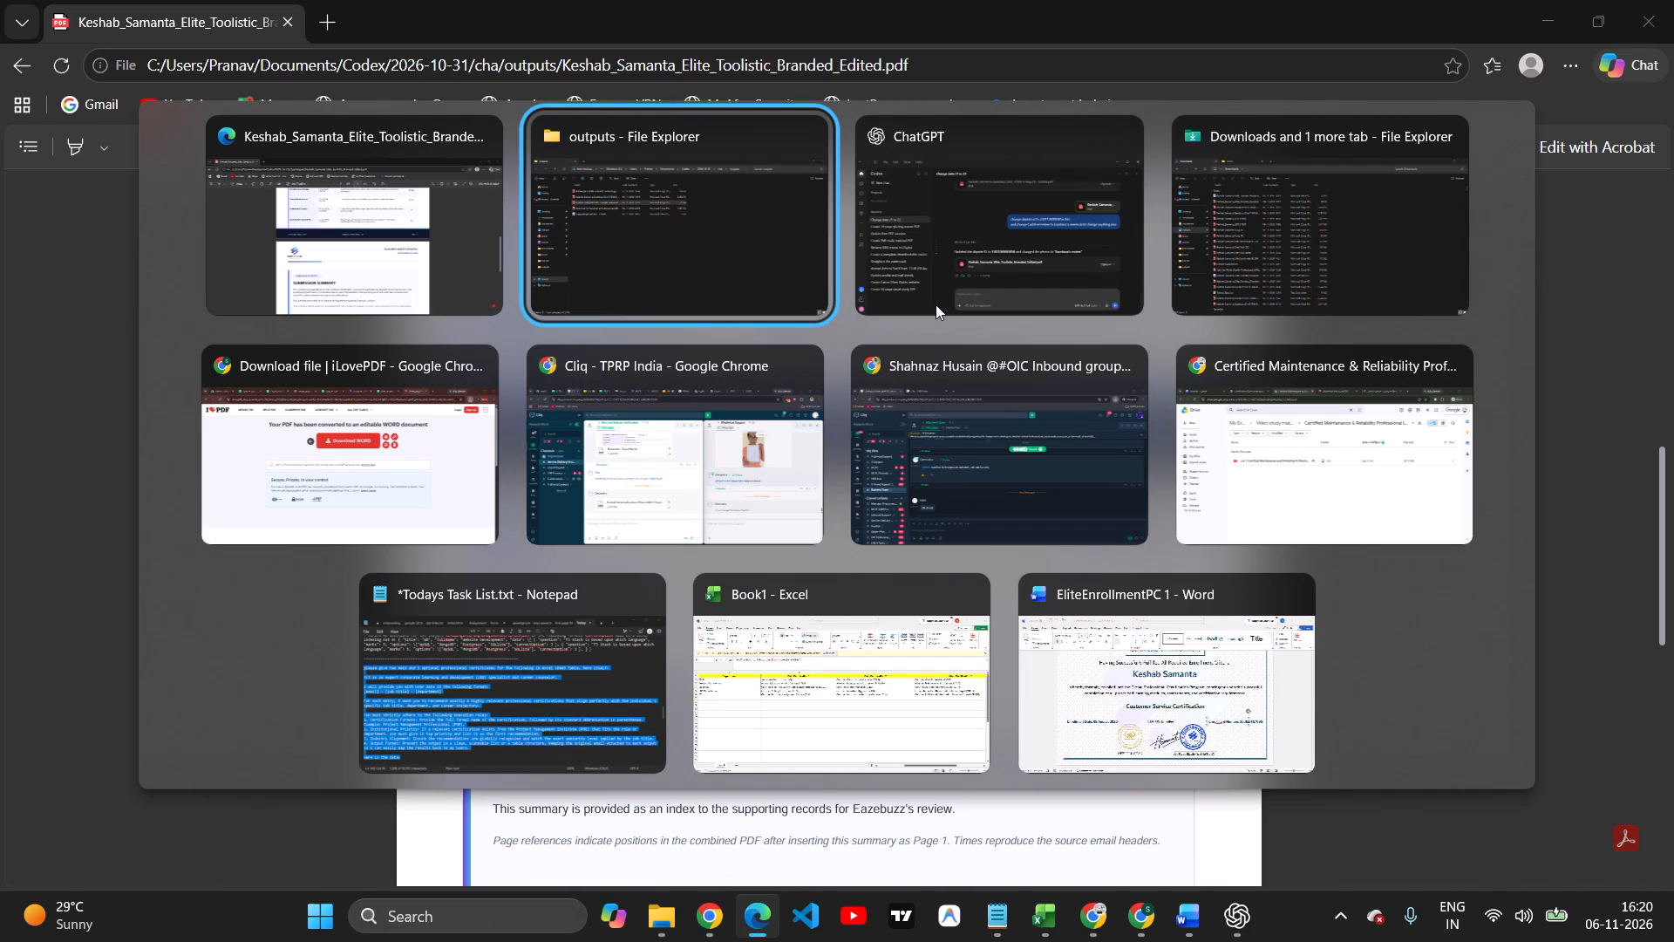
{"action": "left_click", "coordinate": [621, 488], "text": "alt"}
{"action": "scroll", "coordinate": [725, 614], "scroll_direction": "down", "scroll_amount": 9}
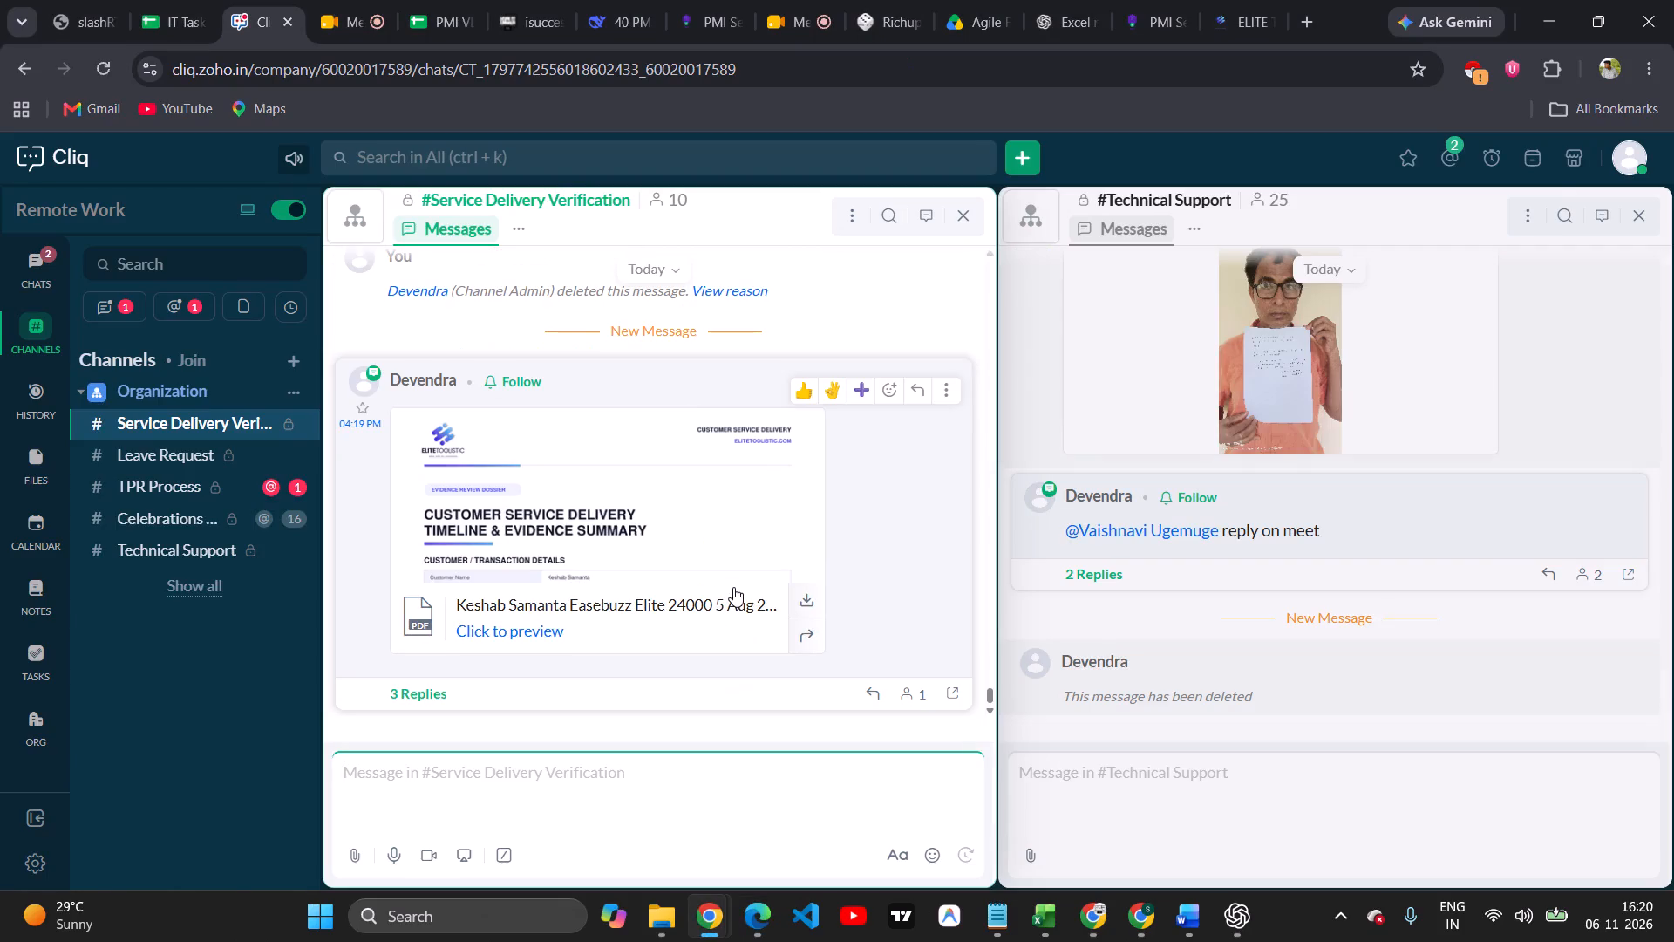
{"action": "key", "text": "alt+Tab"}
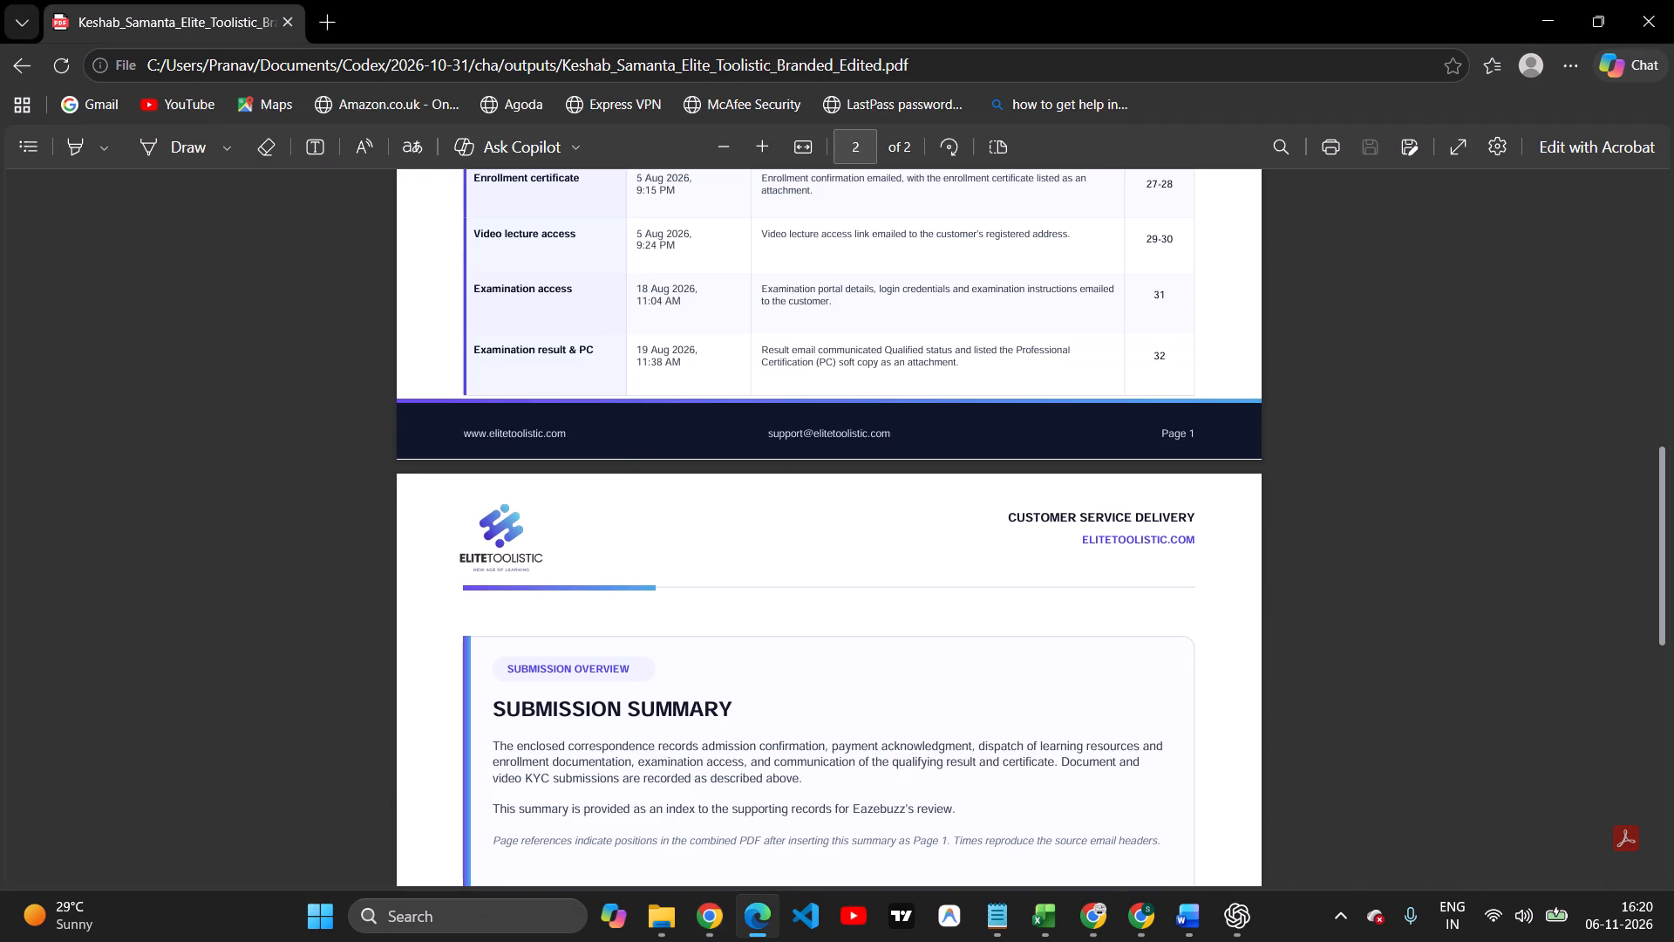
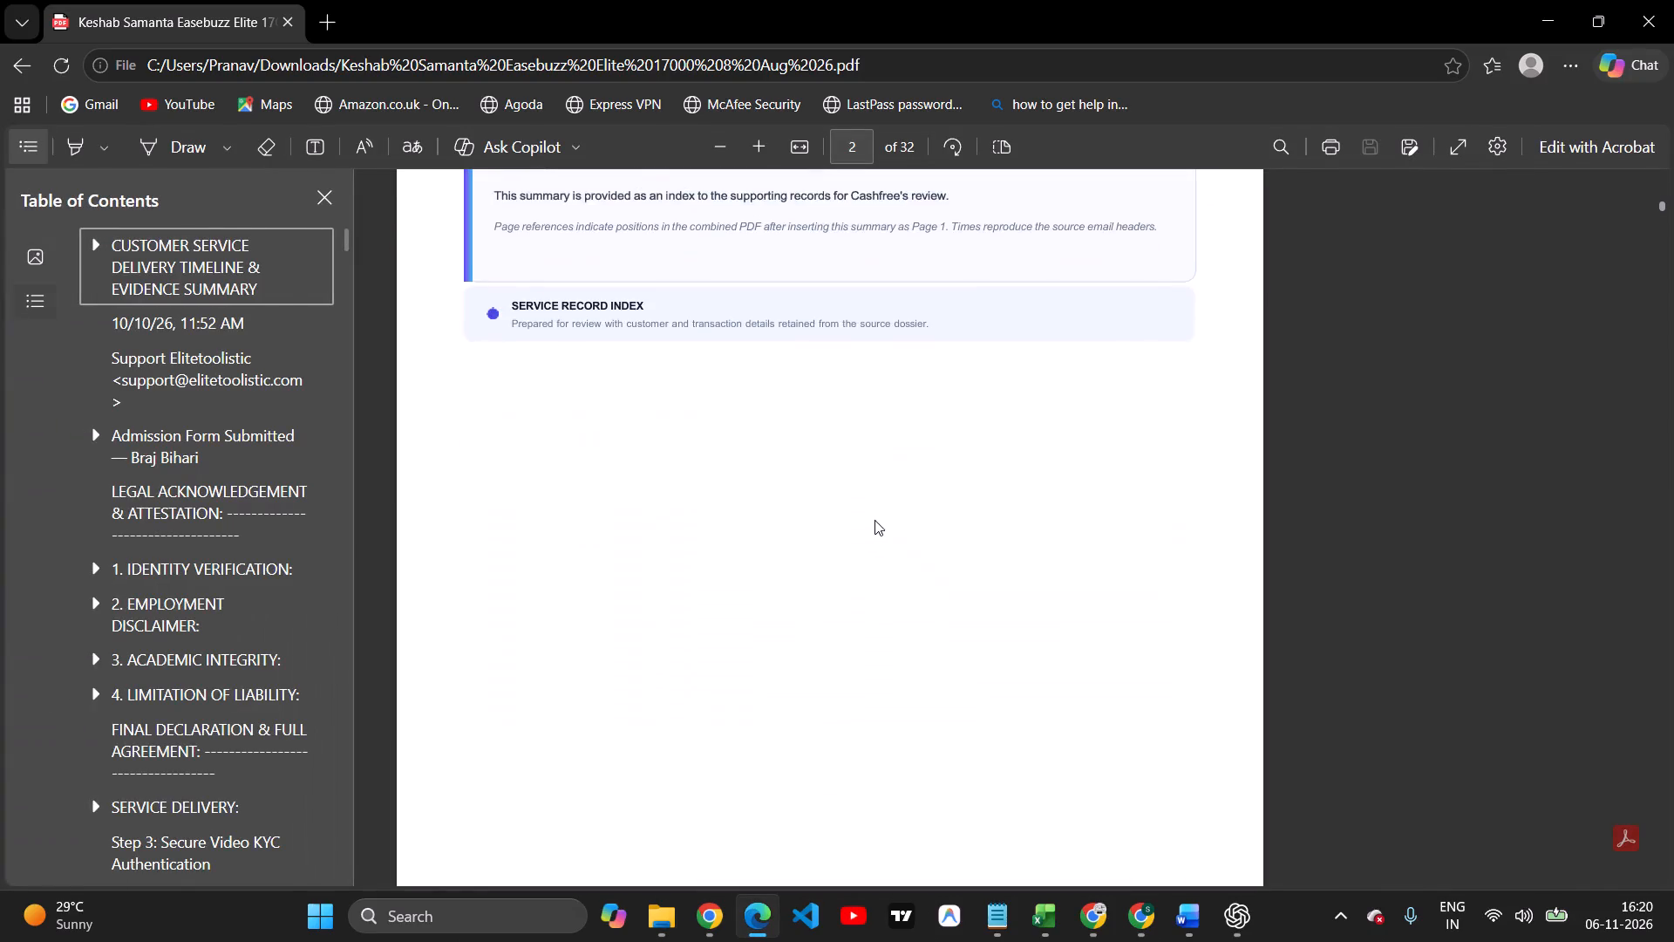
Check the opening pages of the Easebuzz Elite 17000 8 Aug PDF, then close it.
{"action": "scroll", "coordinate": [874, 520], "scroll_direction": "up", "scroll_amount": 2}
{"action": "left_click", "coordinate": [879, 452]}
{"action": "scroll", "coordinate": [877, 455], "scroll_direction": "down", "scroll_amount": 2}
{"action": "scroll", "coordinate": [877, 457], "scroll_direction": "up", "scroll_amount": 1}
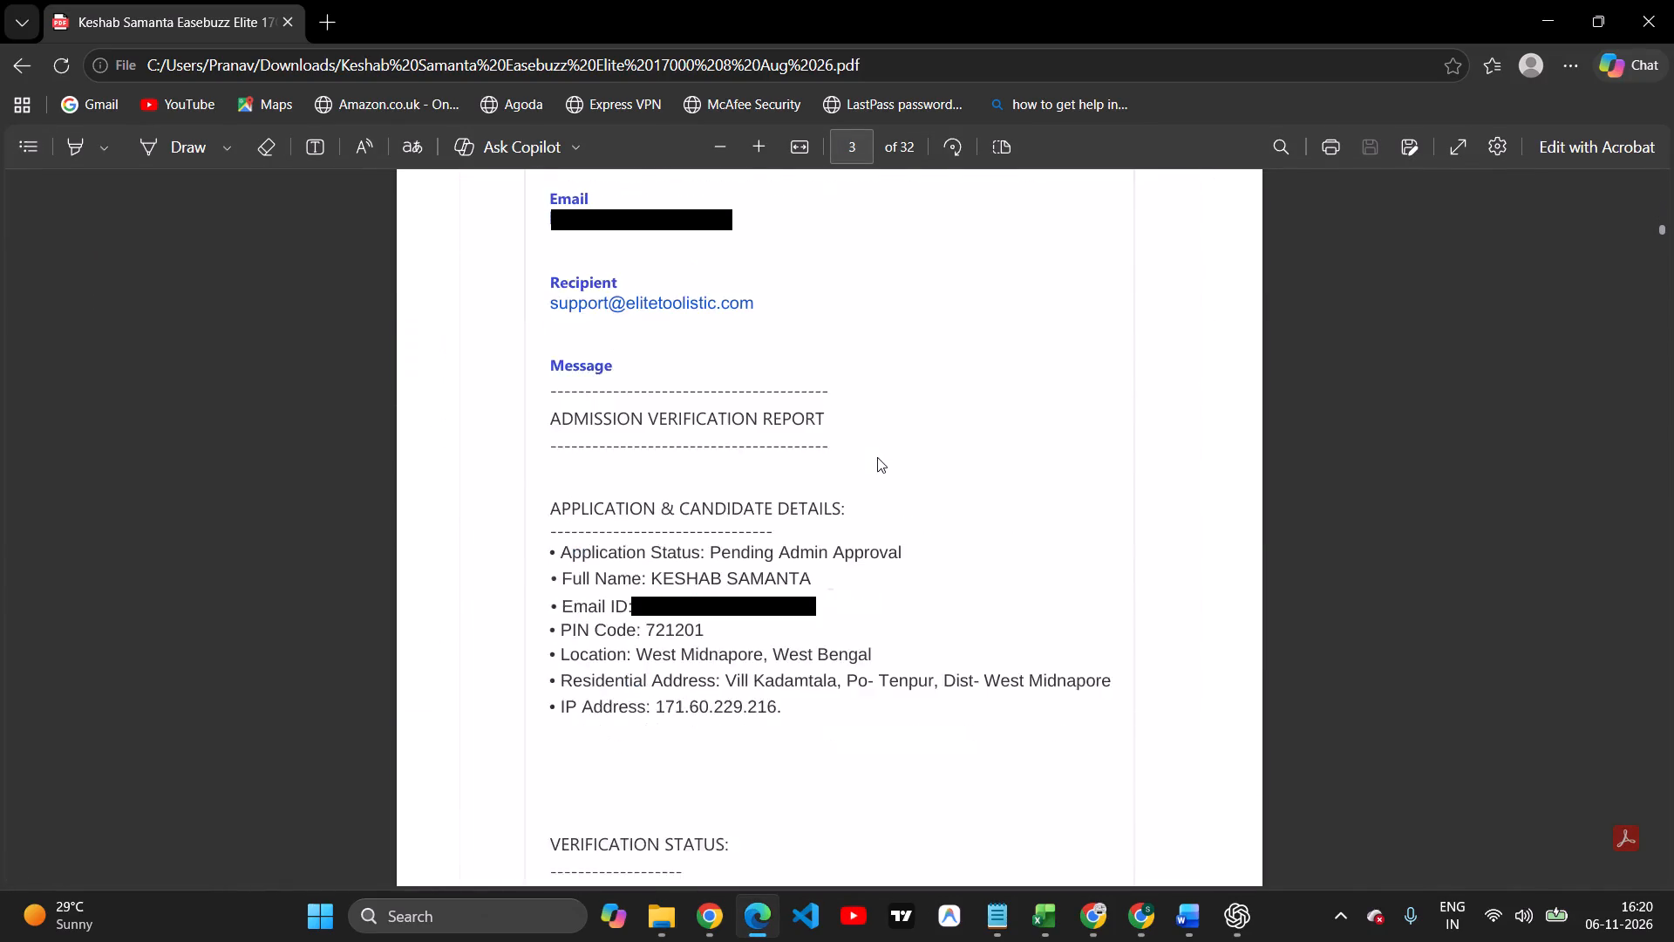
{"action": "scroll", "coordinate": [877, 457], "scroll_direction": "up", "scroll_amount": 2}
{"action": "left_click", "coordinate": [1653, 8]}
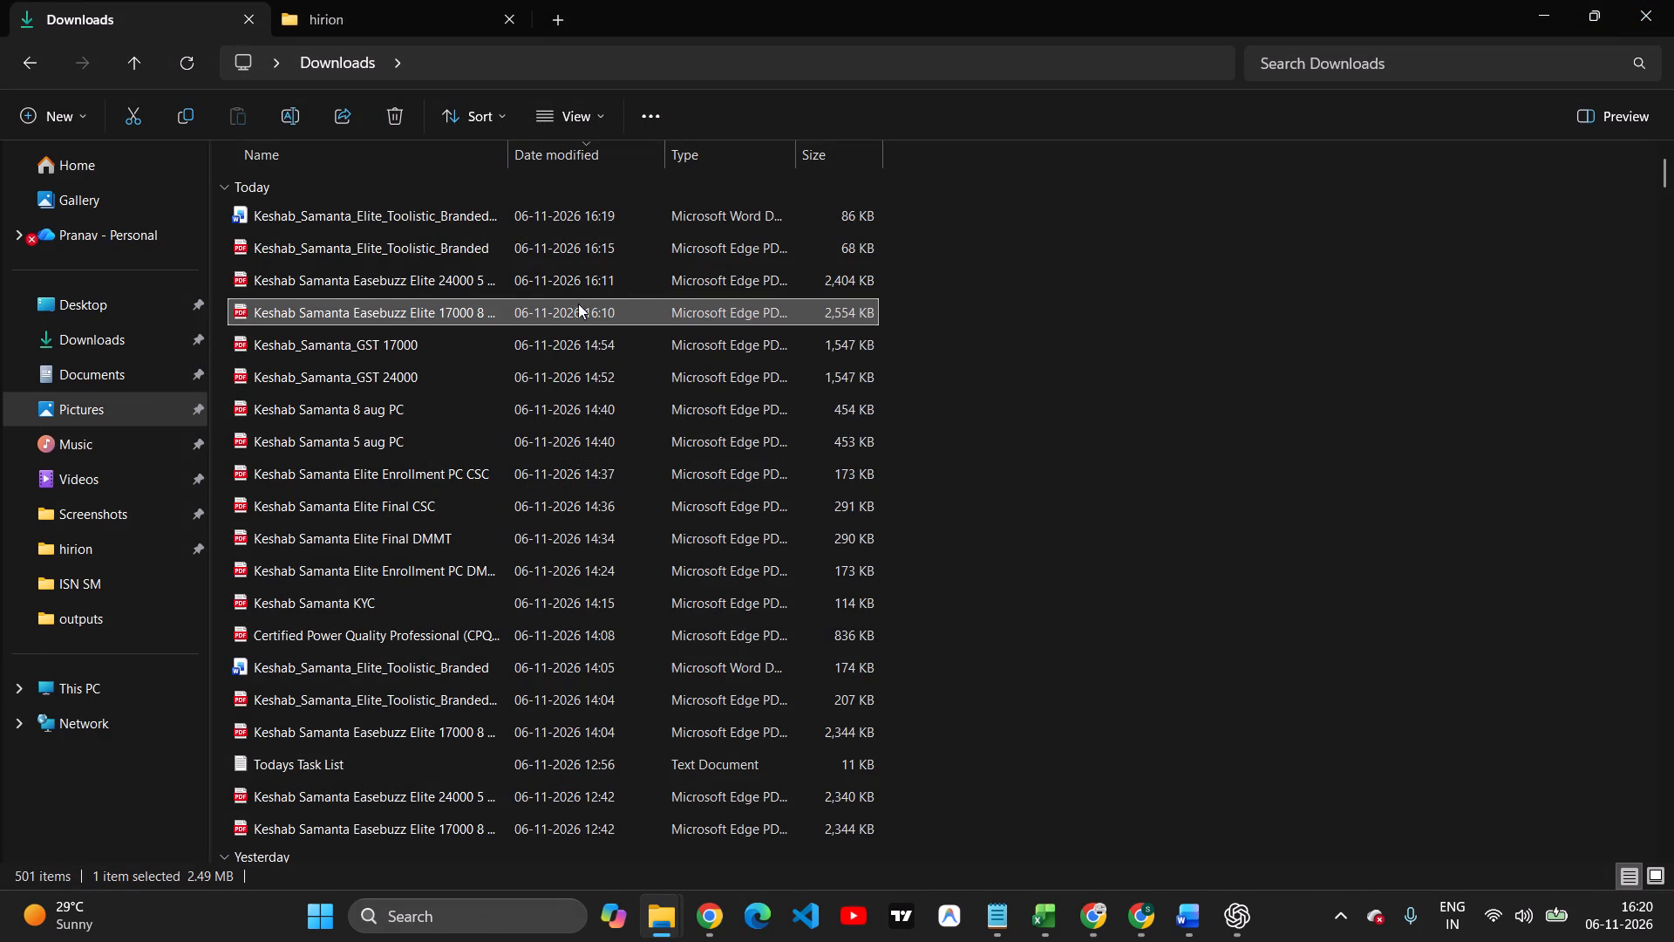
Open the Elite_Toolistic_Branded Word document modified at 14:05 from Downloads and close the EliteEnrollmentPC 1 document.
{"action": "scroll", "coordinate": [471, 520], "scroll_direction": "down", "scroll_amount": 1}
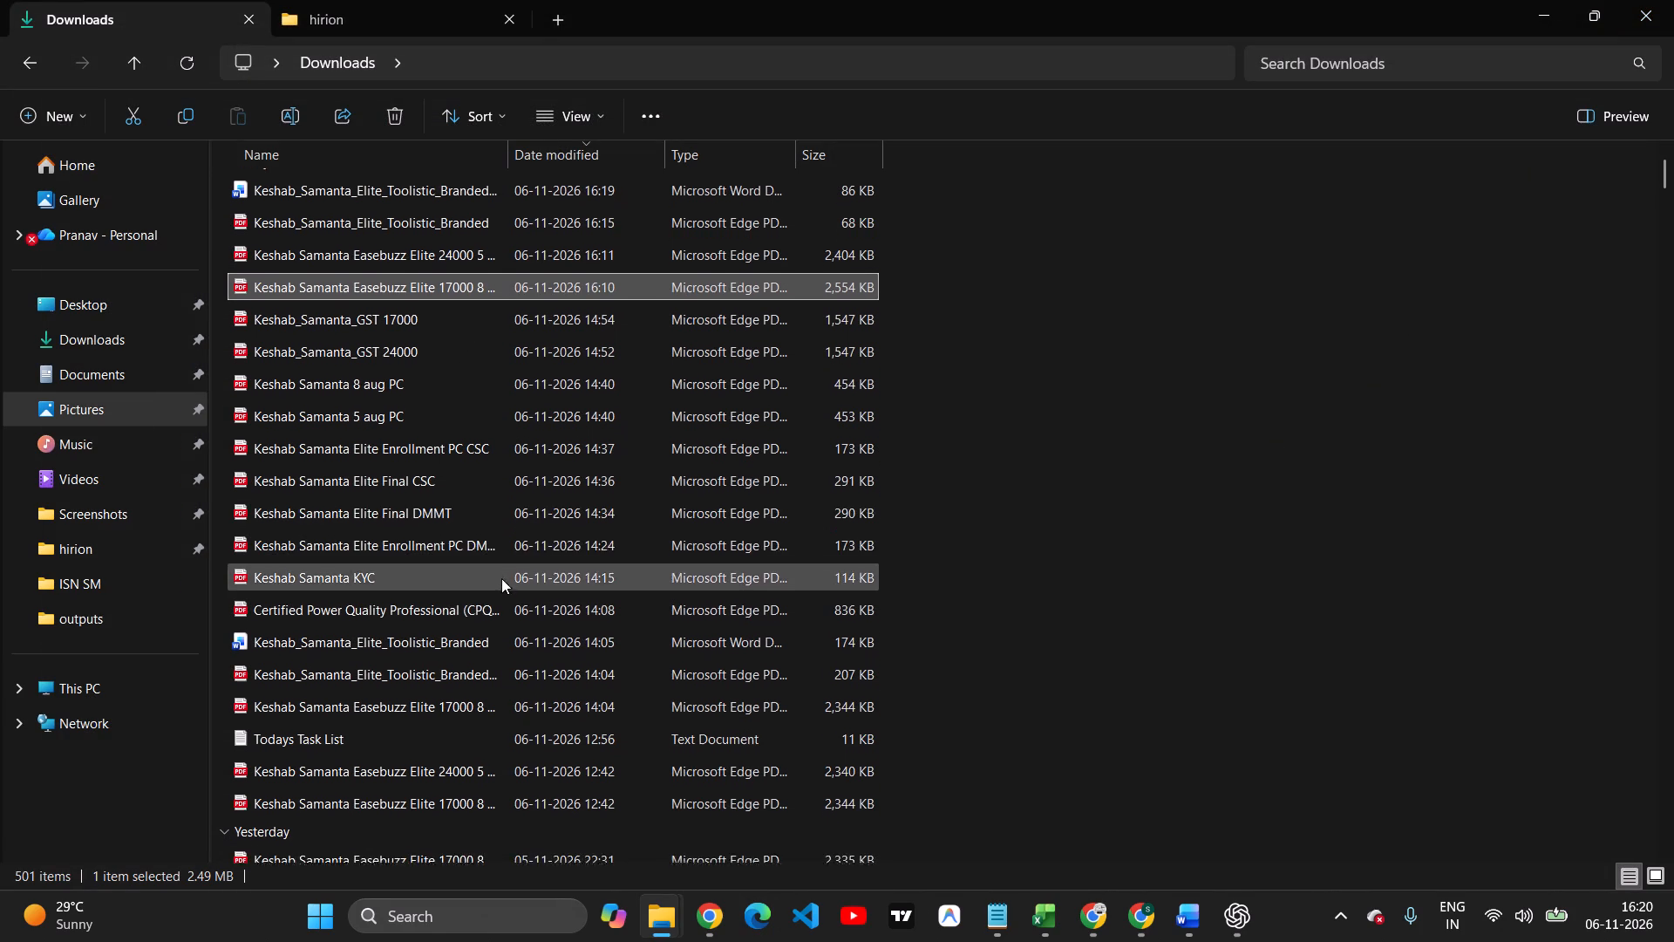
{"action": "scroll", "coordinate": [501, 578], "scroll_direction": "down", "scroll_amount": 1}
{"action": "scroll", "coordinate": [453, 659], "scroll_direction": "down", "scroll_amount": 1}
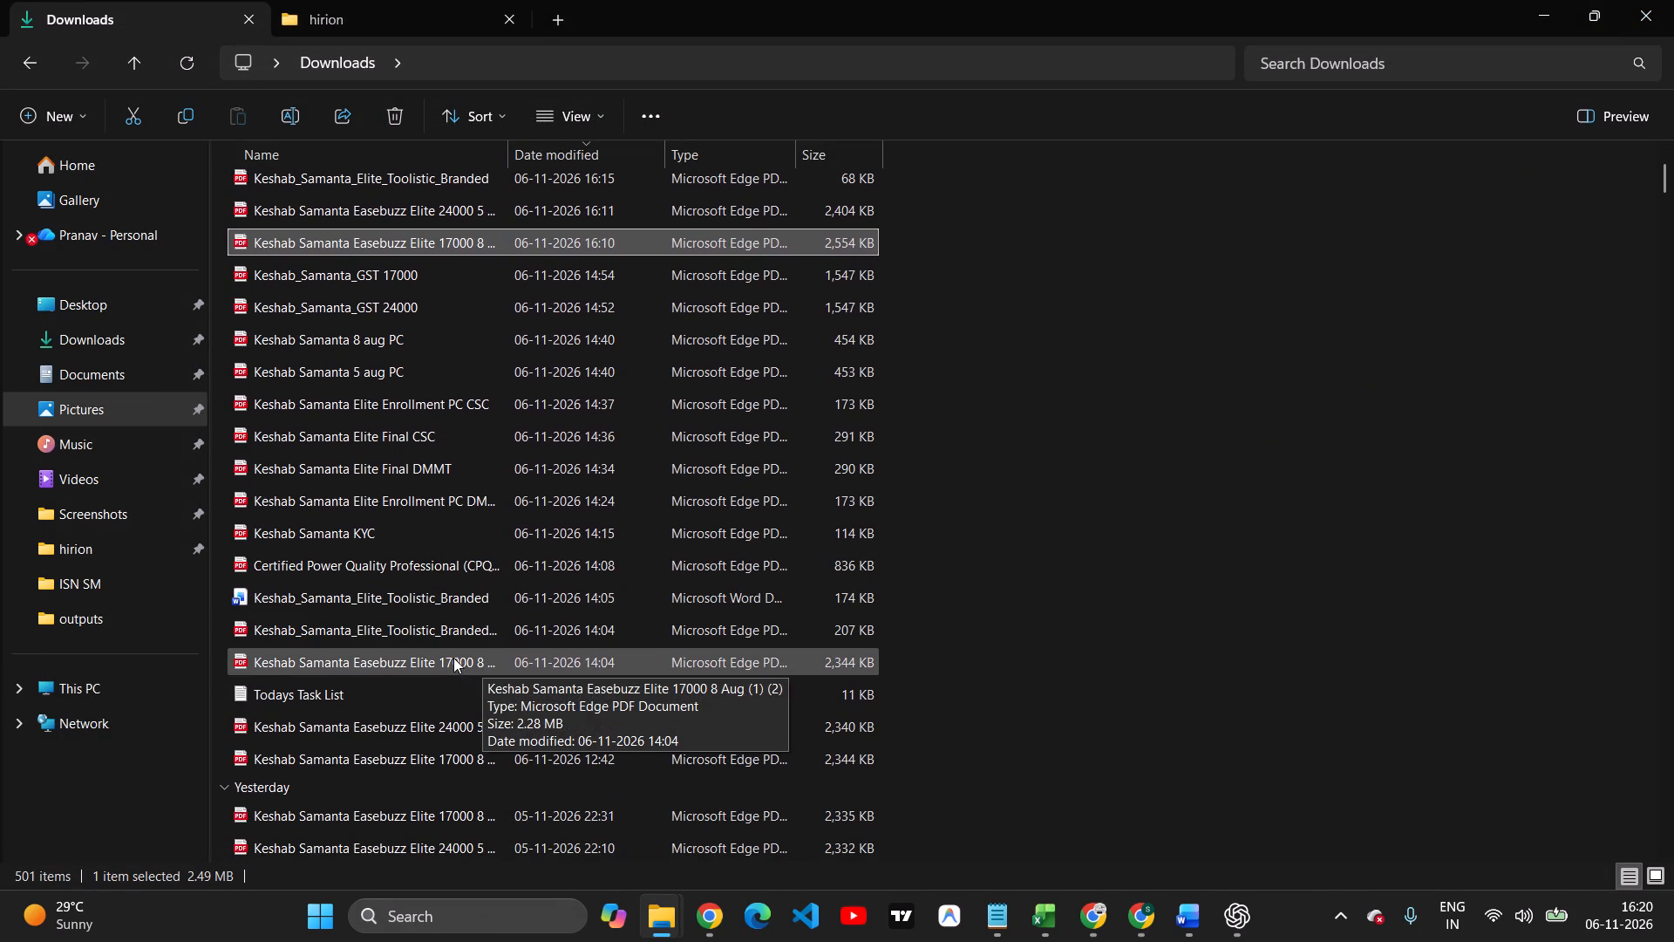
{"action": "scroll", "coordinate": [453, 658], "scroll_direction": "down", "scroll_amount": 1}
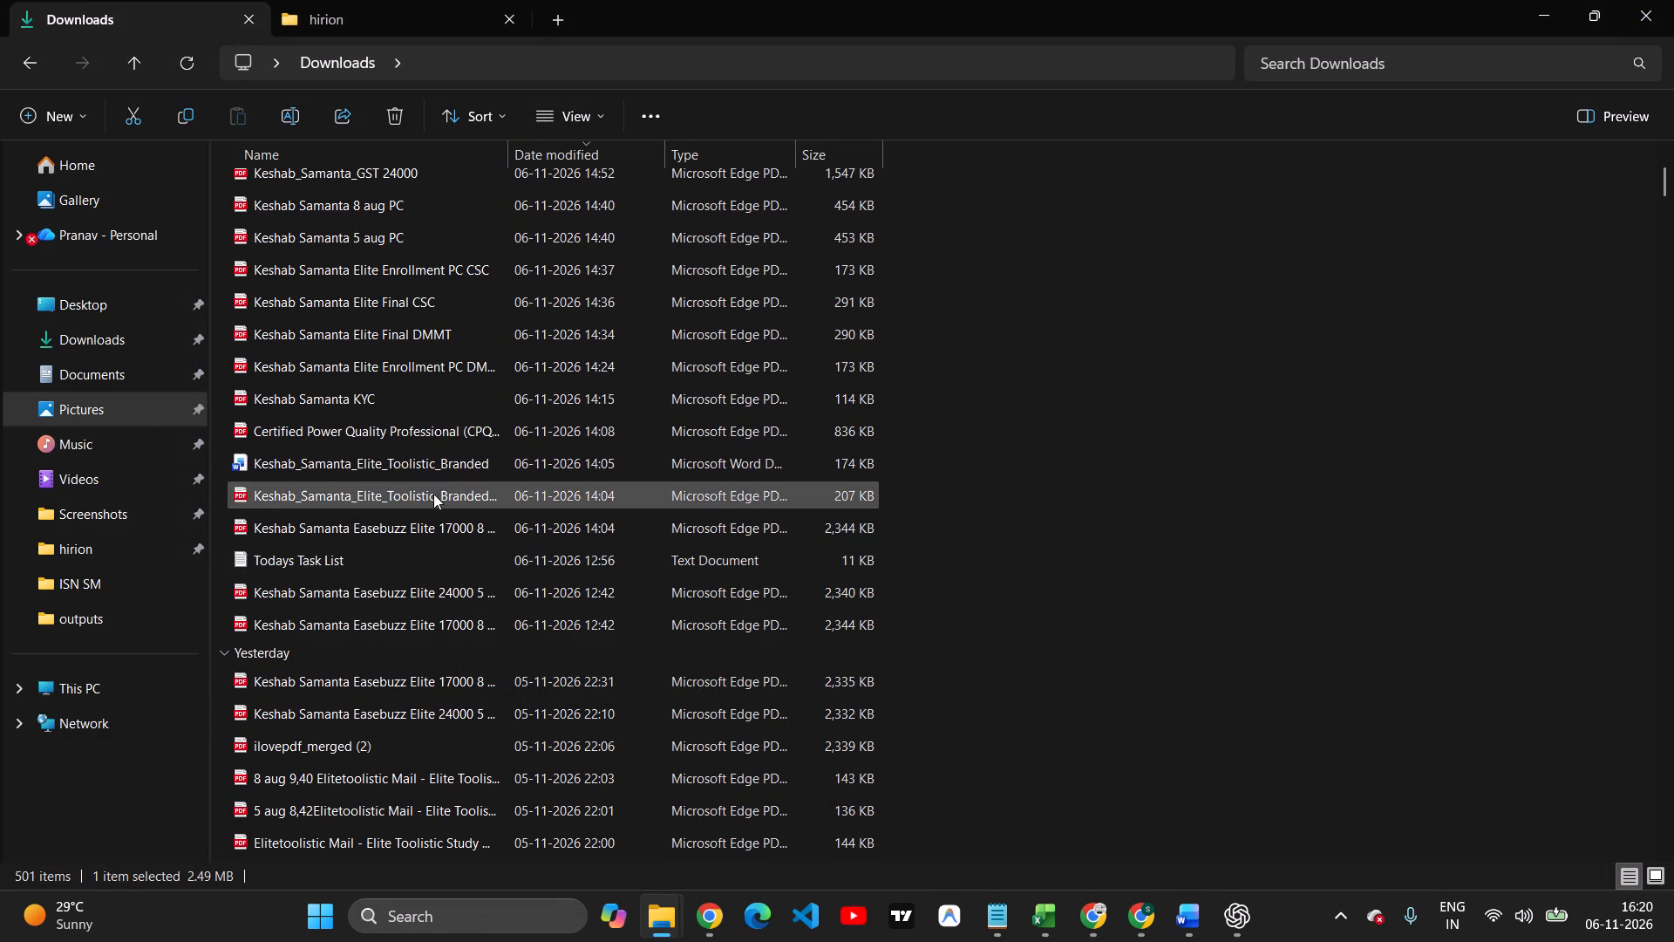
{"action": "scroll", "coordinate": [445, 468], "scroll_direction": "up", "scroll_amount": 1}
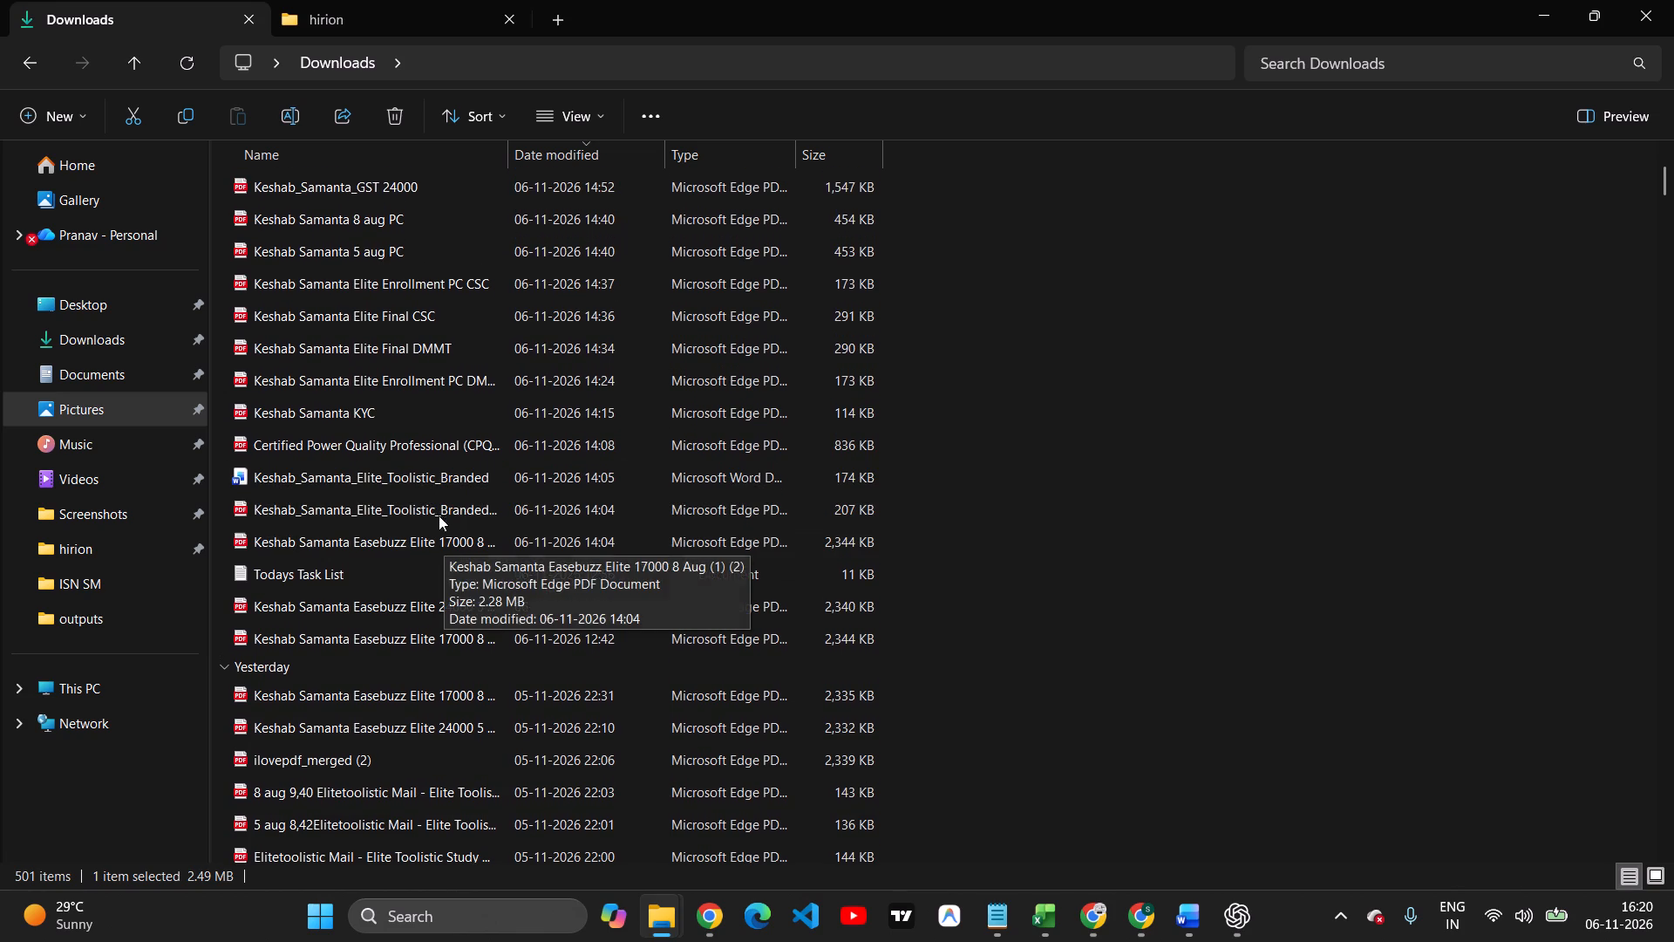
{"action": "double_click", "coordinate": [437, 477]}
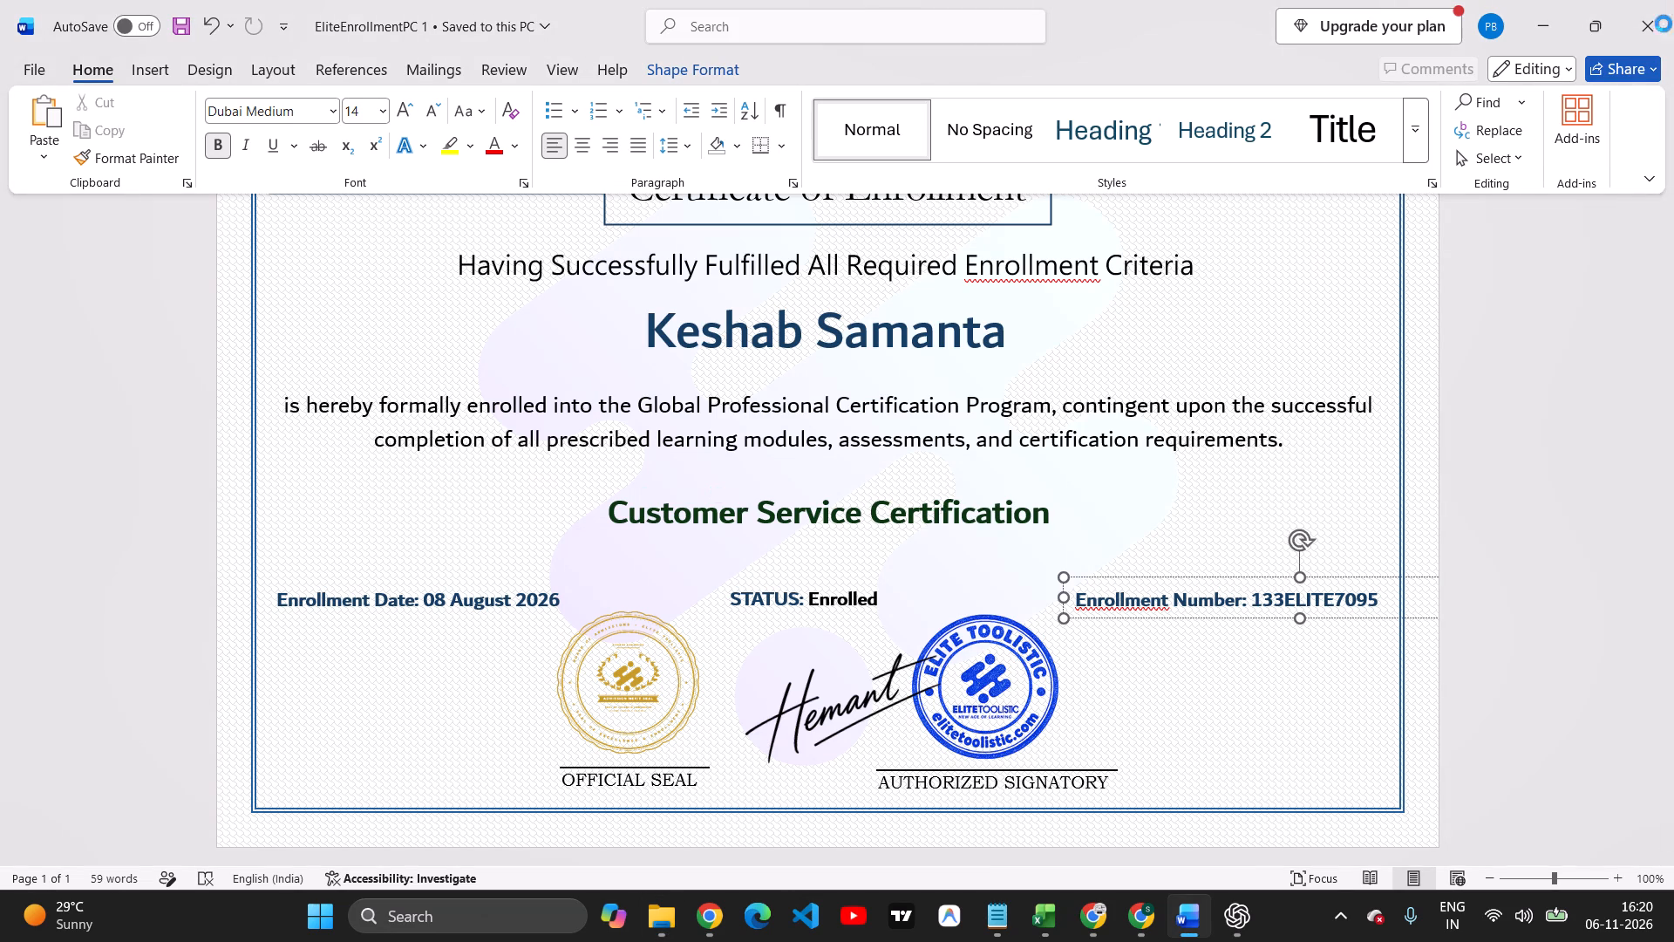
{"action": "left_click", "coordinate": [1657, 40]}
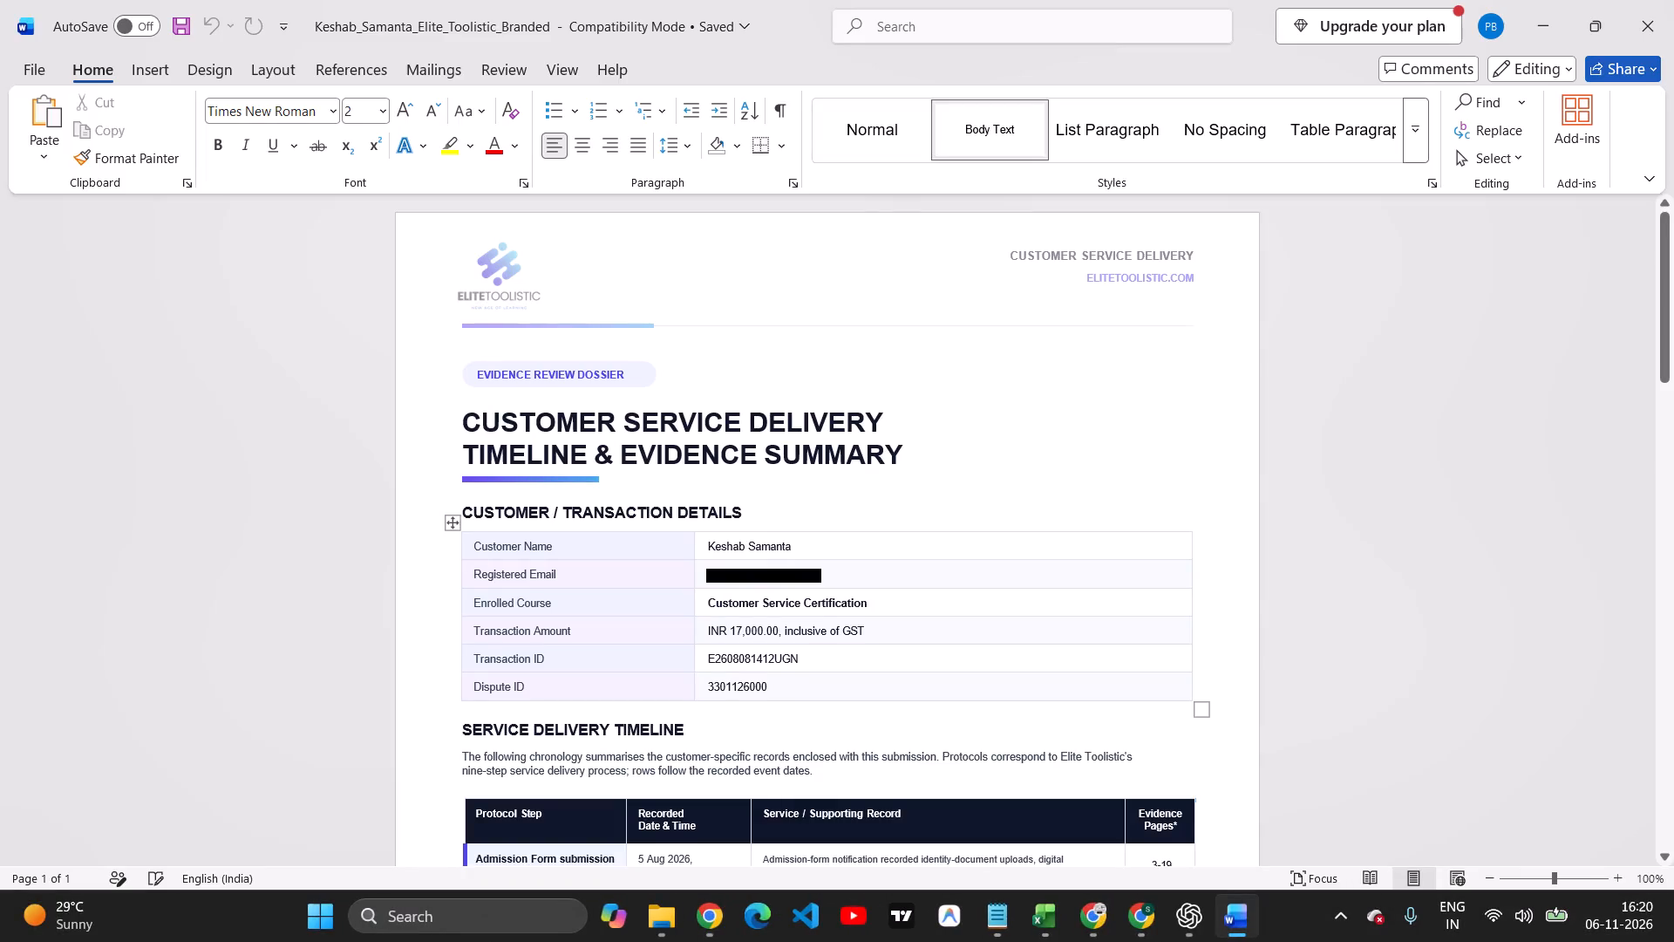
Place the text cursor at the end of the Dispute ID value in the Customer / Transaction Details table.
{"action": "scroll", "coordinate": [782, 658], "scroll_direction": "down", "scroll_amount": 1}
{"action": "left_click", "coordinate": [779, 396]}
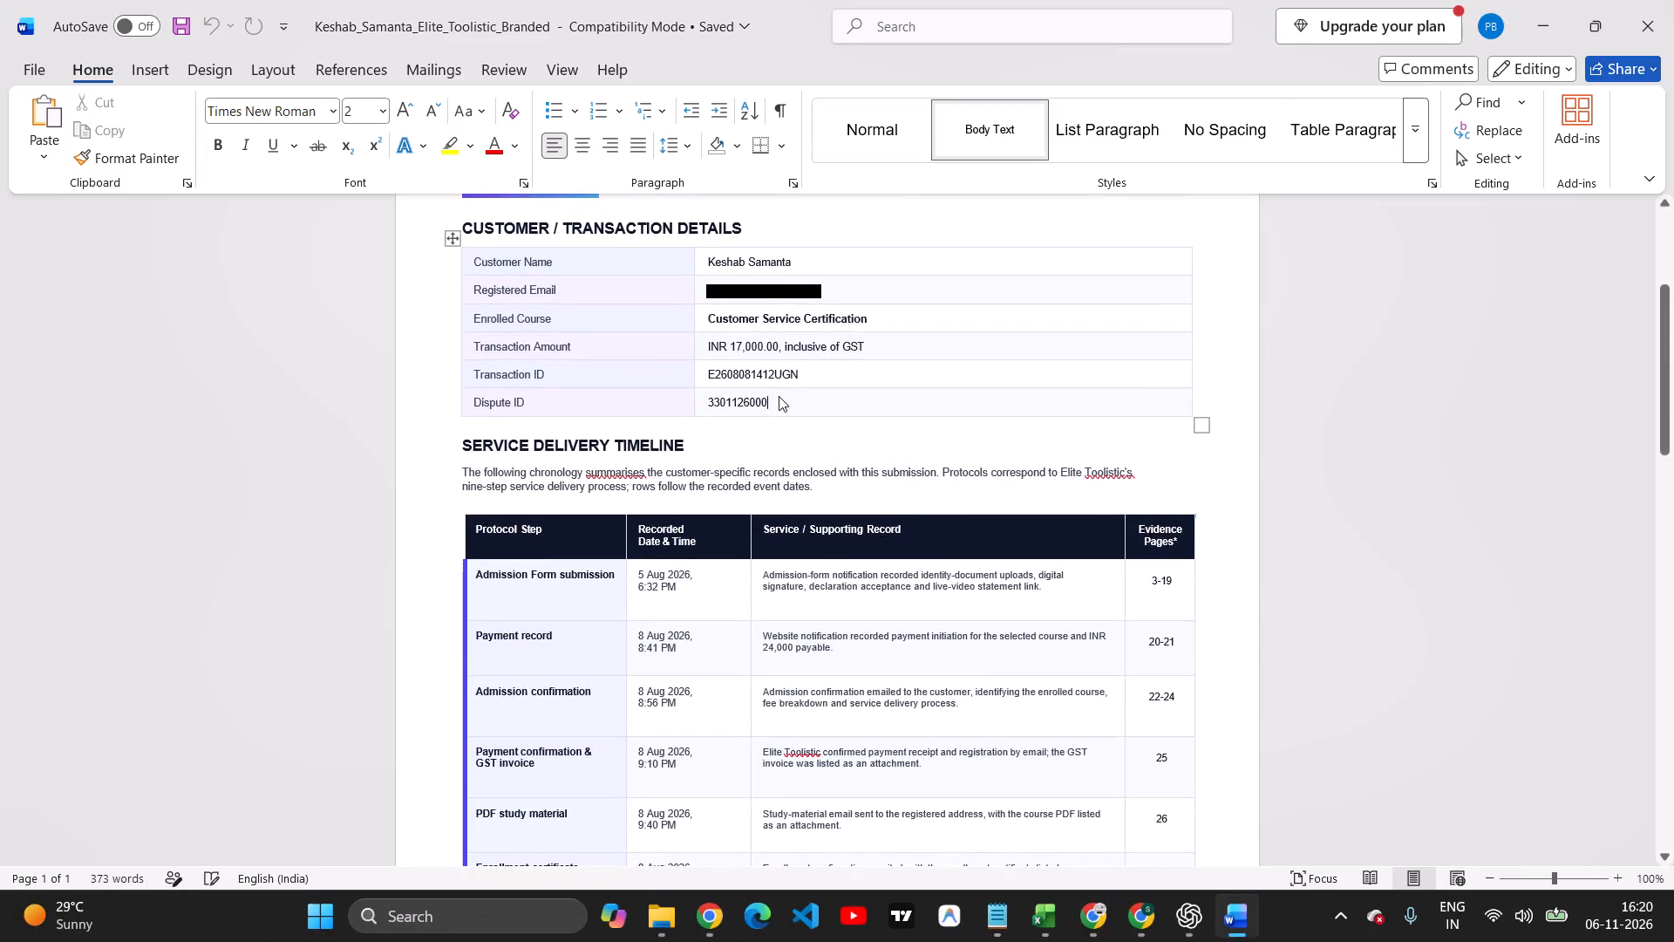
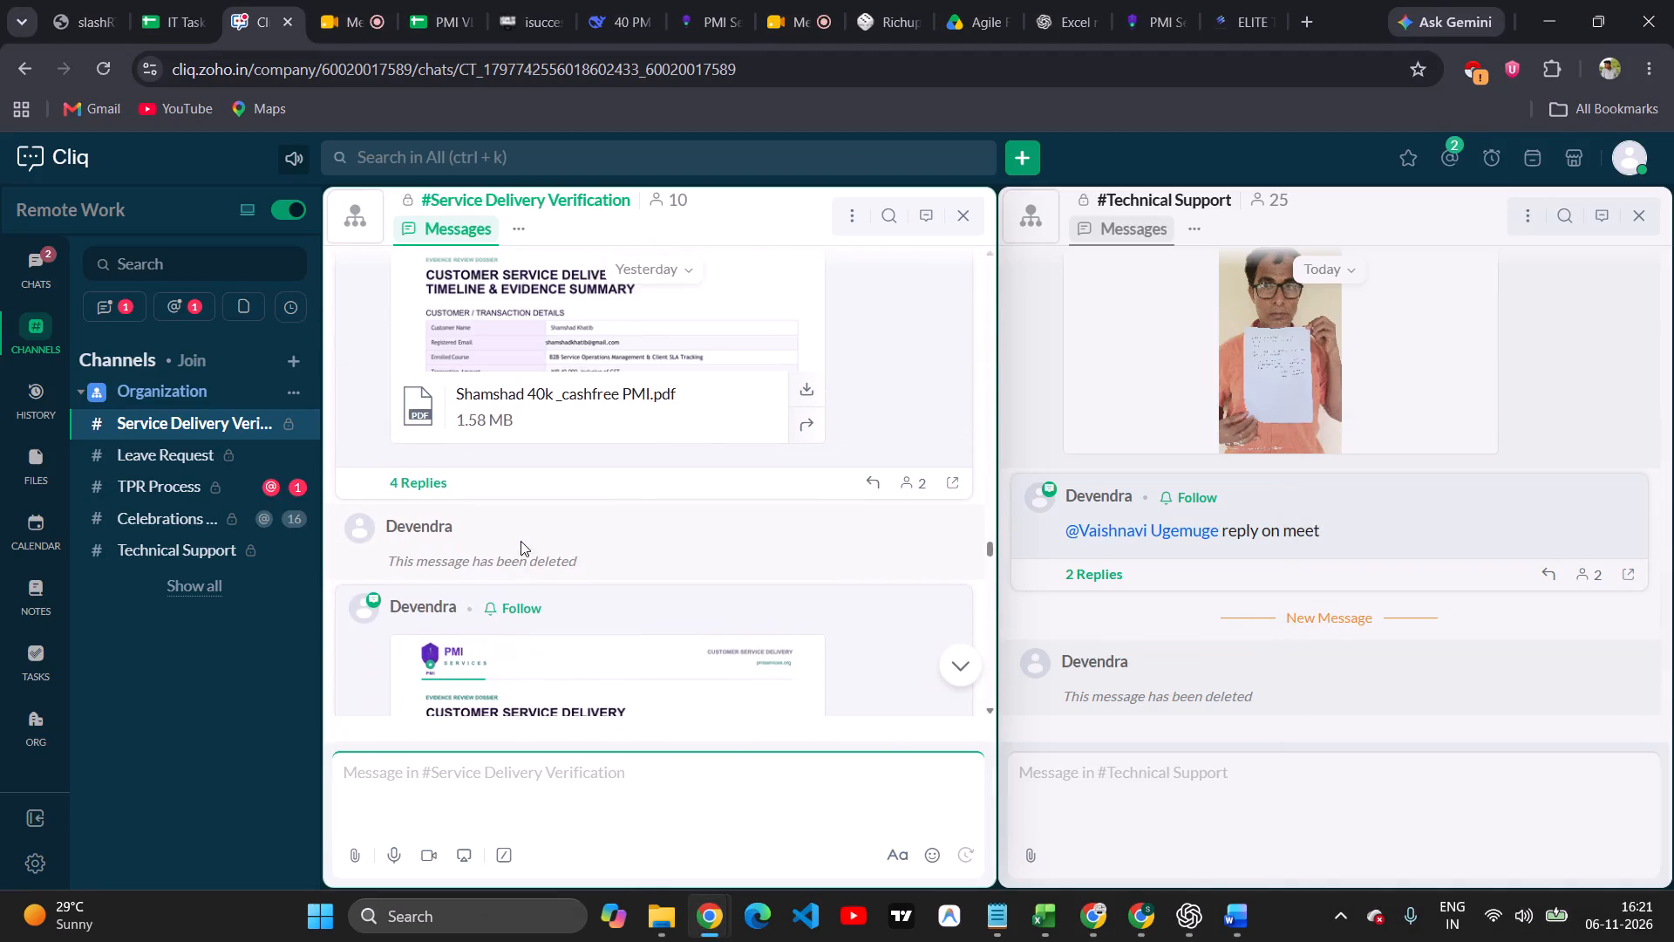
Find the customer's dispute thread in #Service Delivery Verification and copy the full dispute ID given in the reply for both transactions.
{"action": "scroll", "coordinate": [551, 516], "scroll_direction": "up", "scroll_amount": 10}
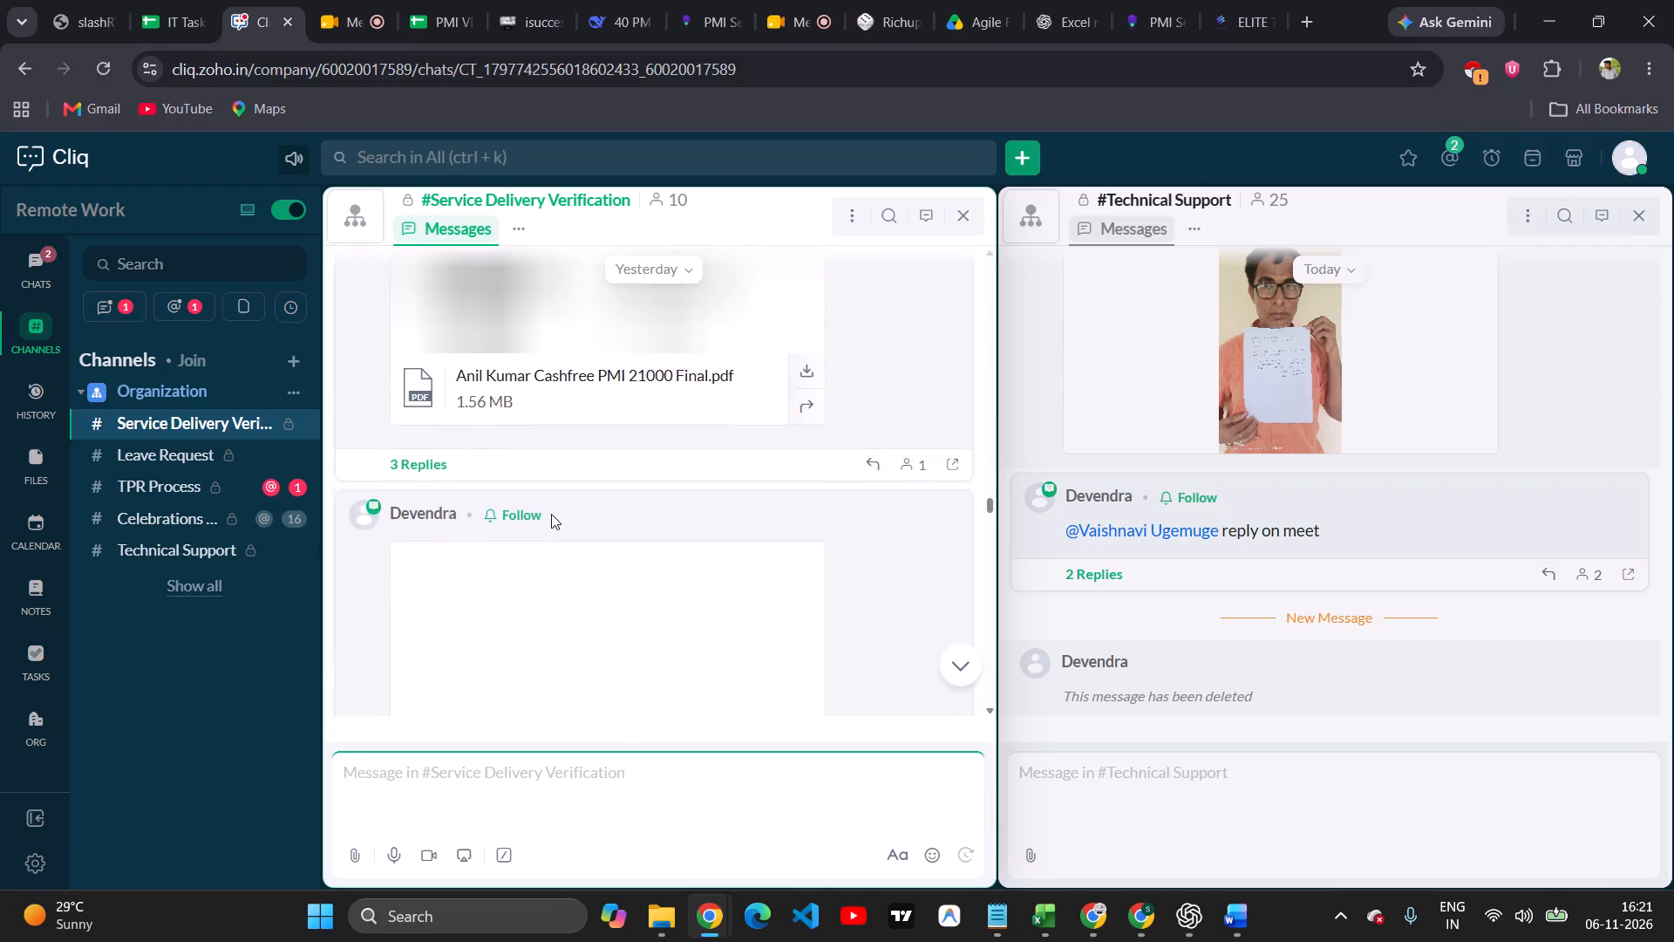
{"action": "scroll", "coordinate": [551, 513], "scroll_direction": "up", "scroll_amount": 4}
{"action": "scroll", "coordinate": [555, 509], "scroll_direction": "down", "scroll_amount": 3}
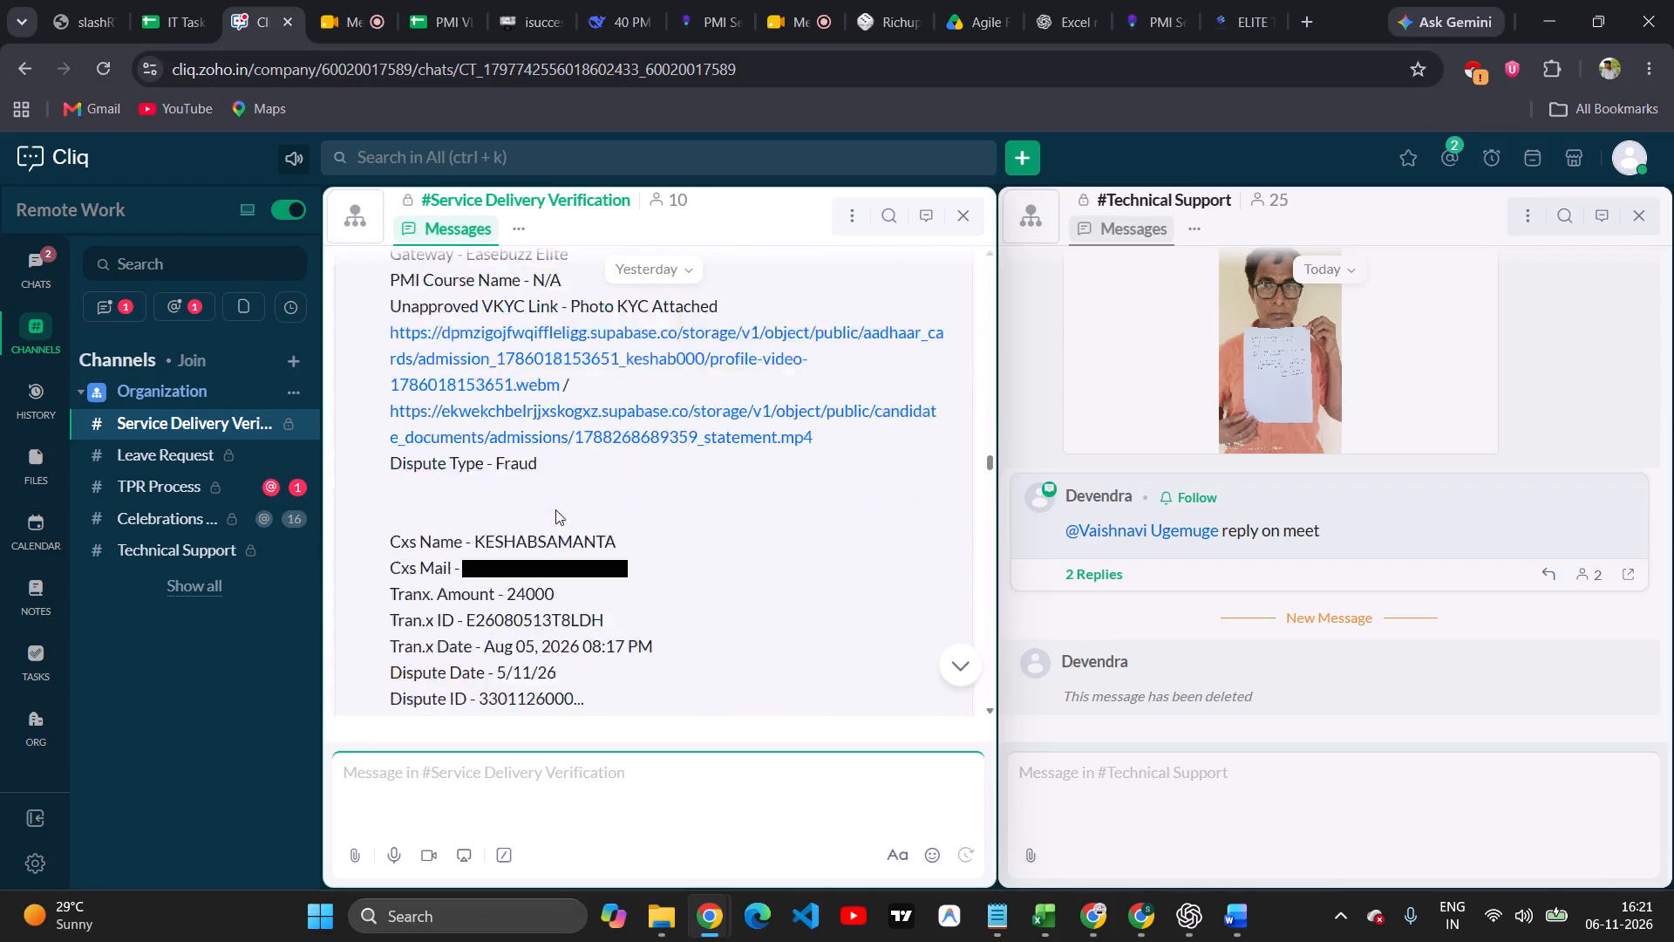
{"action": "scroll", "coordinate": [555, 509], "scroll_direction": "down", "scroll_amount": 5}
{"action": "left_click", "coordinate": [428, 474]}
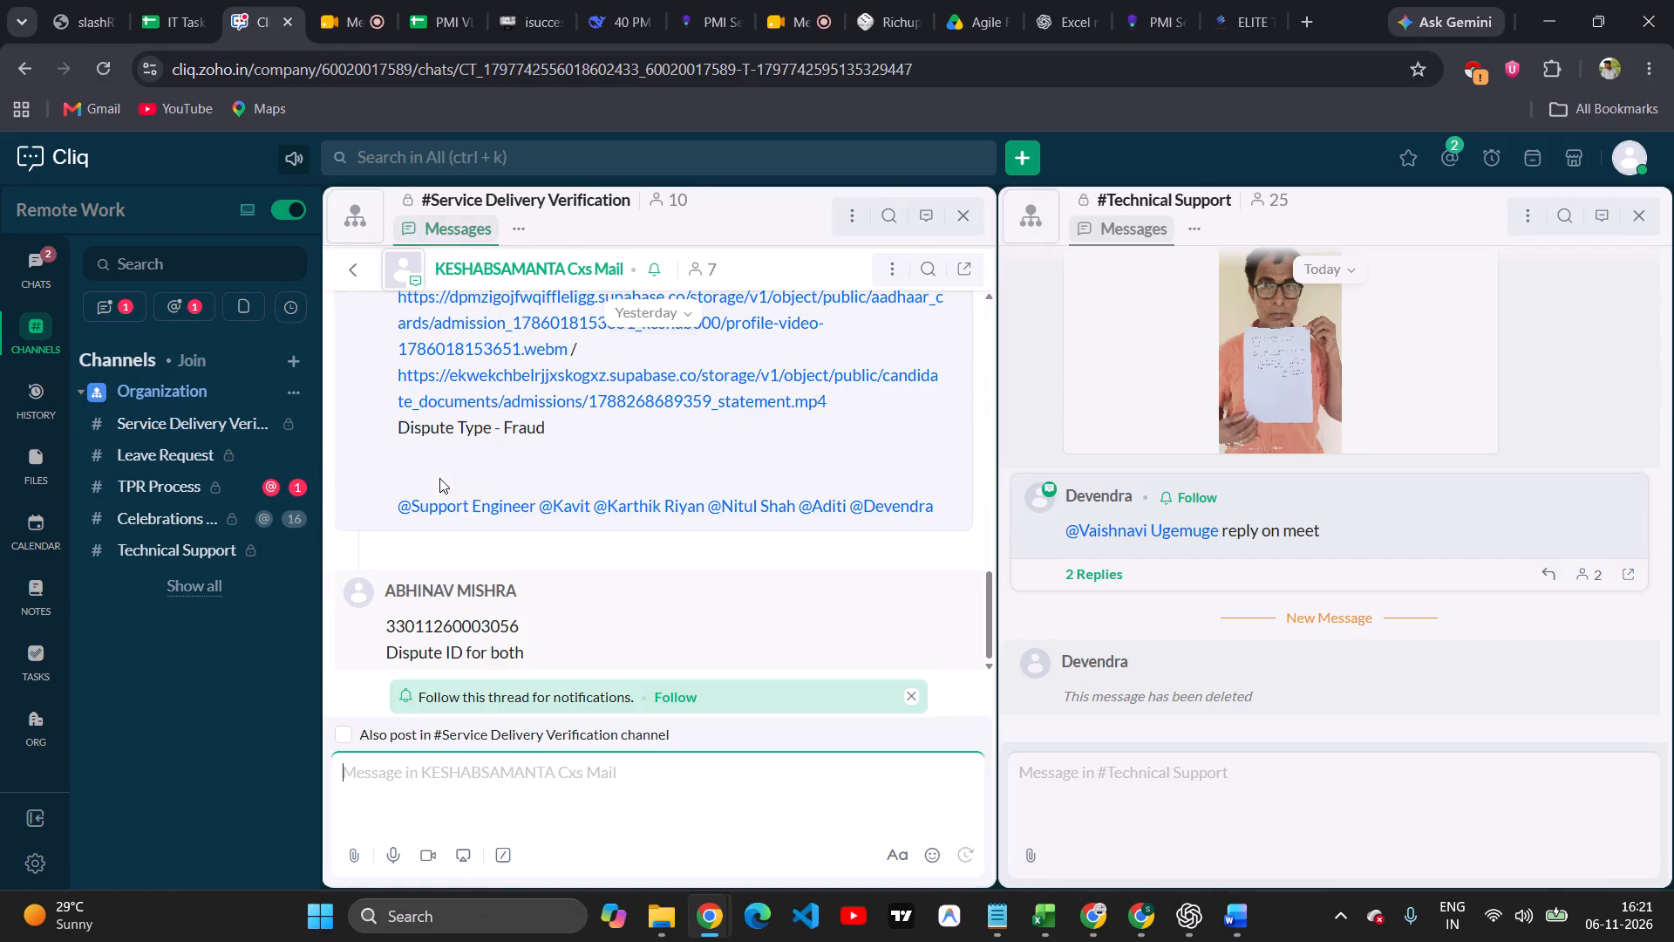
{"action": "left_click_drag", "start_coordinate": [543, 627], "coordinate": [387, 623]}
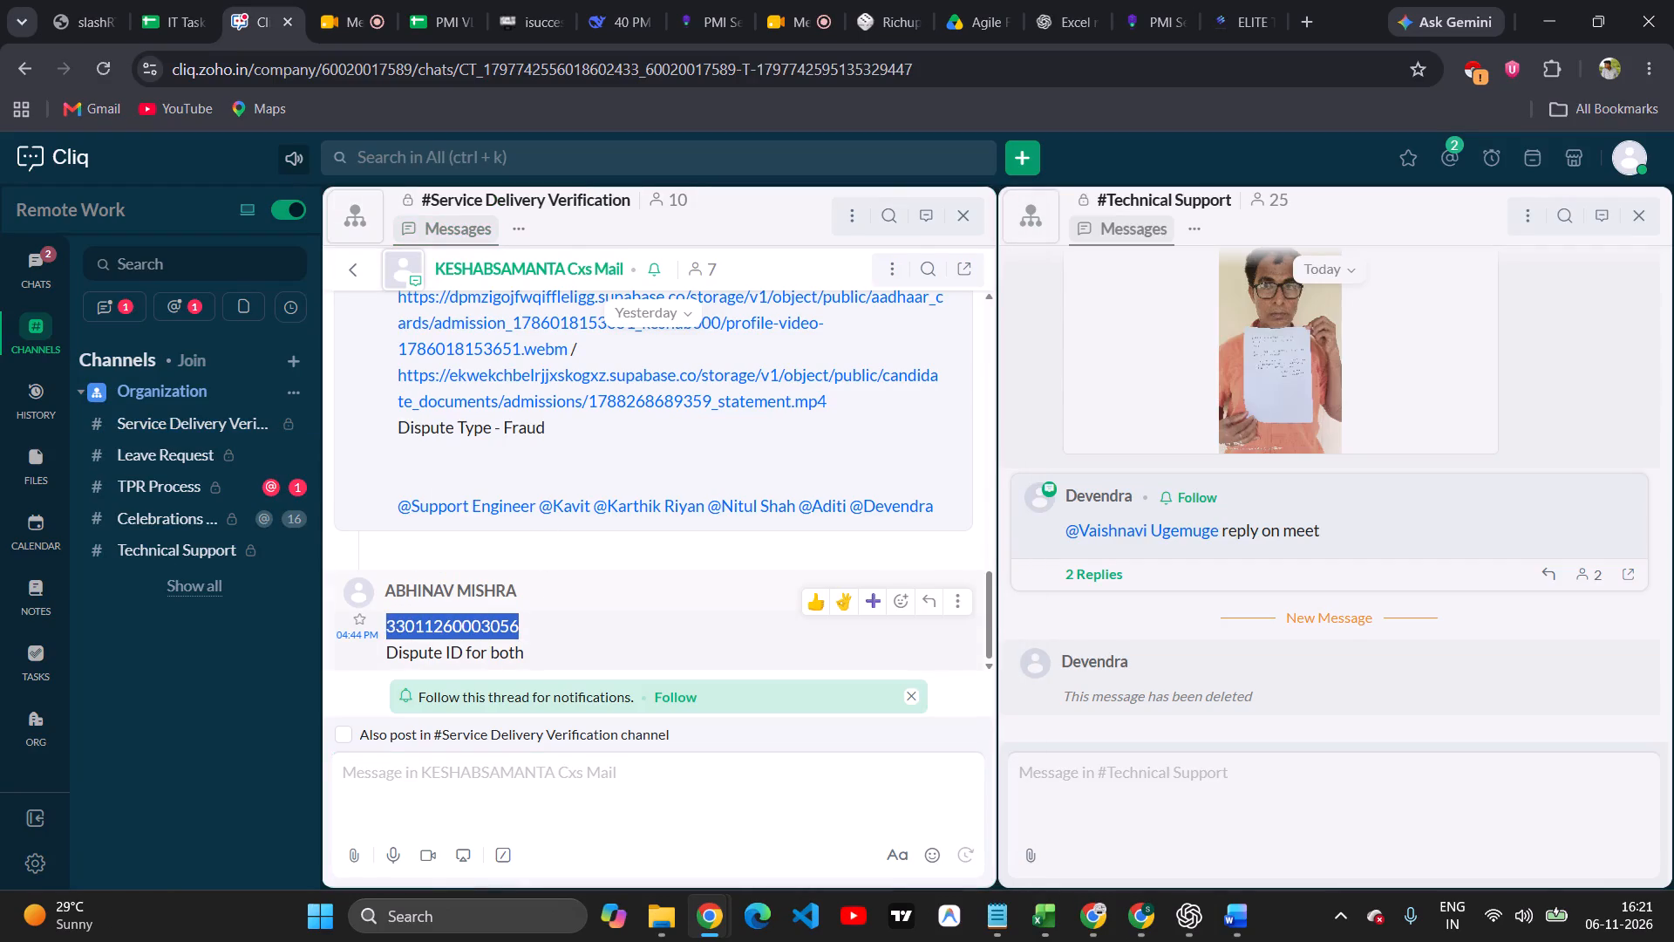
{"action": "left_click_drag", "start_coordinate": [387, 623], "coordinate": [384, 625]}
{"action": "key", "text": "ctrl+c"}
{"action": "key", "text": "alt+Tab"}
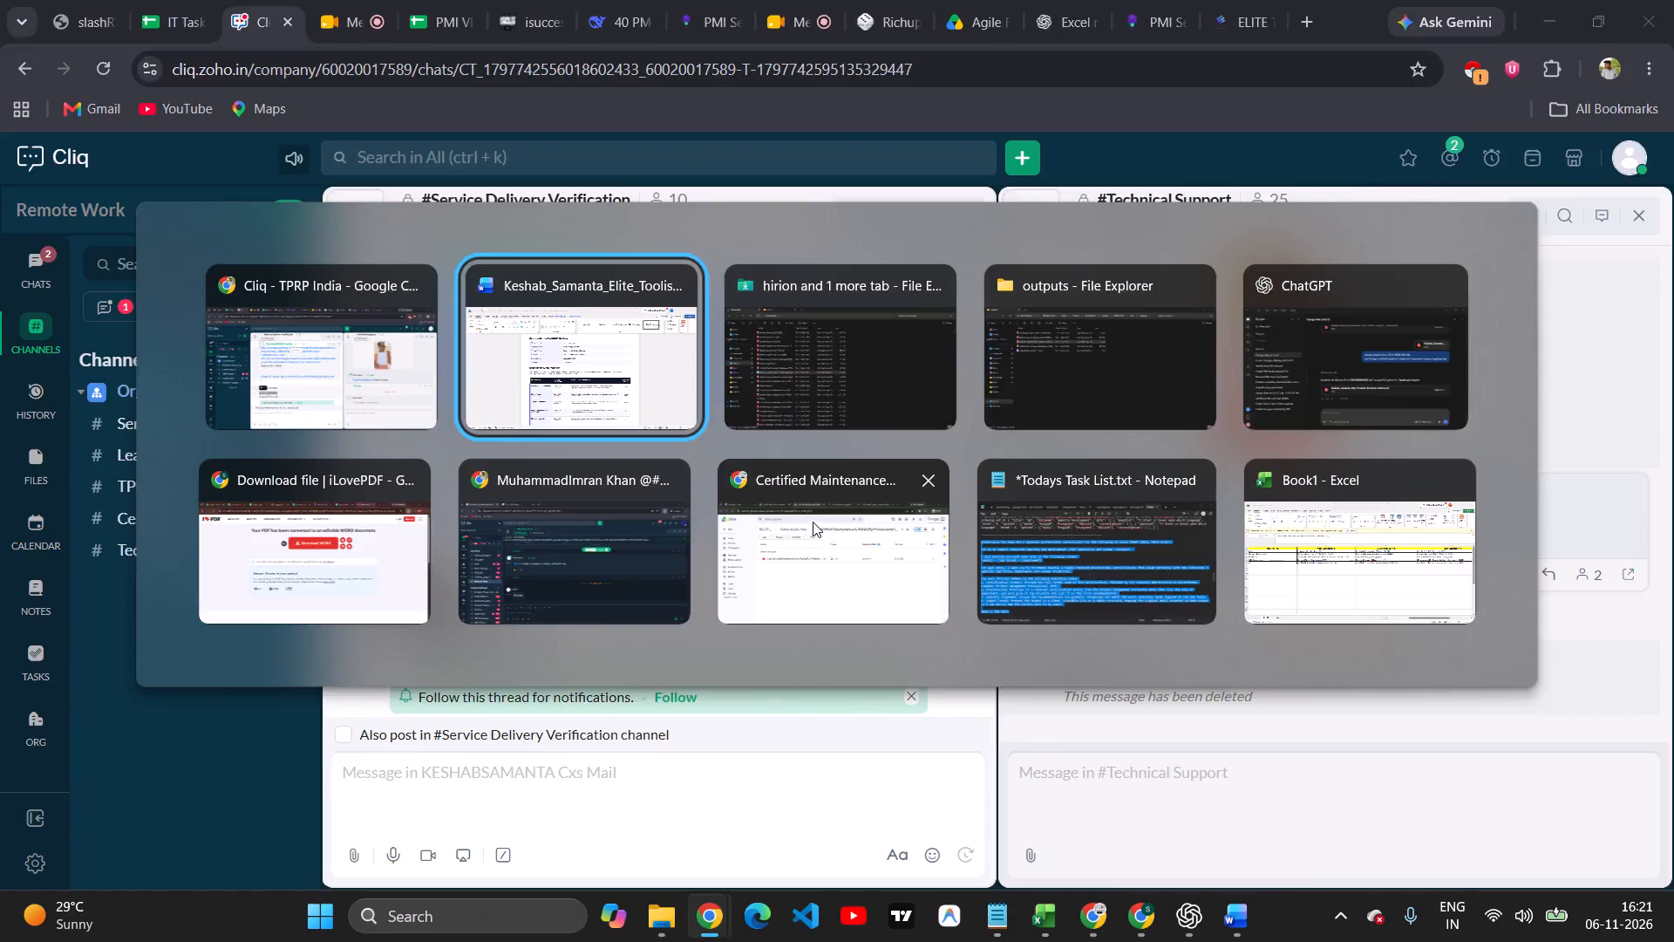
{"action": "left_click_drag", "start_coordinate": [767, 402], "coordinate": [725, 405]}
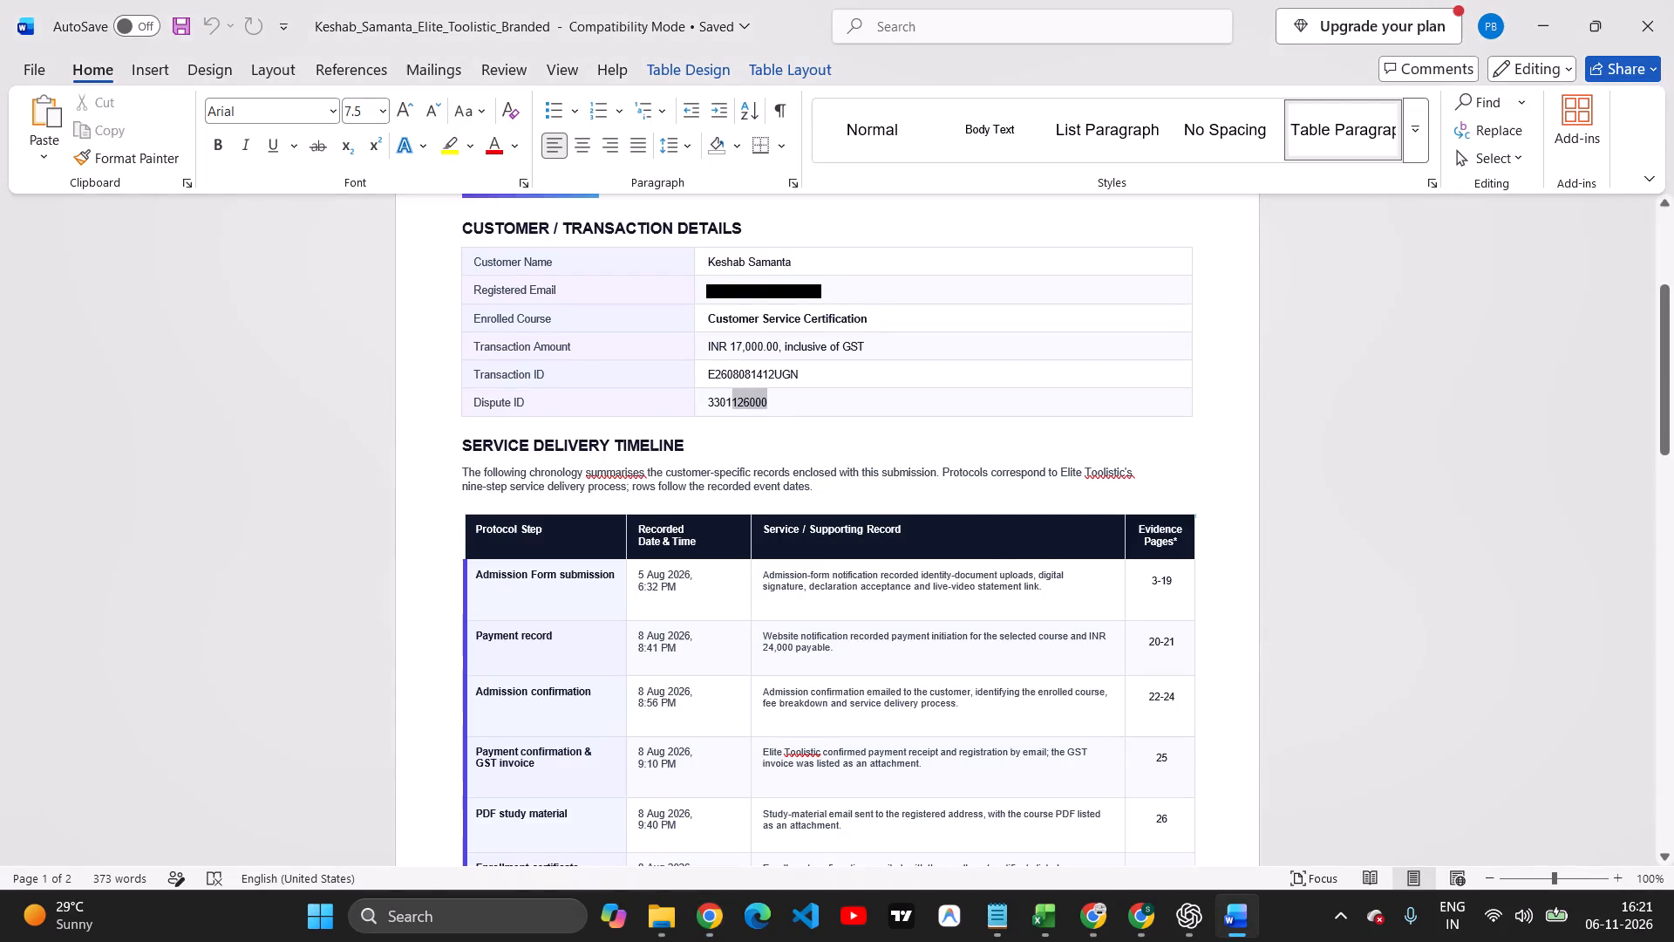
{"action": "left_click_drag", "start_coordinate": [725, 405], "coordinate": [704, 406]}
{"action": "key", "text": "ctrl+v"}
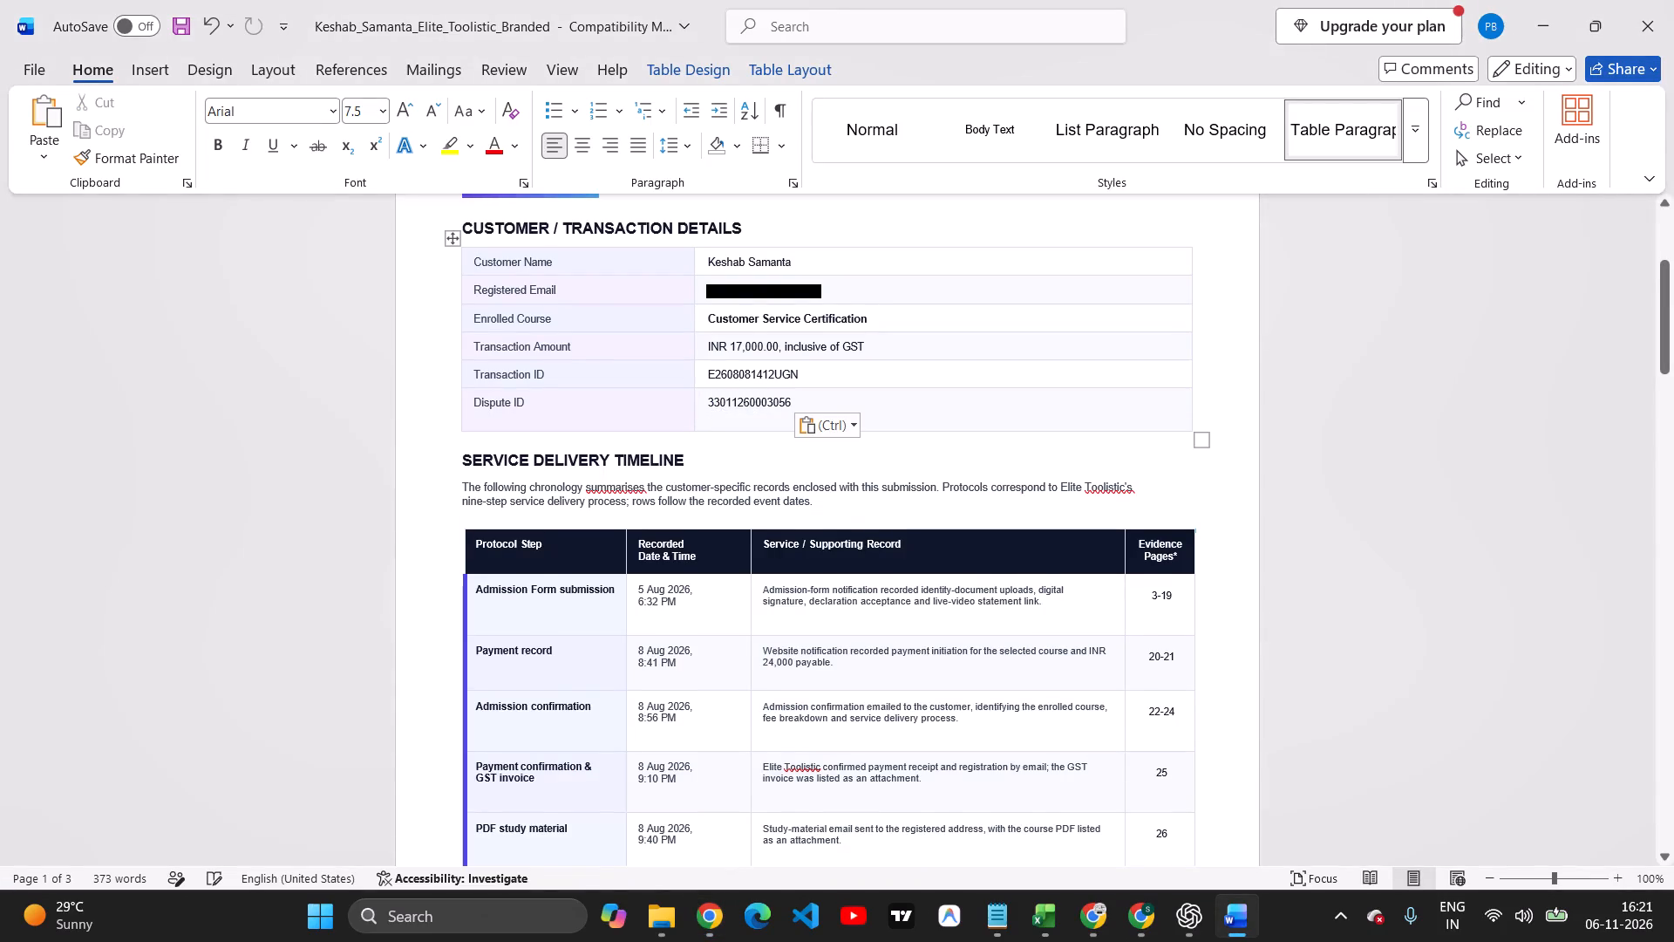
{"action": "key", "text": "BackSpace"}
{"action": "key", "text": "BackSpace"}
{"action": "key", "text": "BackSpace"}
Replace Cashfree with Eazebuzz in the review sentence of the Submission Summary, keeping the possessive ending.
{"action": "scroll", "coordinate": [778, 413], "scroll_direction": "down", "scroll_amount": 2}
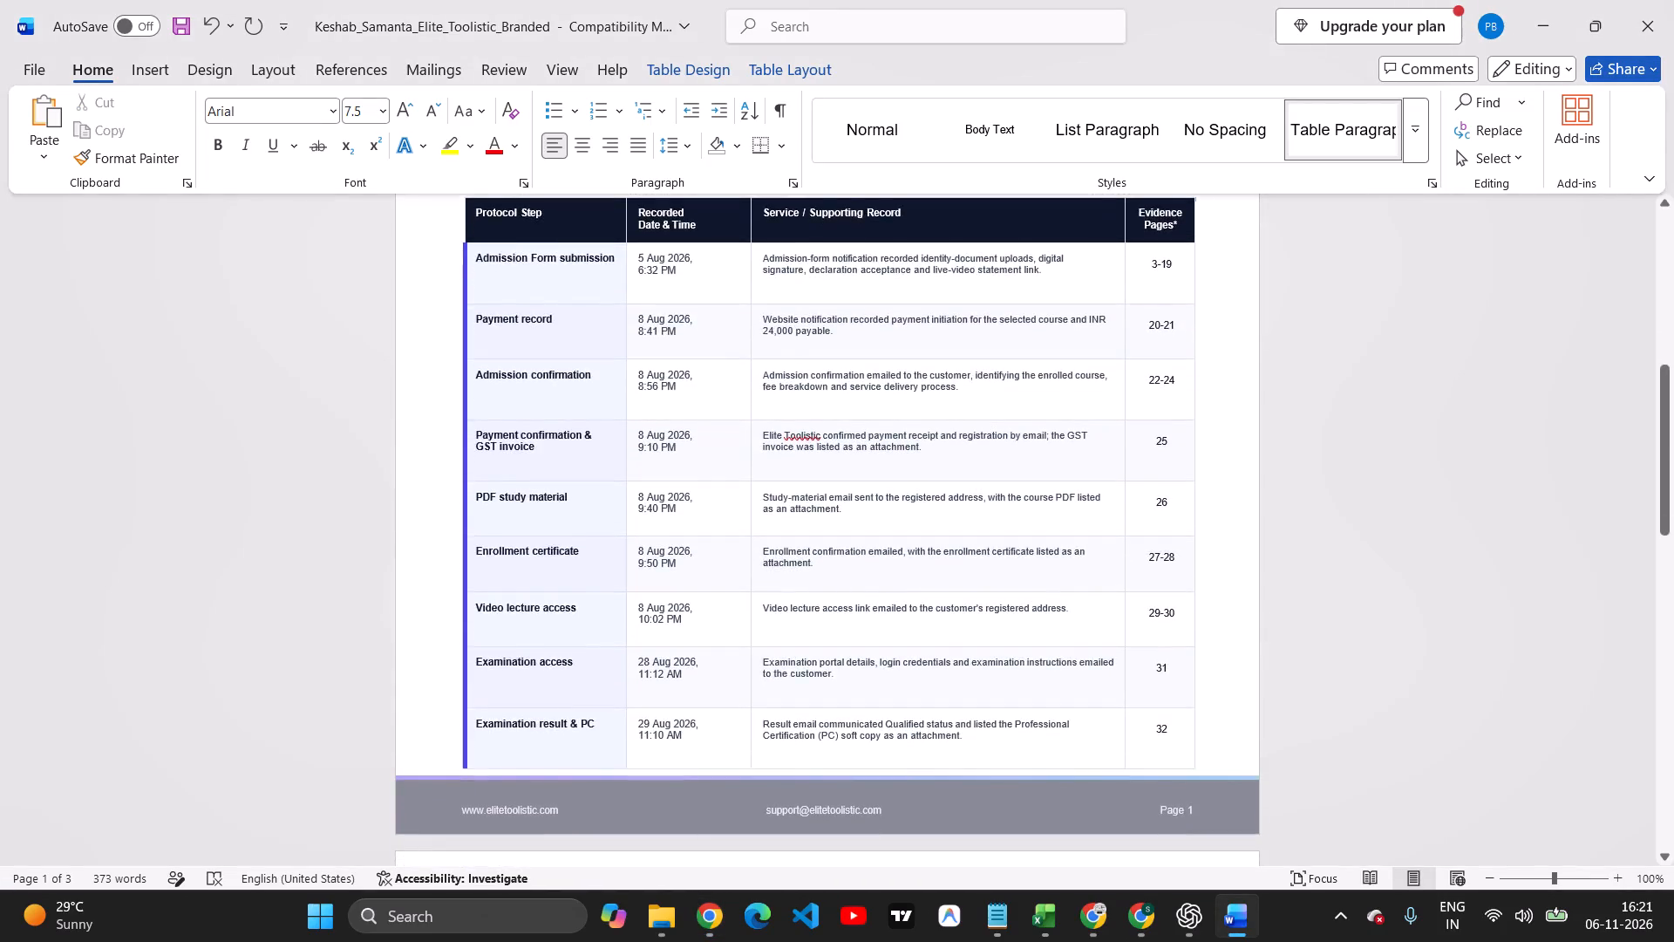
{"action": "scroll", "coordinate": [714, 659], "scroll_direction": "down", "scroll_amount": 1}
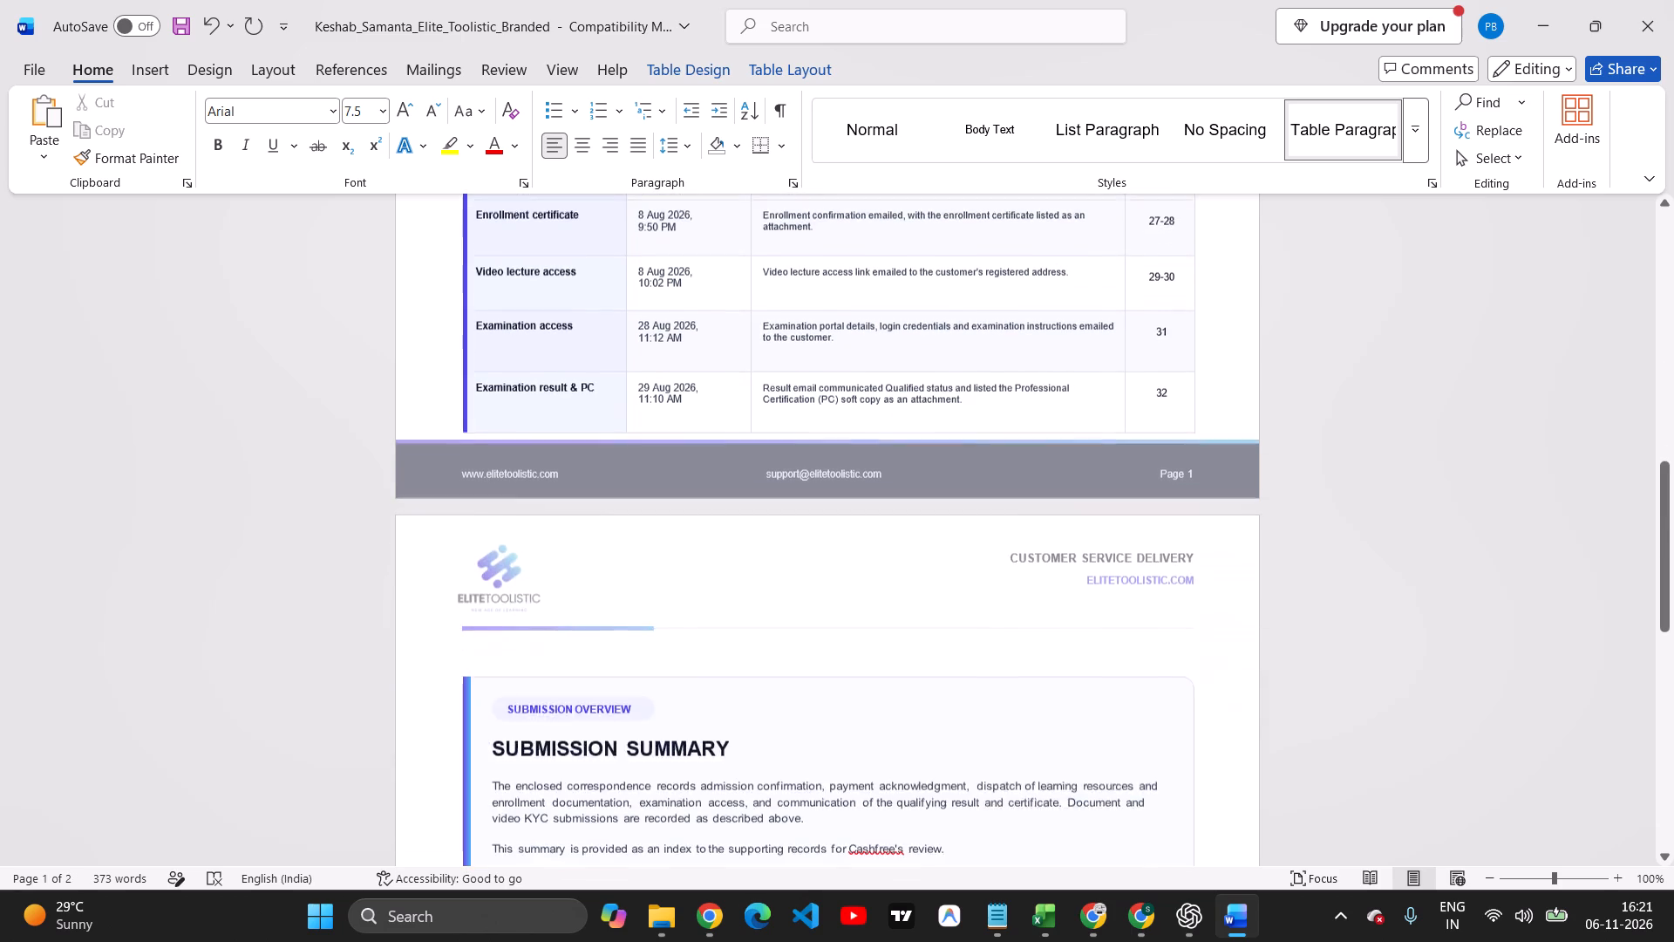
{"action": "scroll", "coordinate": [716, 645], "scroll_direction": "down", "scroll_amount": 1}
{"action": "scroll", "coordinate": [819, 651], "scroll_direction": "down", "scroll_amount": 2}
{"action": "scroll", "coordinate": [881, 596], "scroll_direction": "up", "scroll_amount": 1}
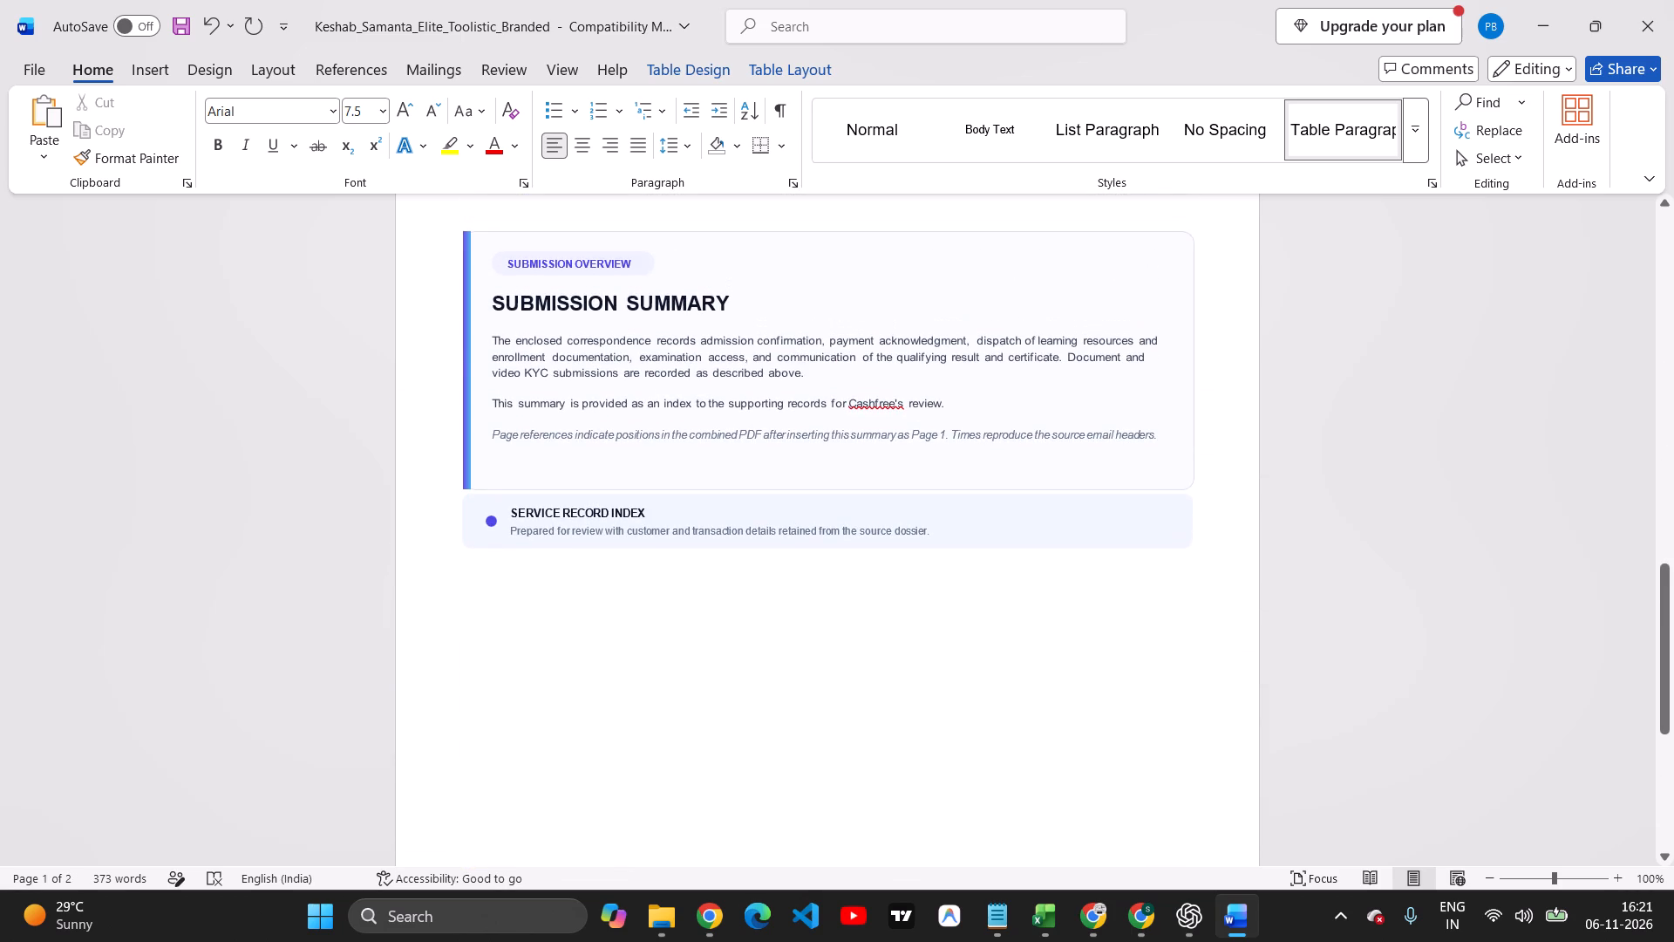
{"action": "left_click", "coordinate": [890, 406]}
{"action": "key", "text": "Right"}
{"action": "key", "text": "BackSpace"}
{"action": "key", "text": "BackSpace"}
{"action": "key", "text": "BackSpace"}
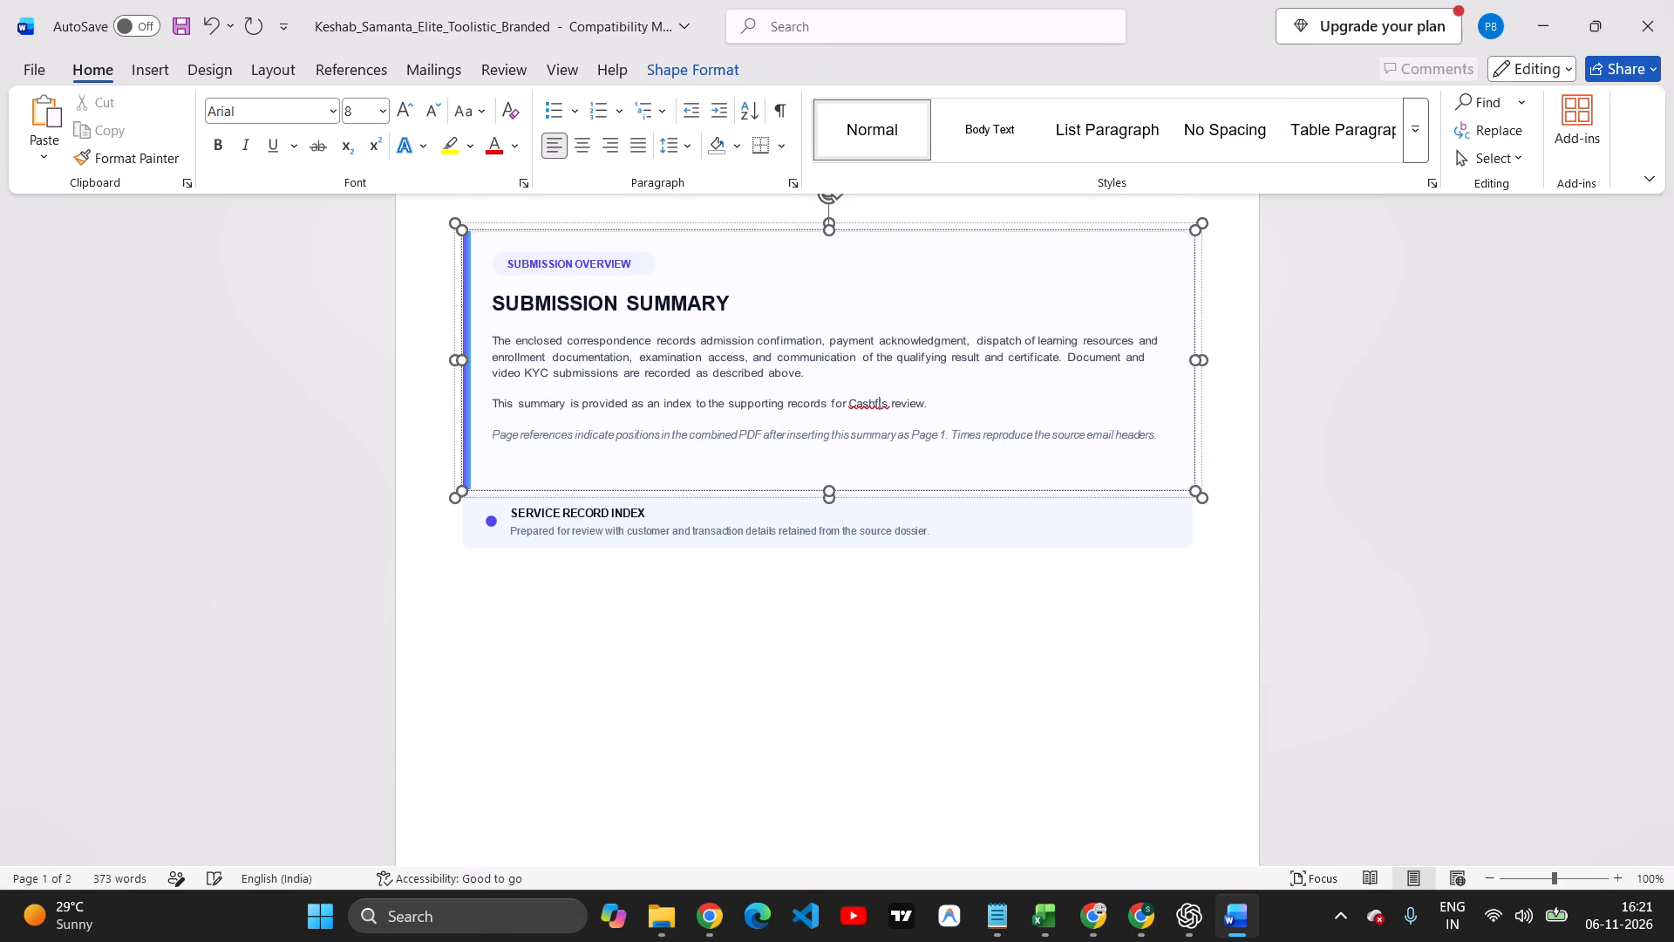
{"action": "key", "text": "BackSpace"}
{"action": "key", "text": "BackSpace"}
{"action": "key", "text": "BackSpace"}
{"action": "key", "text": "BackSpace"}
{"action": "key", "text": "BackSpace"}
{"action": "type", "text": "Eas"}
{"action": "key", "text": "BackSpace"}
{"action": "type", "text": "ze"}
{"action": "type", "text": "buzz"}
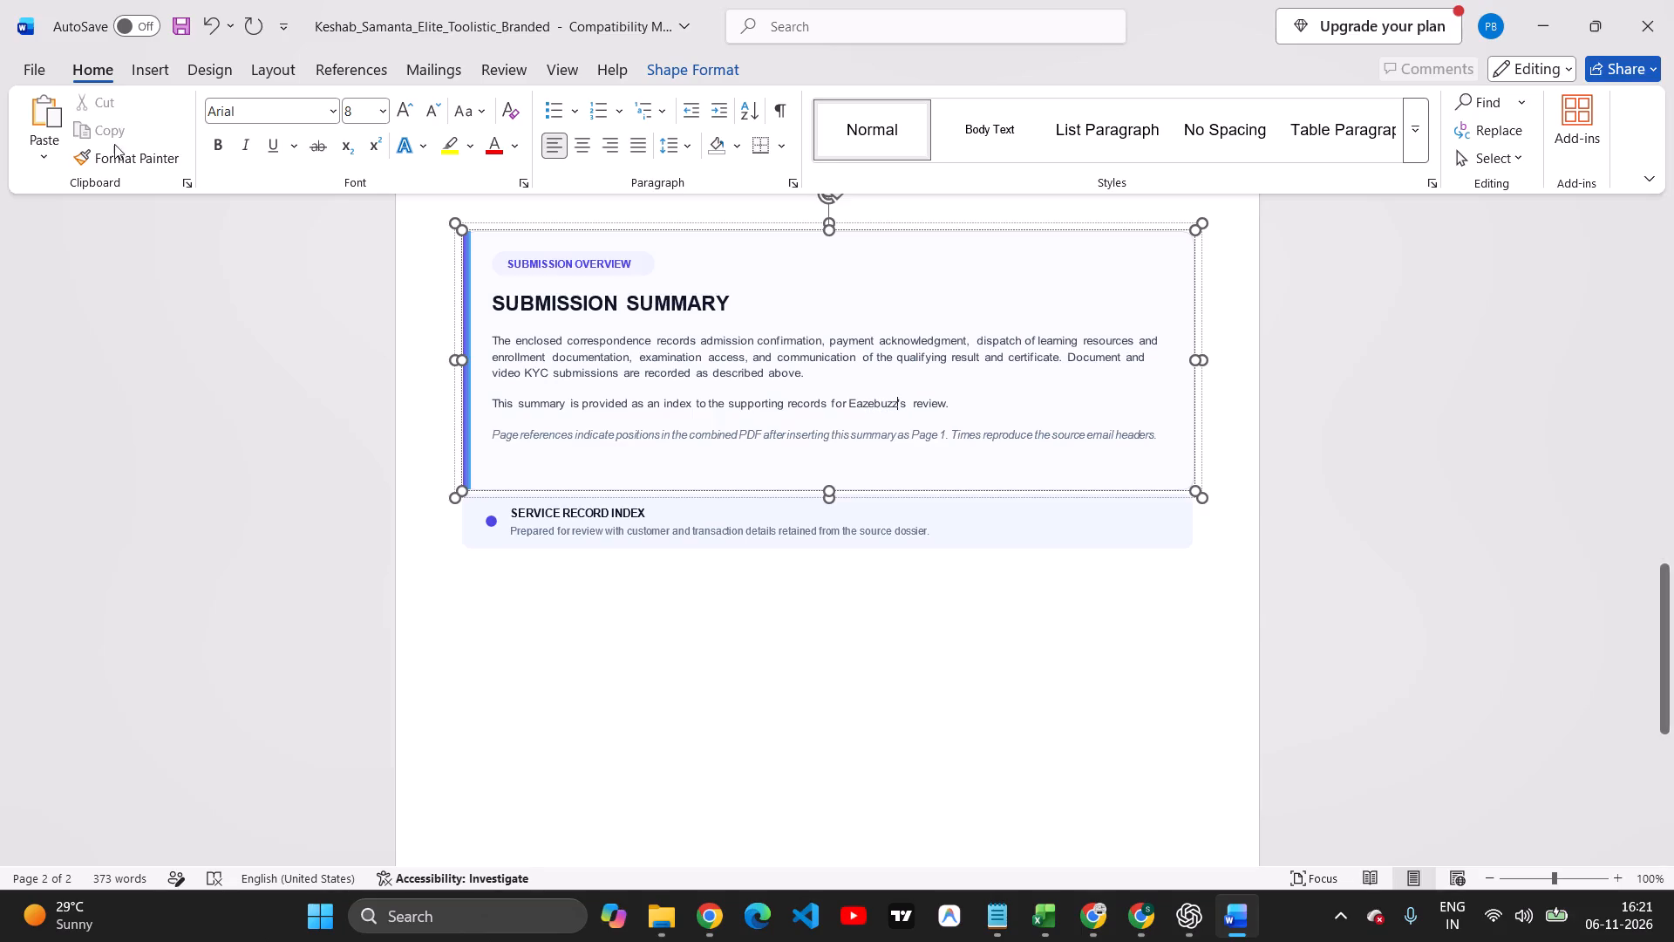
Save the document as a minimum-size PDF in Downloads, adding "1700 1st page" to the end of its file name.
{"action": "left_click", "coordinate": [57, 75]}
{"action": "left_click", "coordinate": [58, 392]}
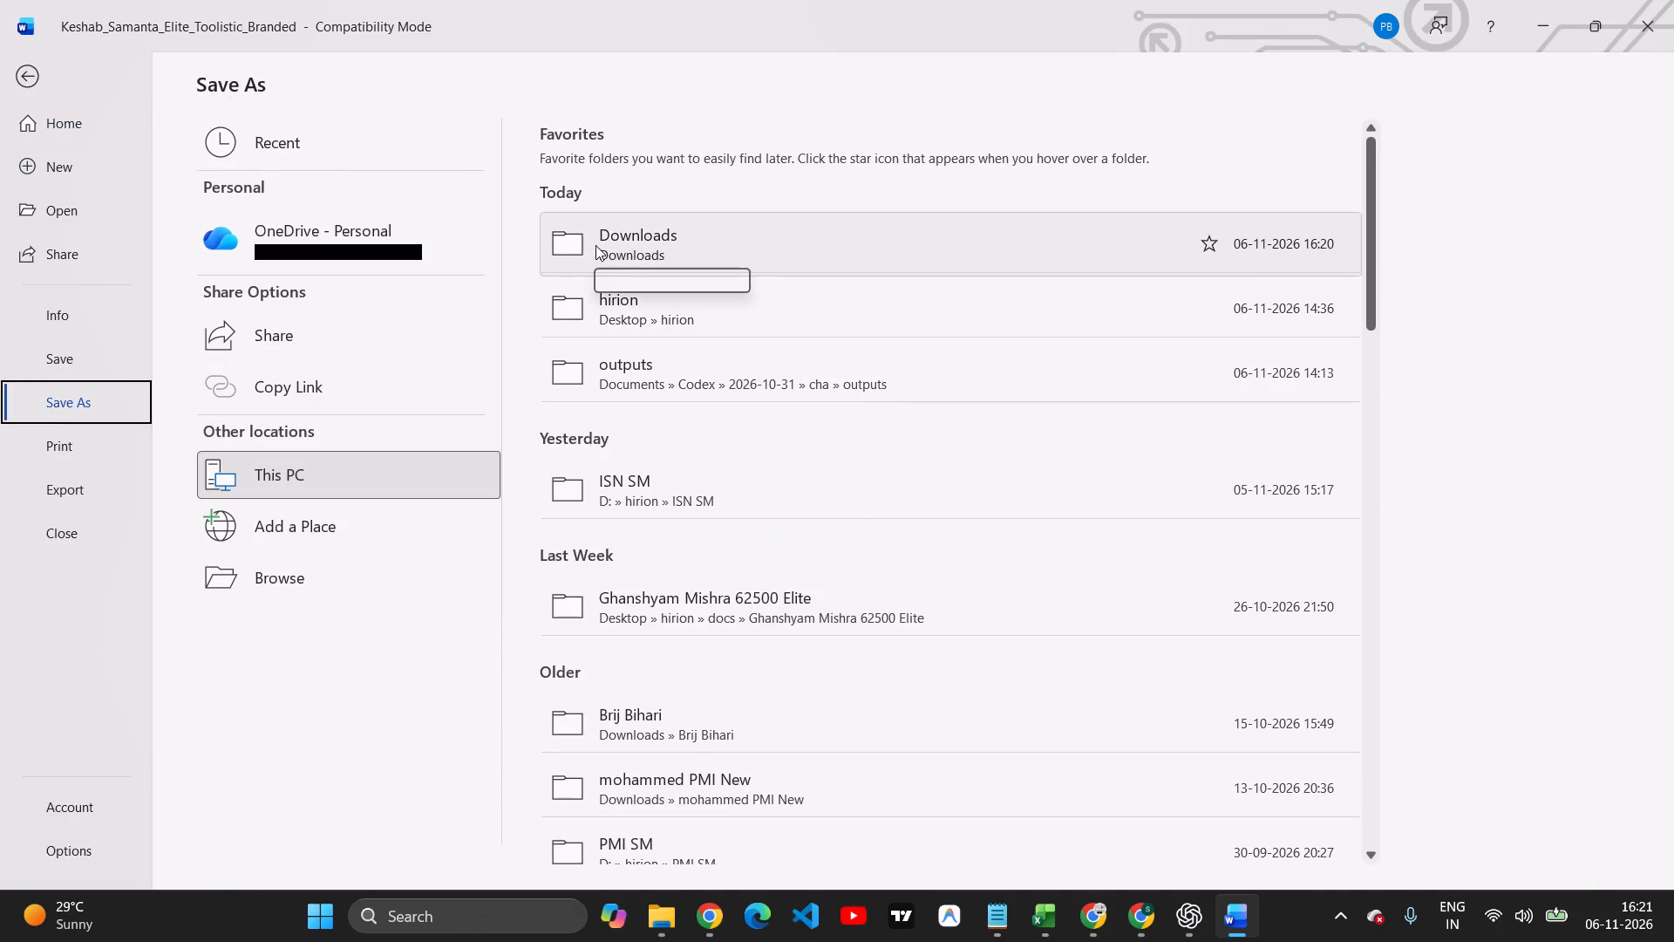
{"action": "left_click", "coordinate": [596, 245]}
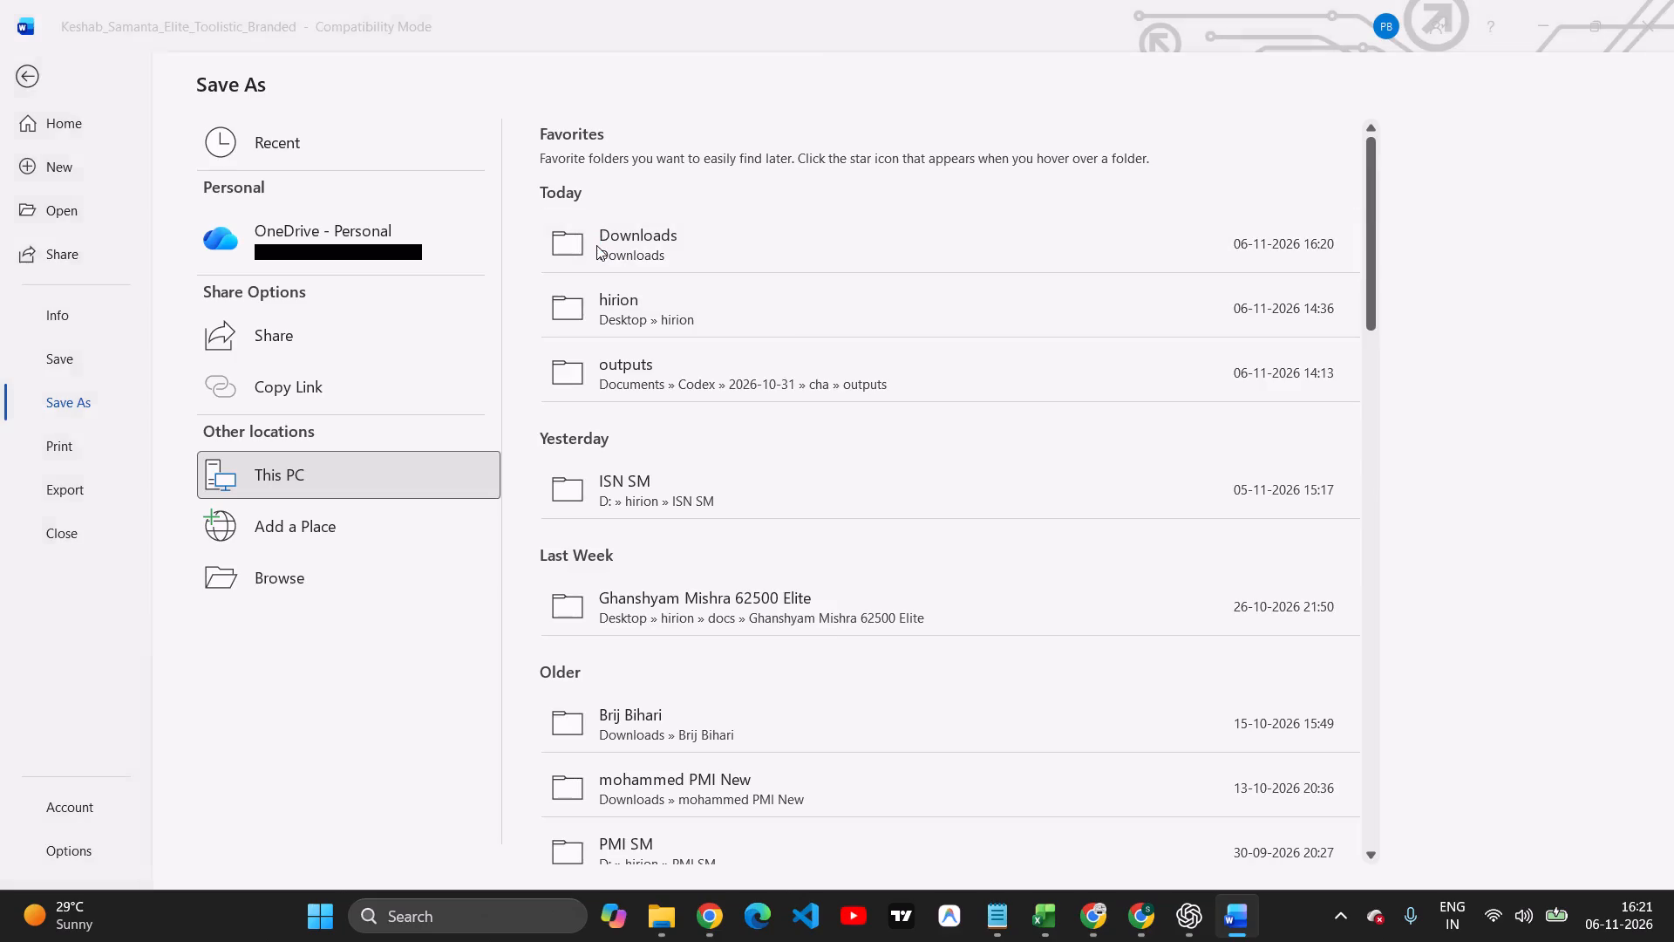
{"action": "left_click", "coordinate": [423, 362]}
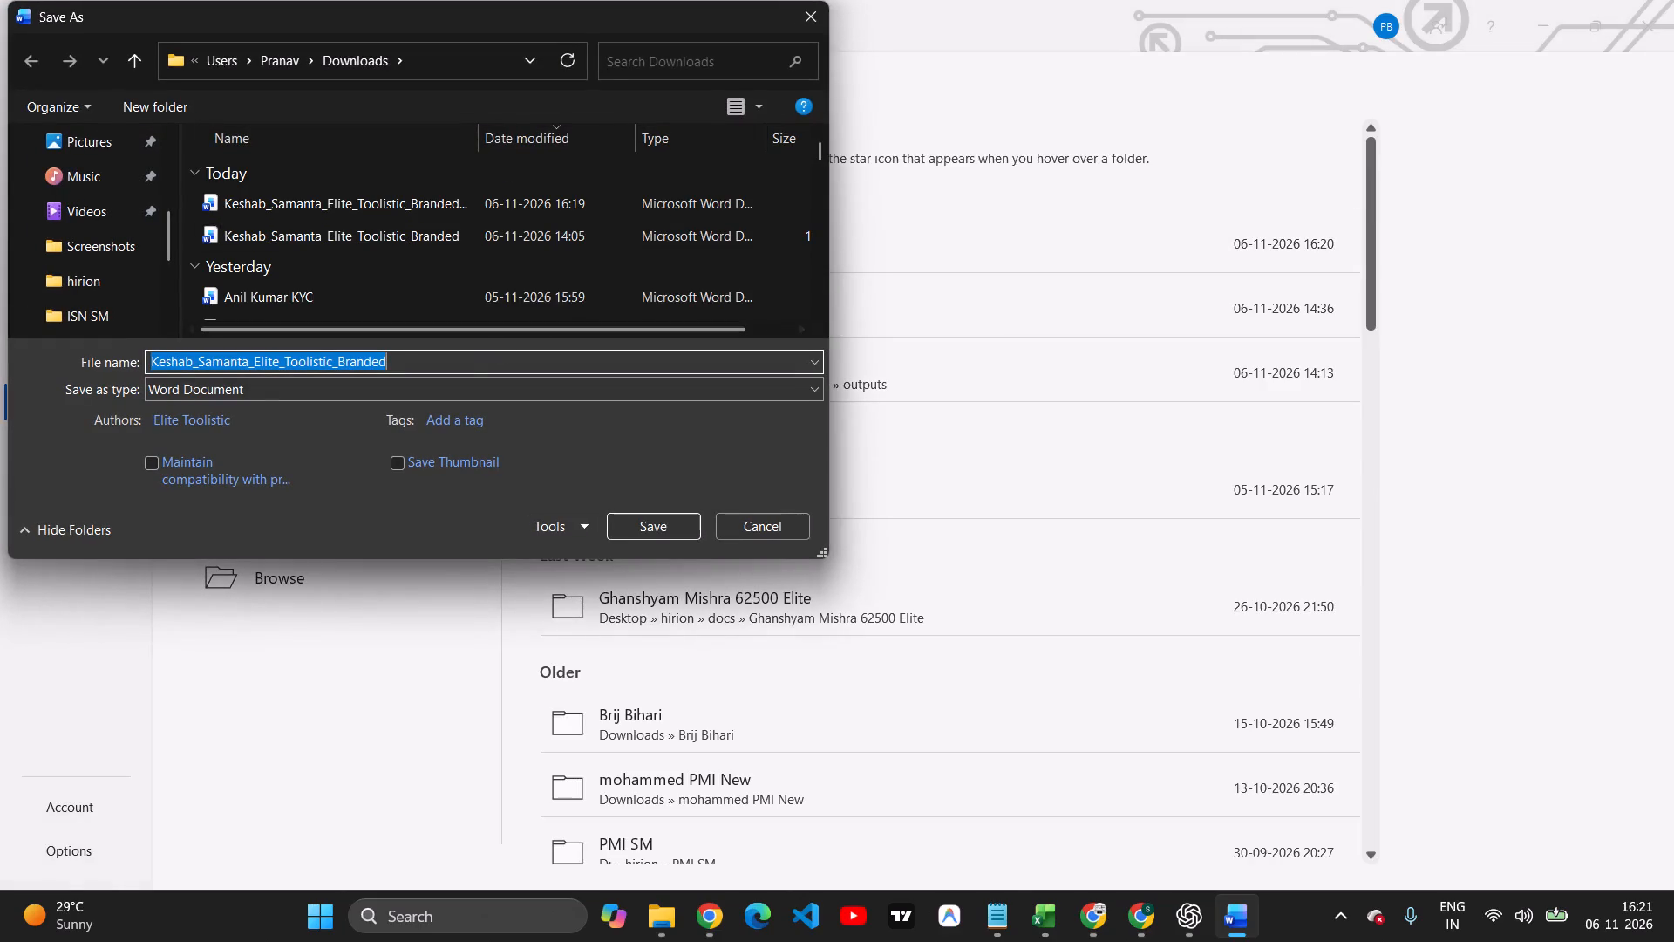
{"action": "key", "text": "space"}
{"action": "type", "text": "179"}
{"action": "key", "text": "BackSpace"}
{"action": "type", "text": "00 1st oage"}
{"action": "key", "text": "BackSpace"}
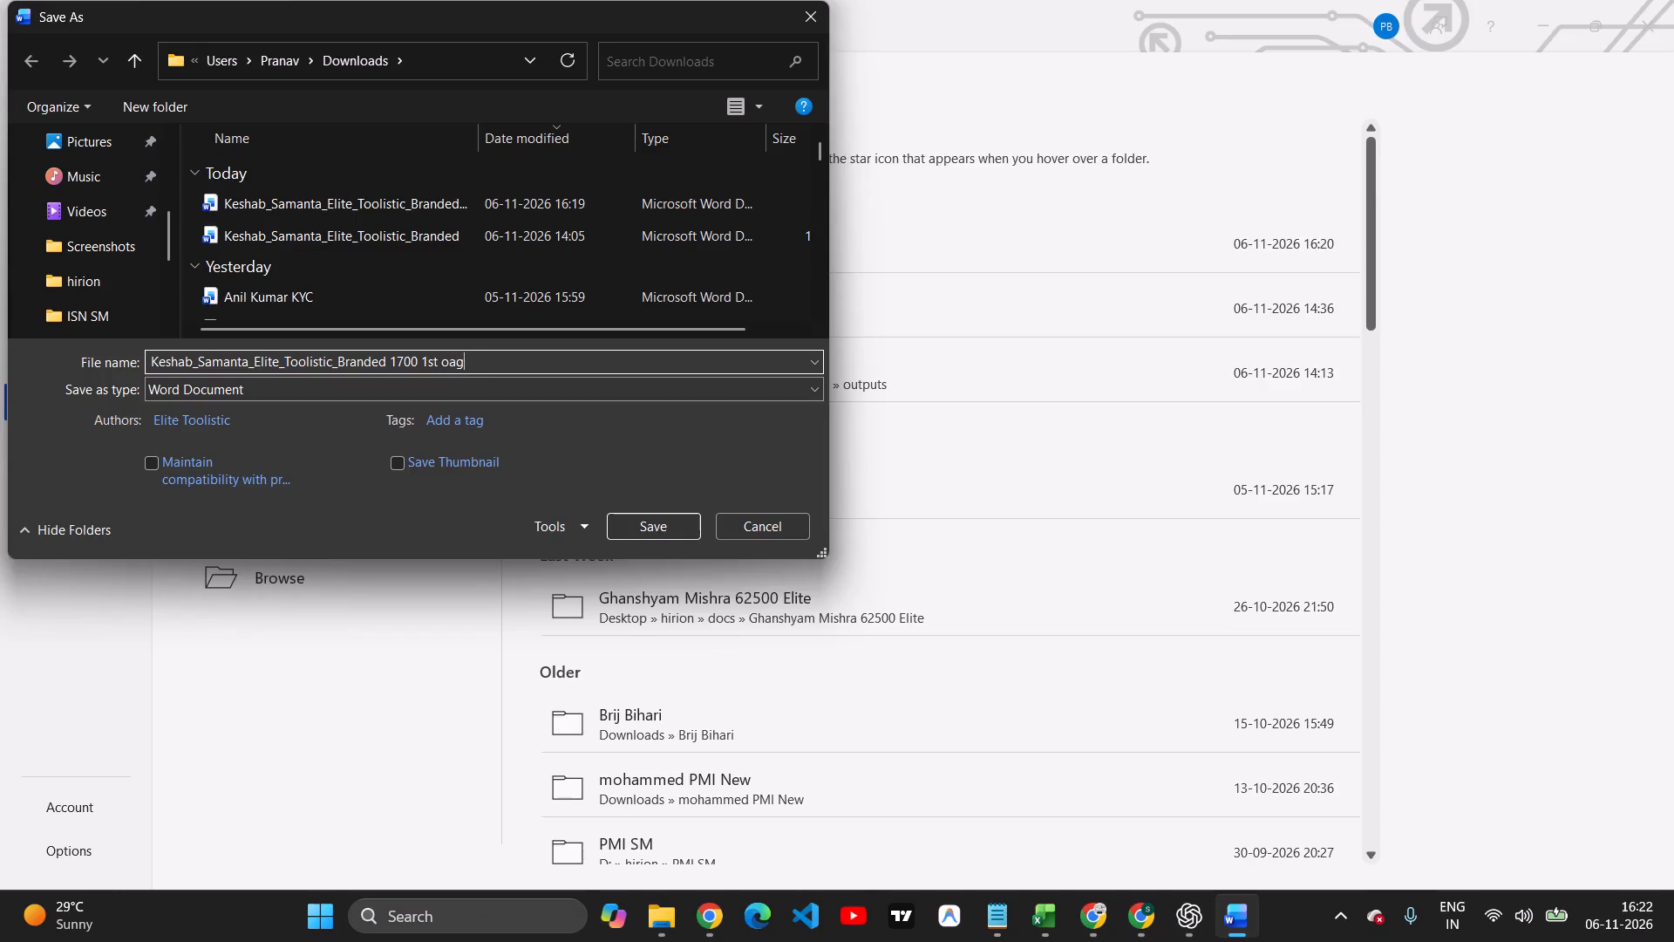
{"action": "key", "text": "BackSpace"}
{"action": "key", "text": "BackSpace"}
{"action": "key", "text": "BackSpace"}
{"action": "type", "text": "page"}
{"action": "left_click", "coordinate": [415, 392]}
{"action": "left_click", "coordinate": [196, 508]}
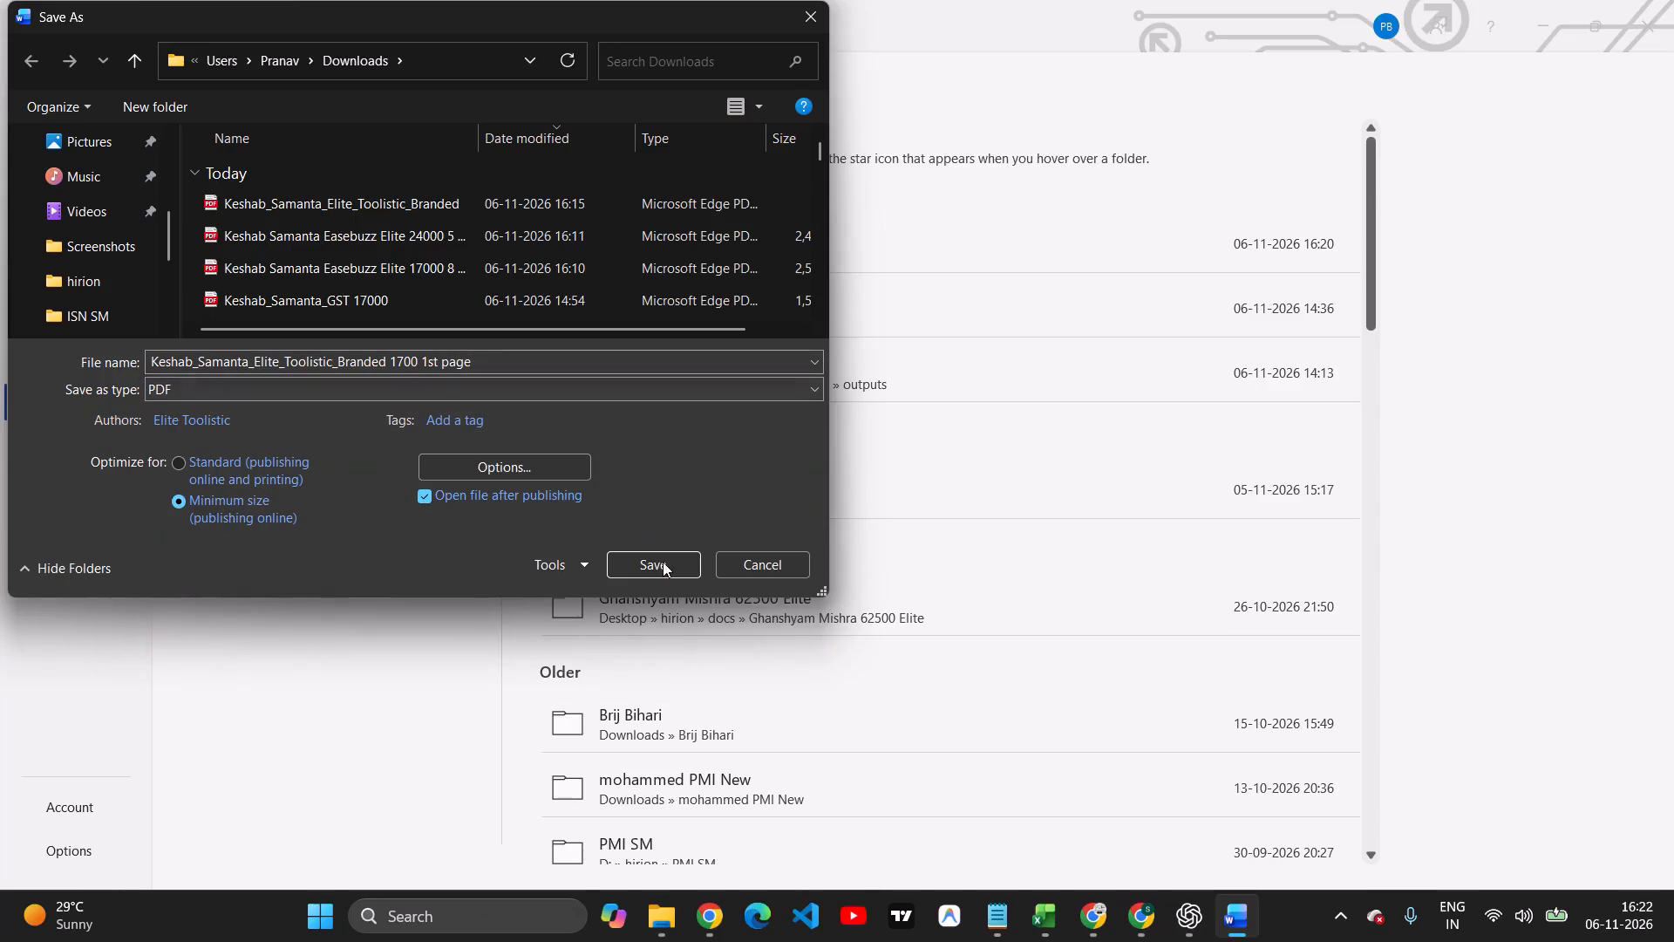
{"action": "left_click", "coordinate": [654, 568]}
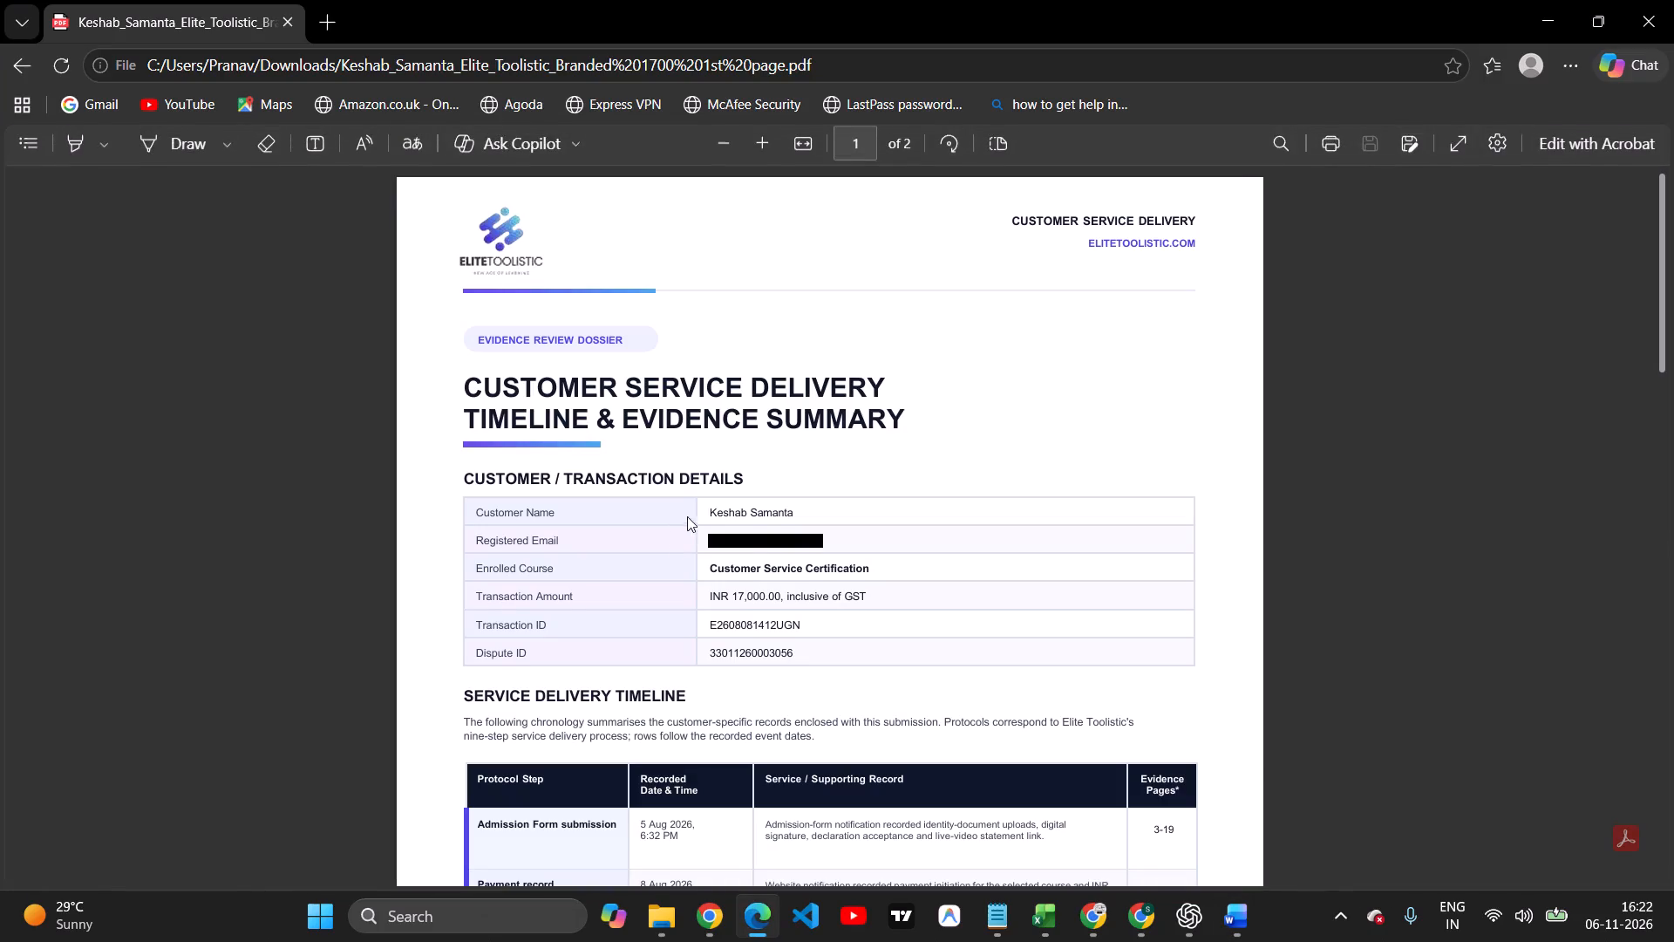
Check the dispute ID, service timeline and gateway name in the exported PDF, then close it.
{"action": "scroll", "coordinate": [806, 574], "scroll_direction": "down", "scroll_amount": 3}
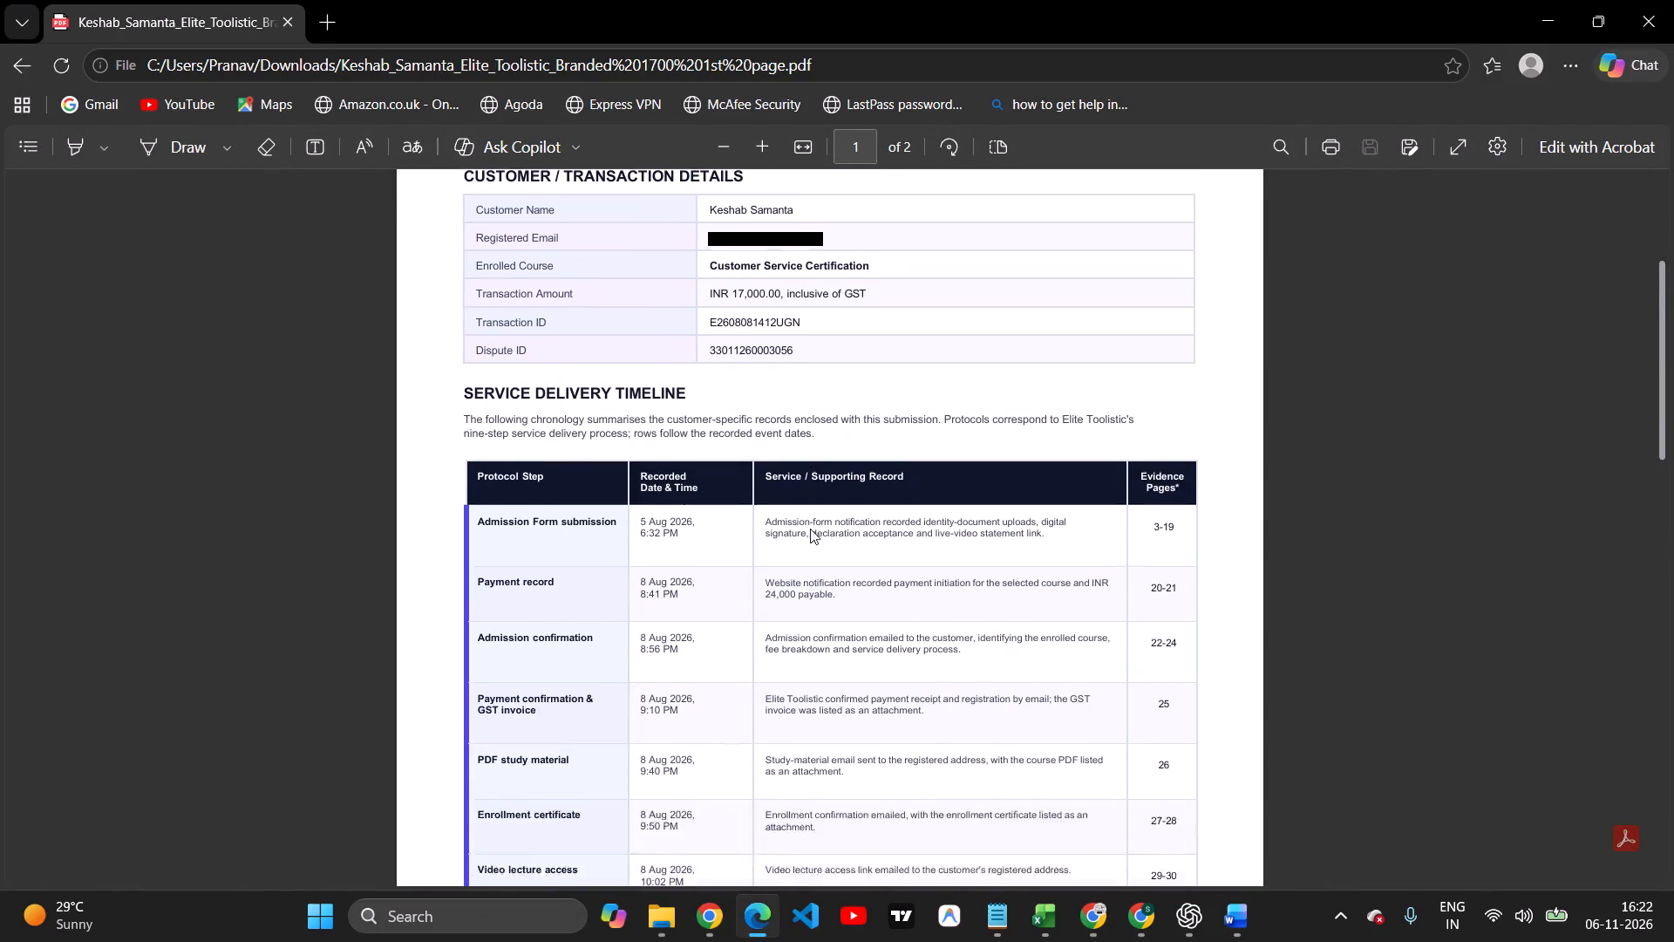
{"action": "scroll", "coordinate": [810, 529], "scroll_direction": "down", "scroll_amount": 3}
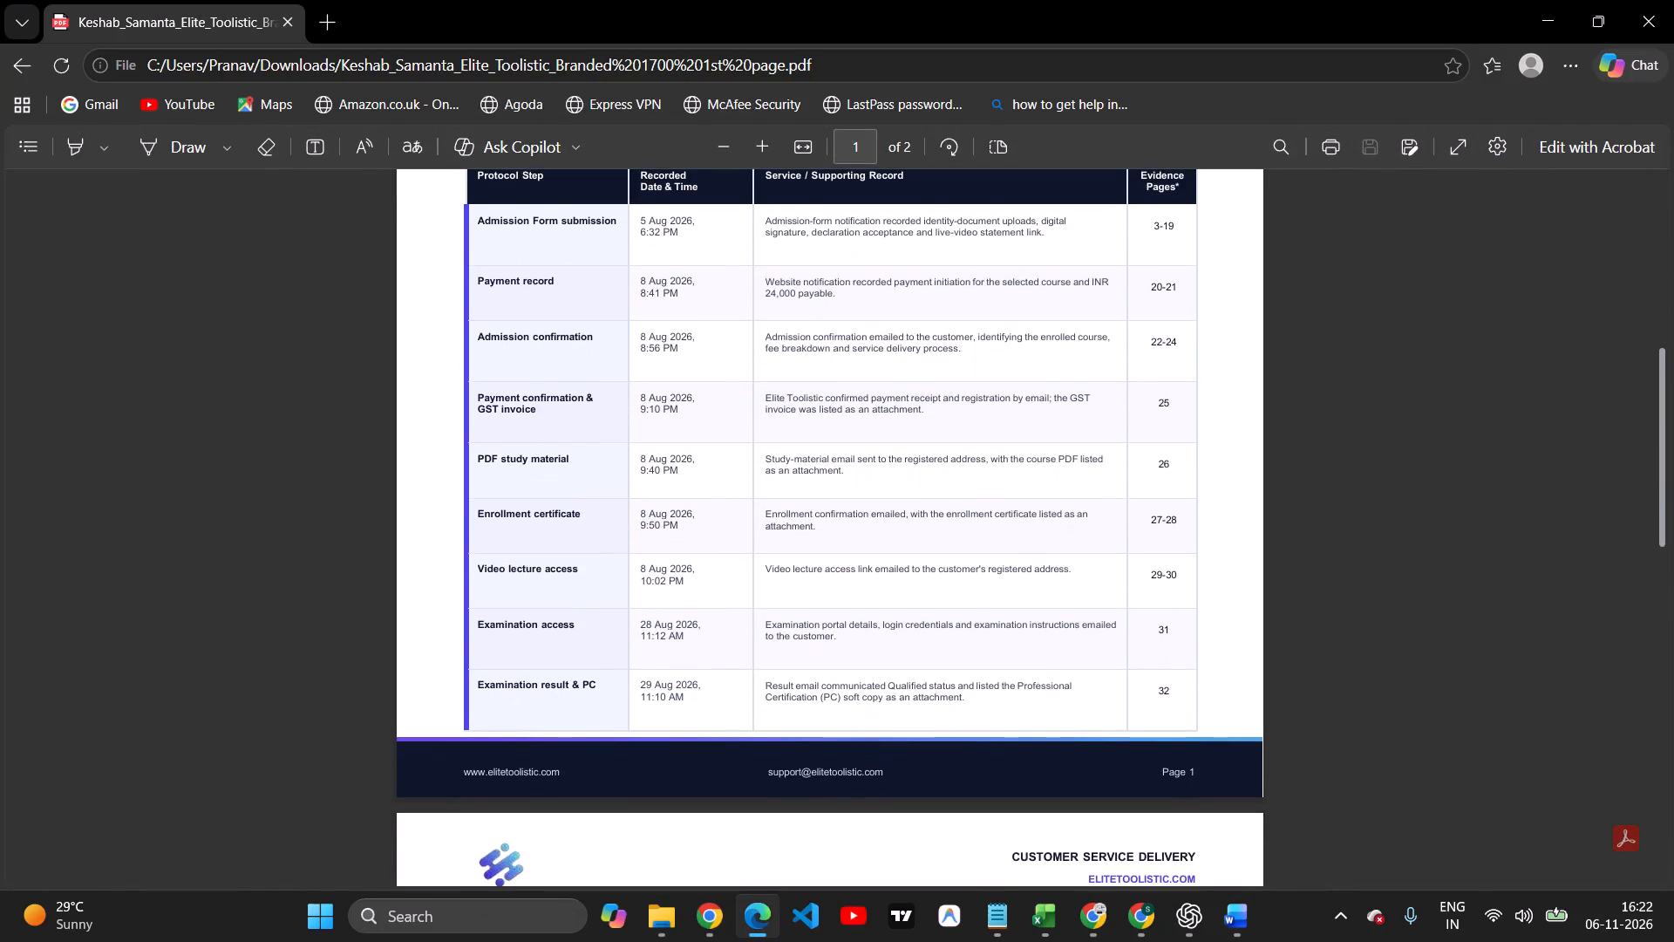
{"action": "scroll", "coordinate": [809, 524], "scroll_direction": "down", "scroll_amount": 3}
{"action": "scroll", "coordinate": [1045, 499], "scroll_direction": "down", "scroll_amount": 1}
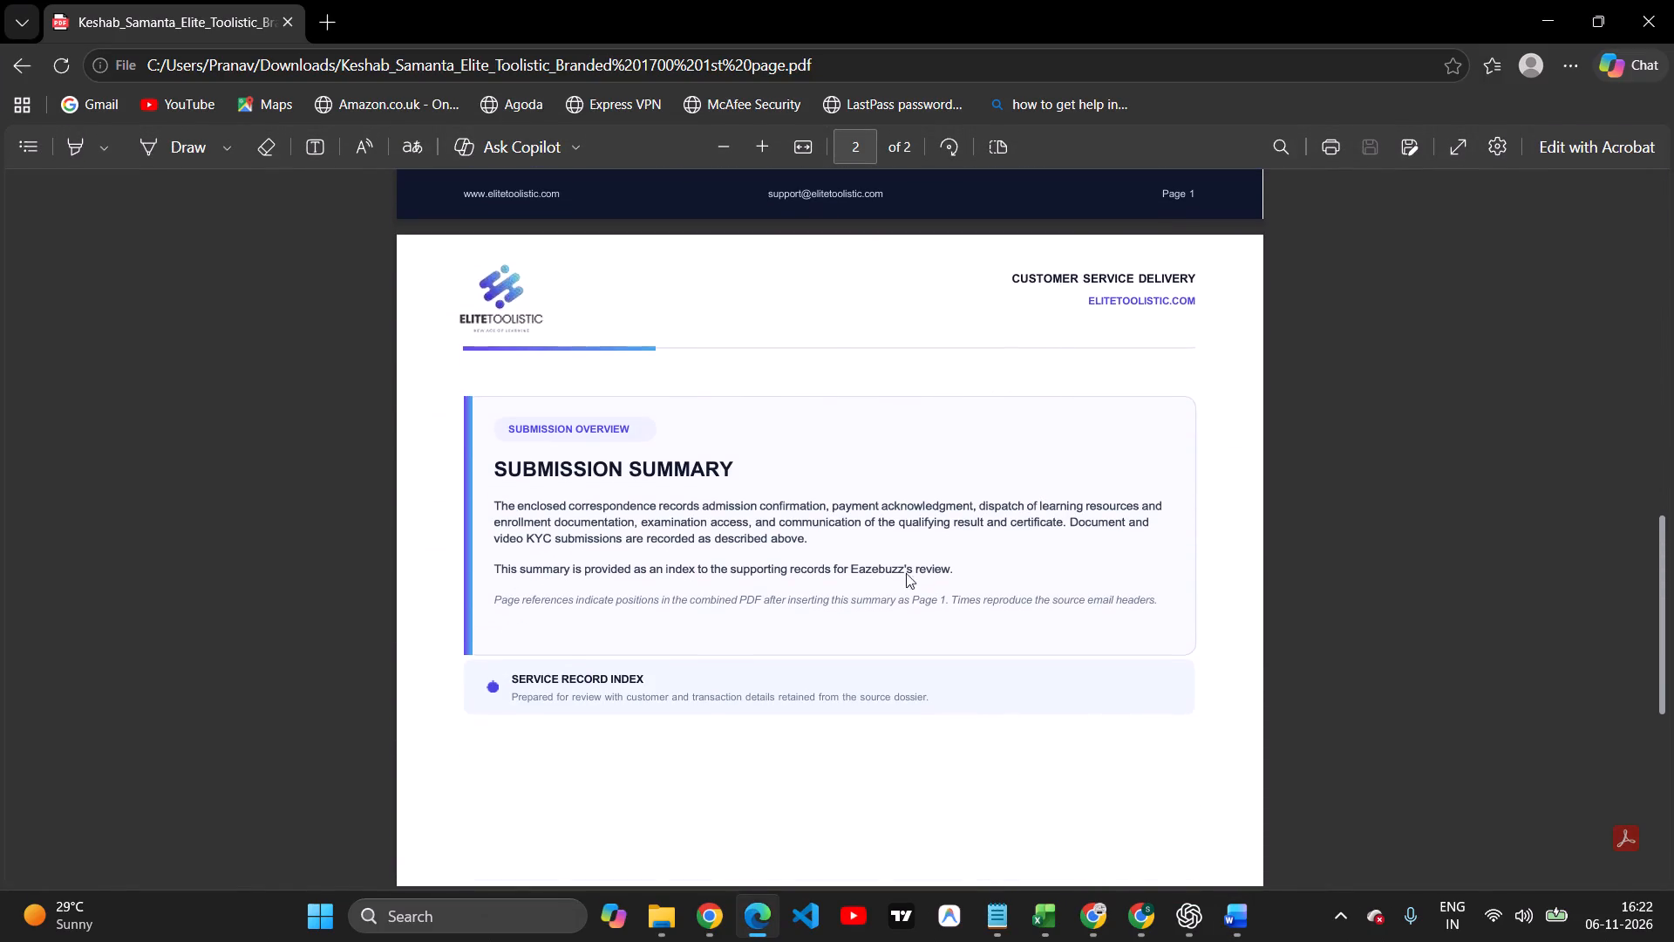
{"action": "left_click_drag", "start_coordinate": [845, 571], "coordinate": [923, 567]}
{"action": "scroll", "coordinate": [925, 565], "scroll_direction": "up", "scroll_amount": 8}
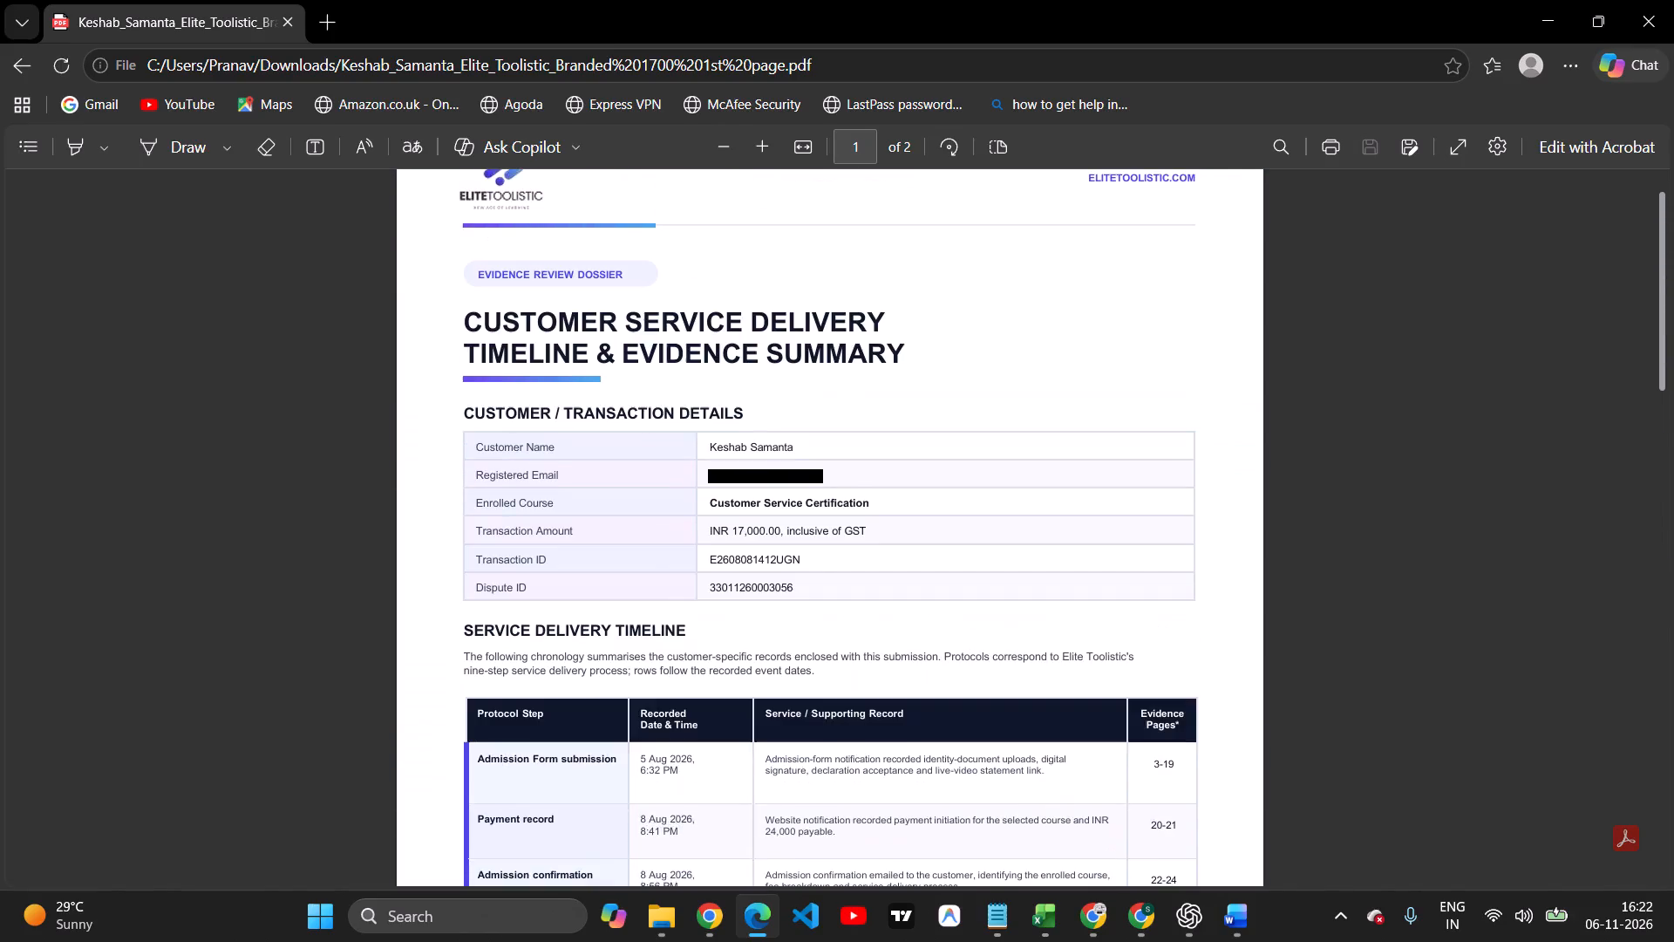
{"action": "left_click", "coordinate": [1667, 10]}
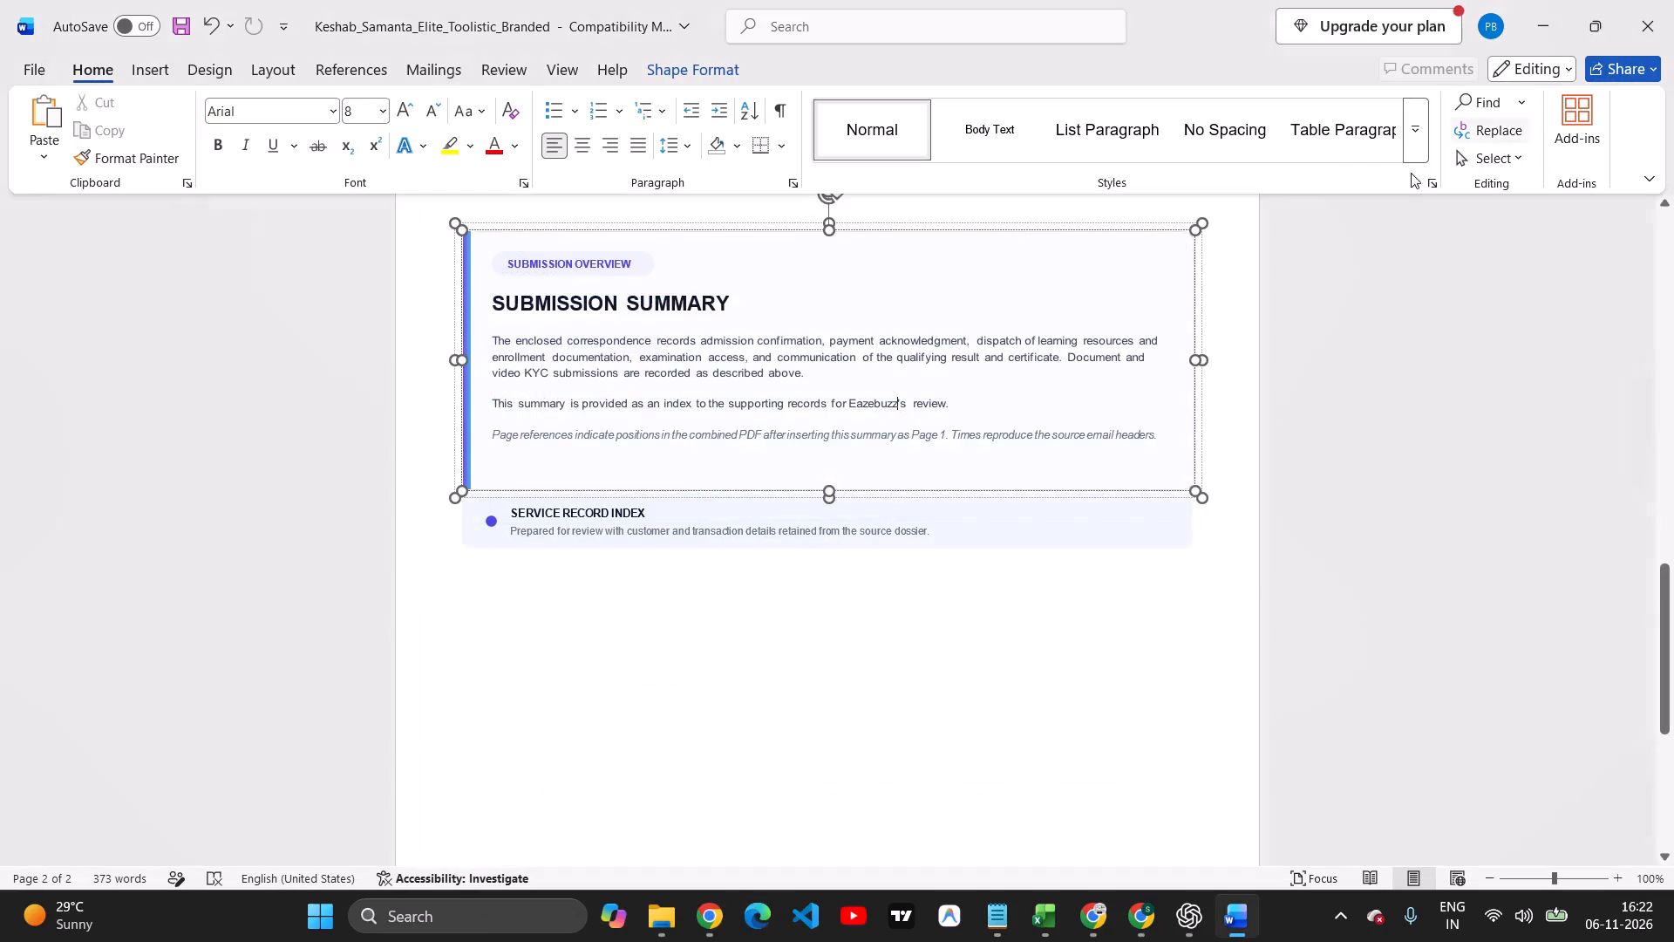
Close the Elite_Toolistic_Branded Word document, saving its changes in Downloads.
{"action": "left_click", "coordinate": [1633, 0]}
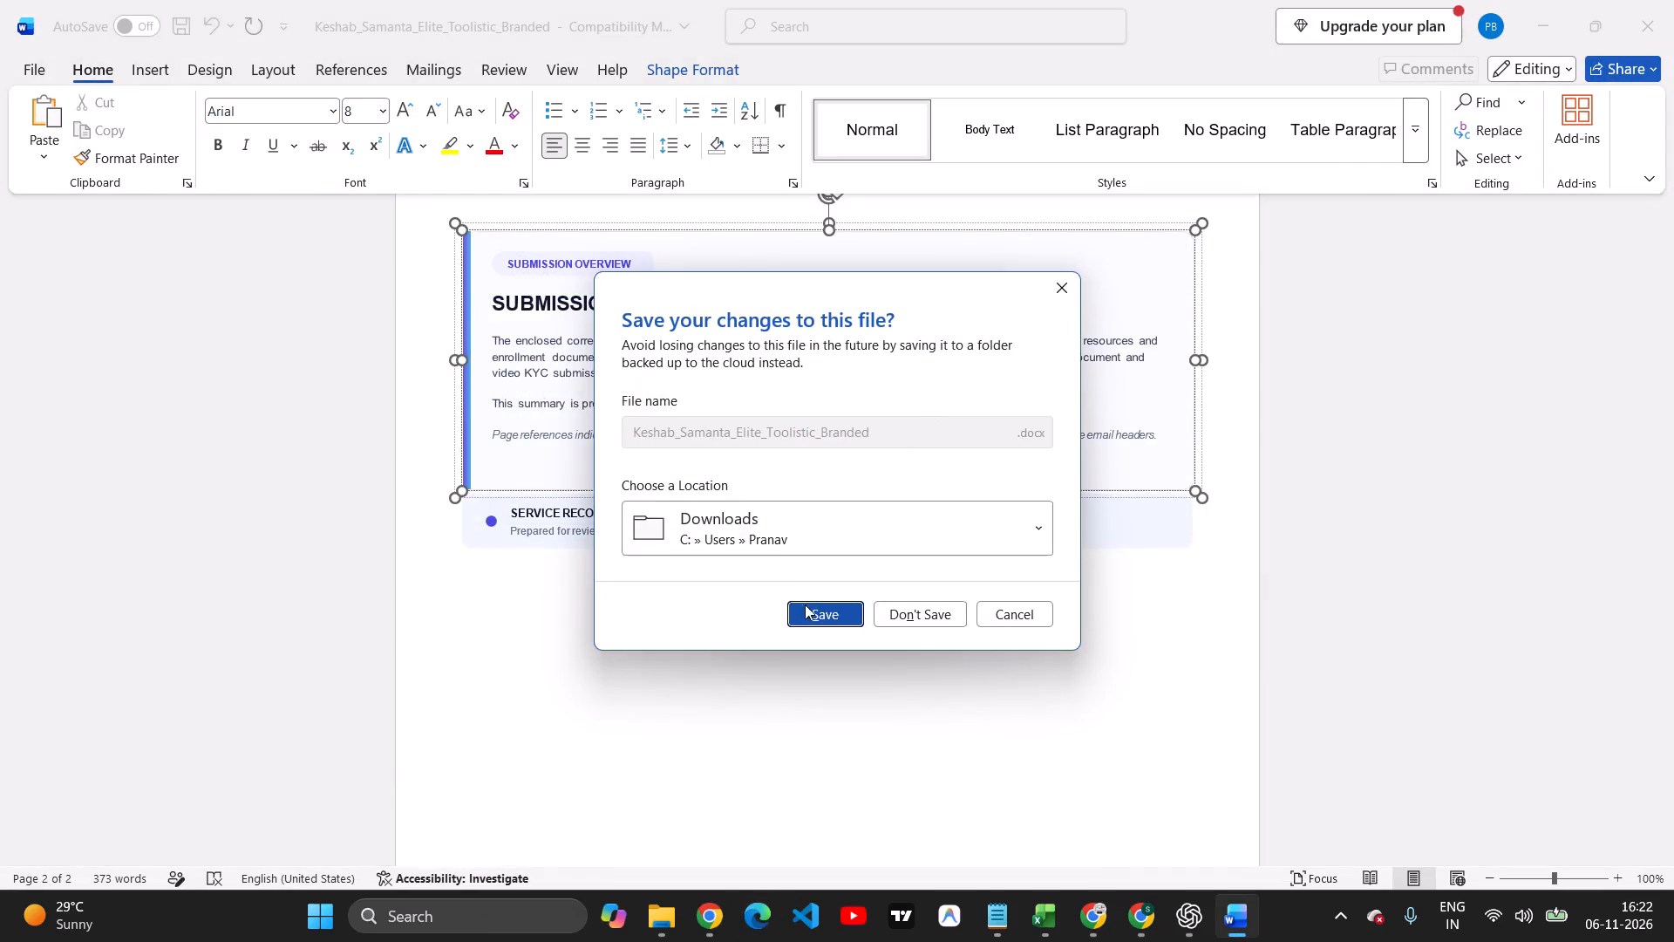
{"action": "left_click", "coordinate": [812, 617]}
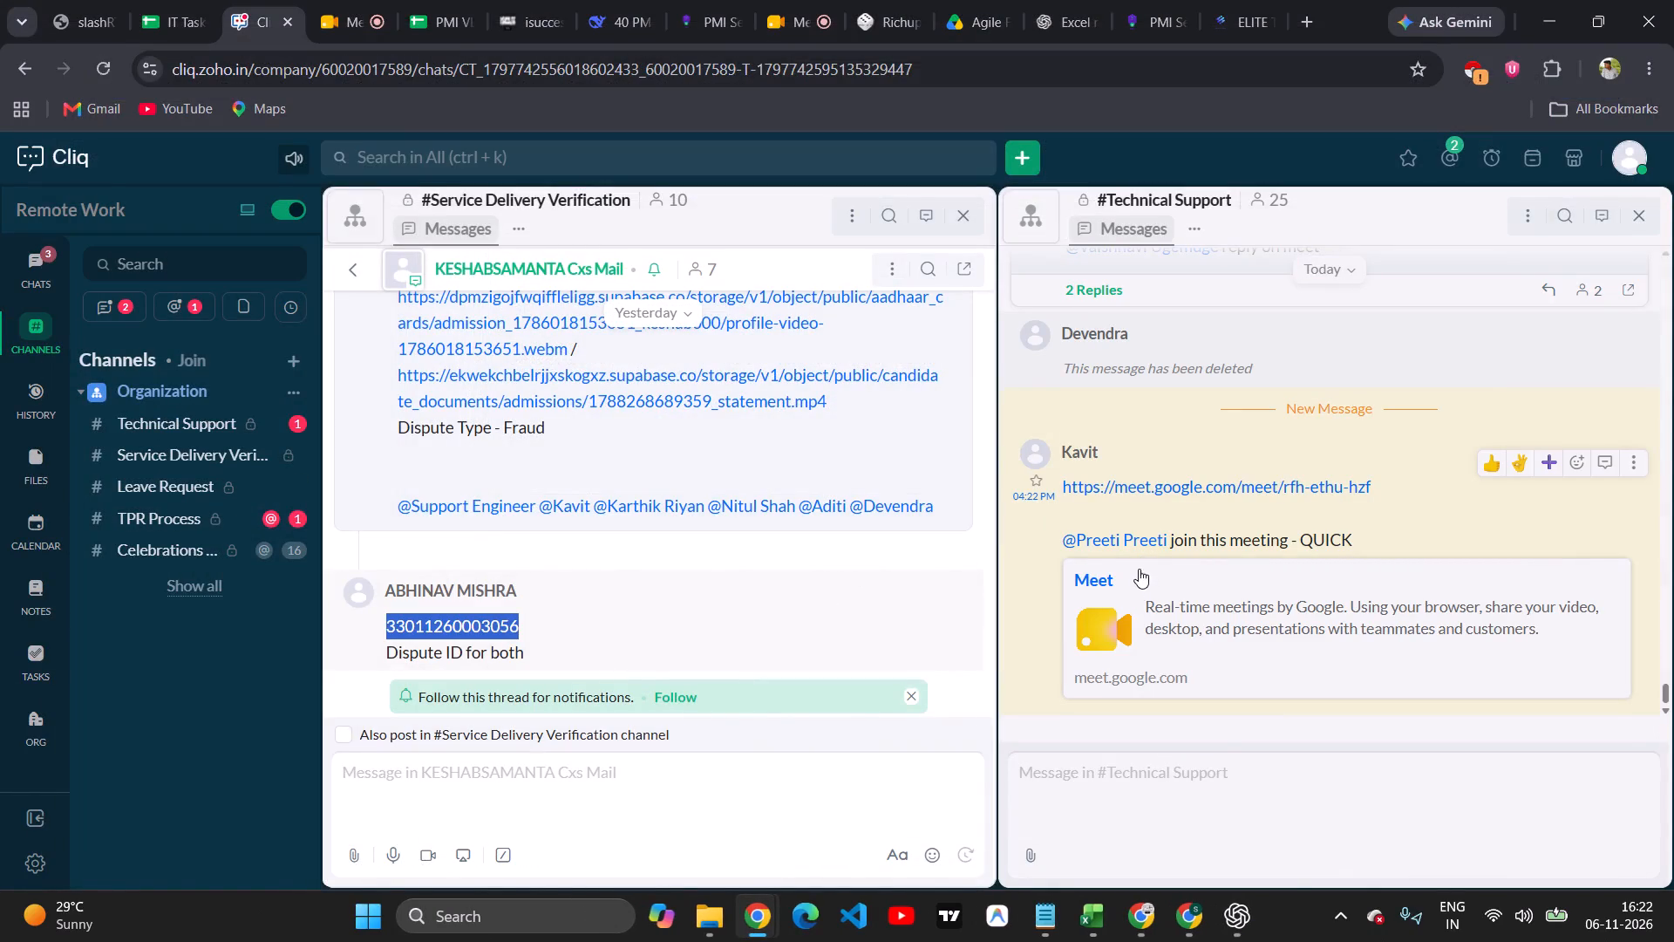
Switch to iLovePDF and load the Easebuzz Elite 17000 8 Aug 26 PDF from Downloads into the Remove pages tool.
{"action": "key", "text": "alt+Tab"}
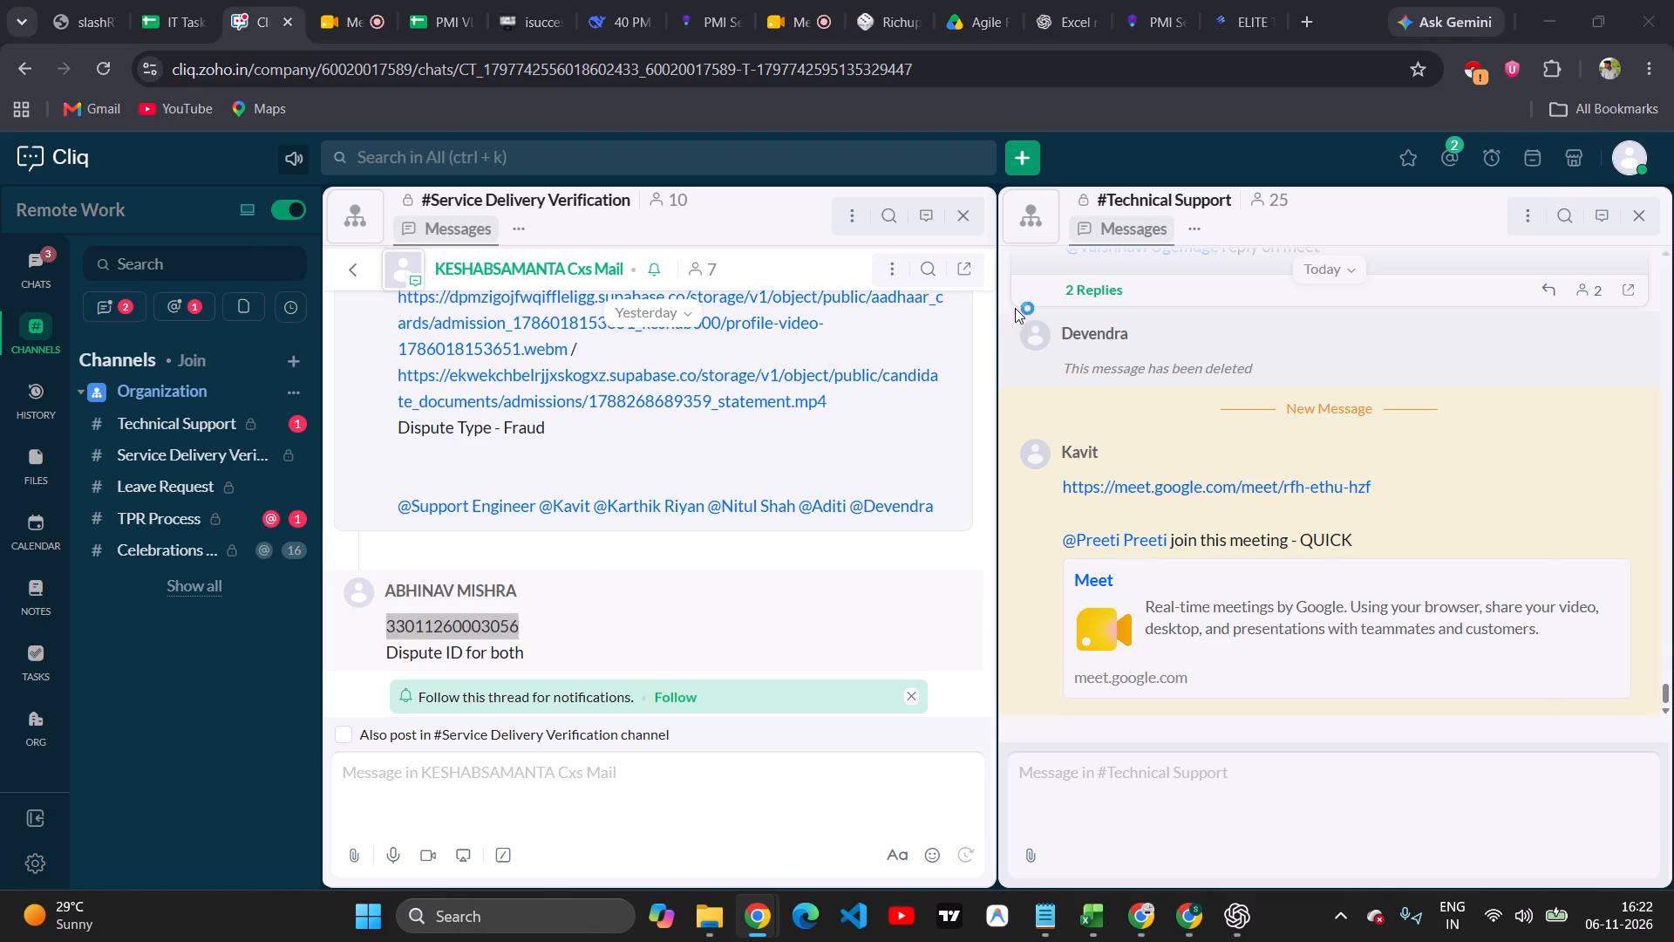
{"action": "key", "text": "alt+Tab"}
{"action": "key", "text": "alt+Tab"}
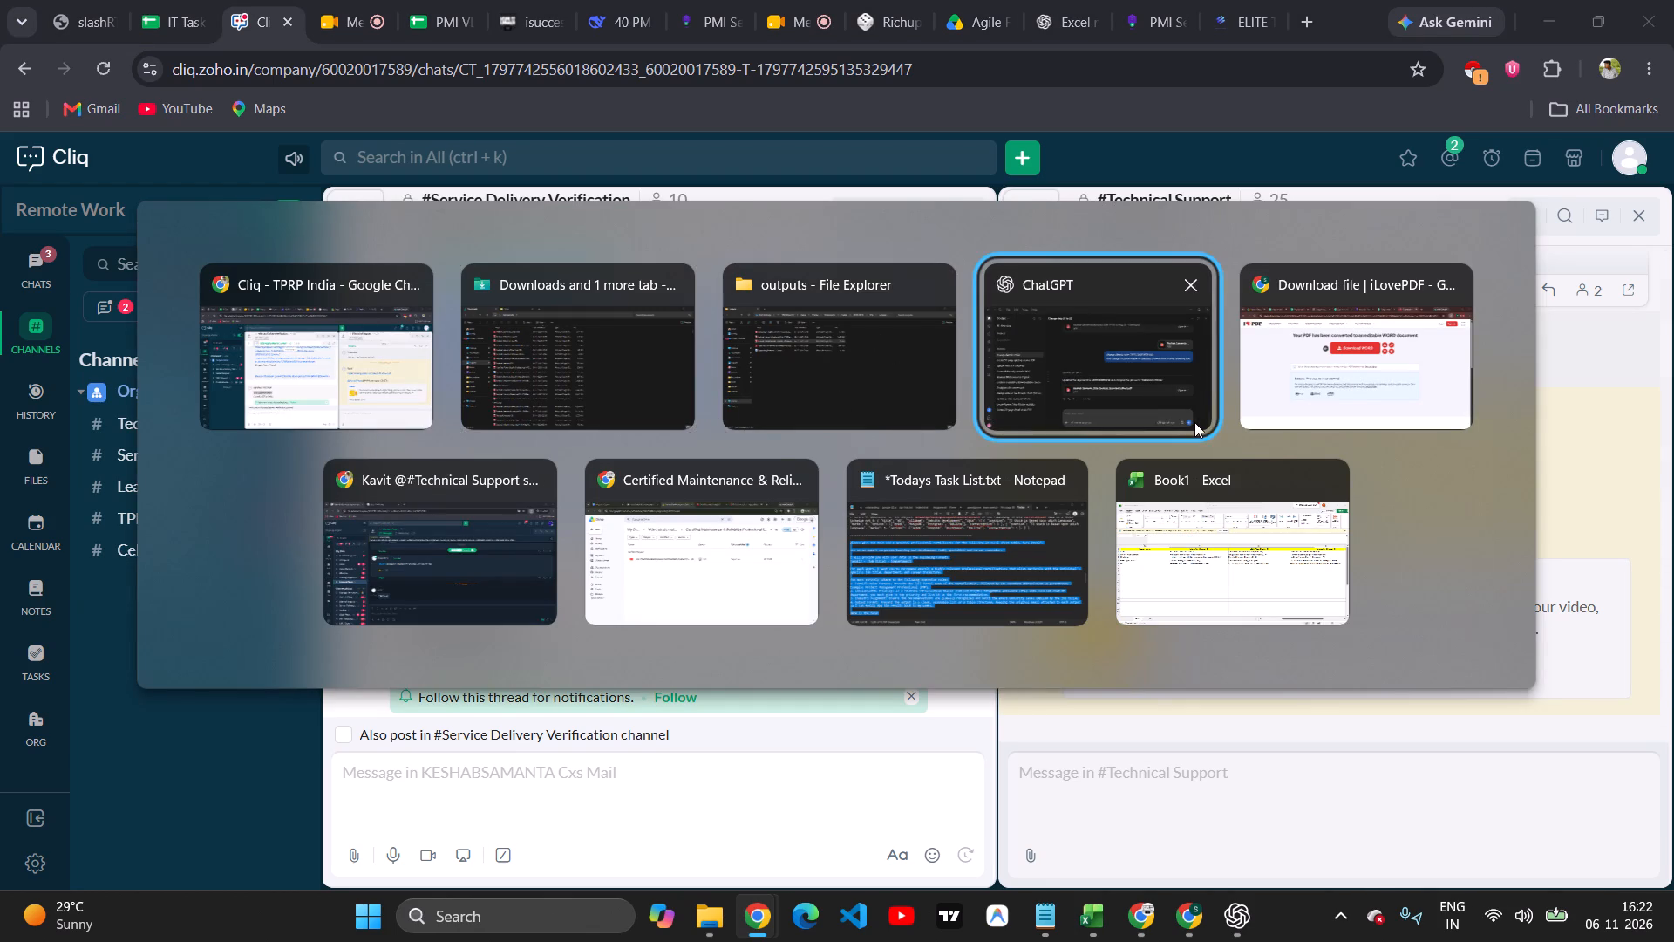
{"action": "key", "text": "alt+Tab"}
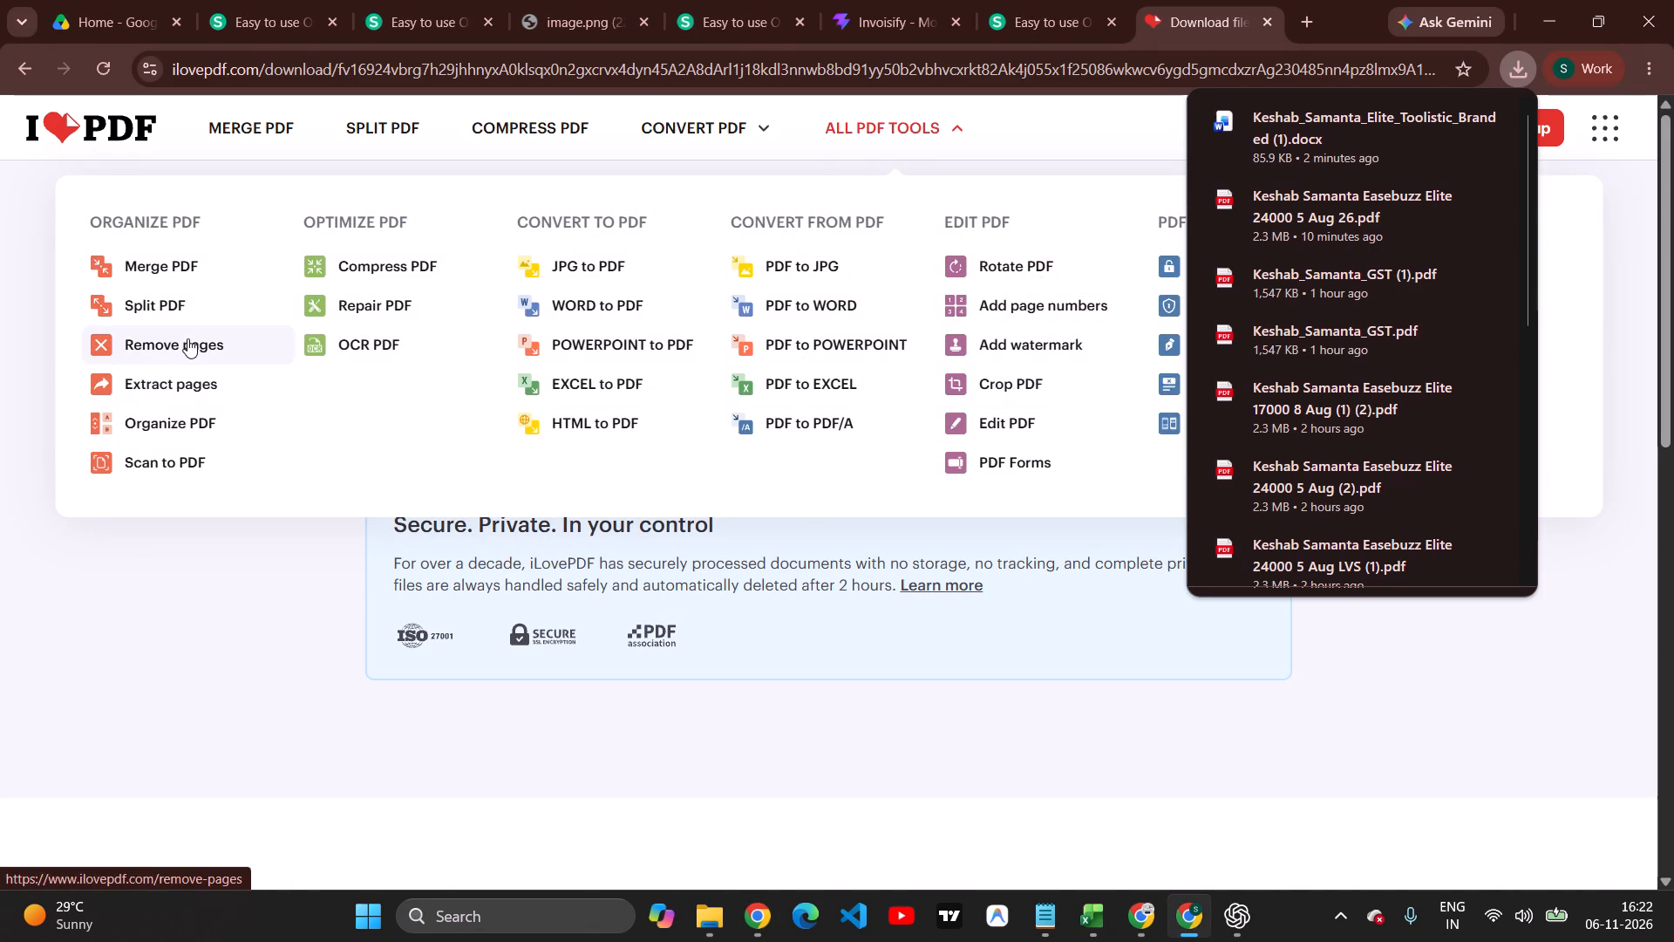
{"action": "left_click", "coordinate": [187, 338]}
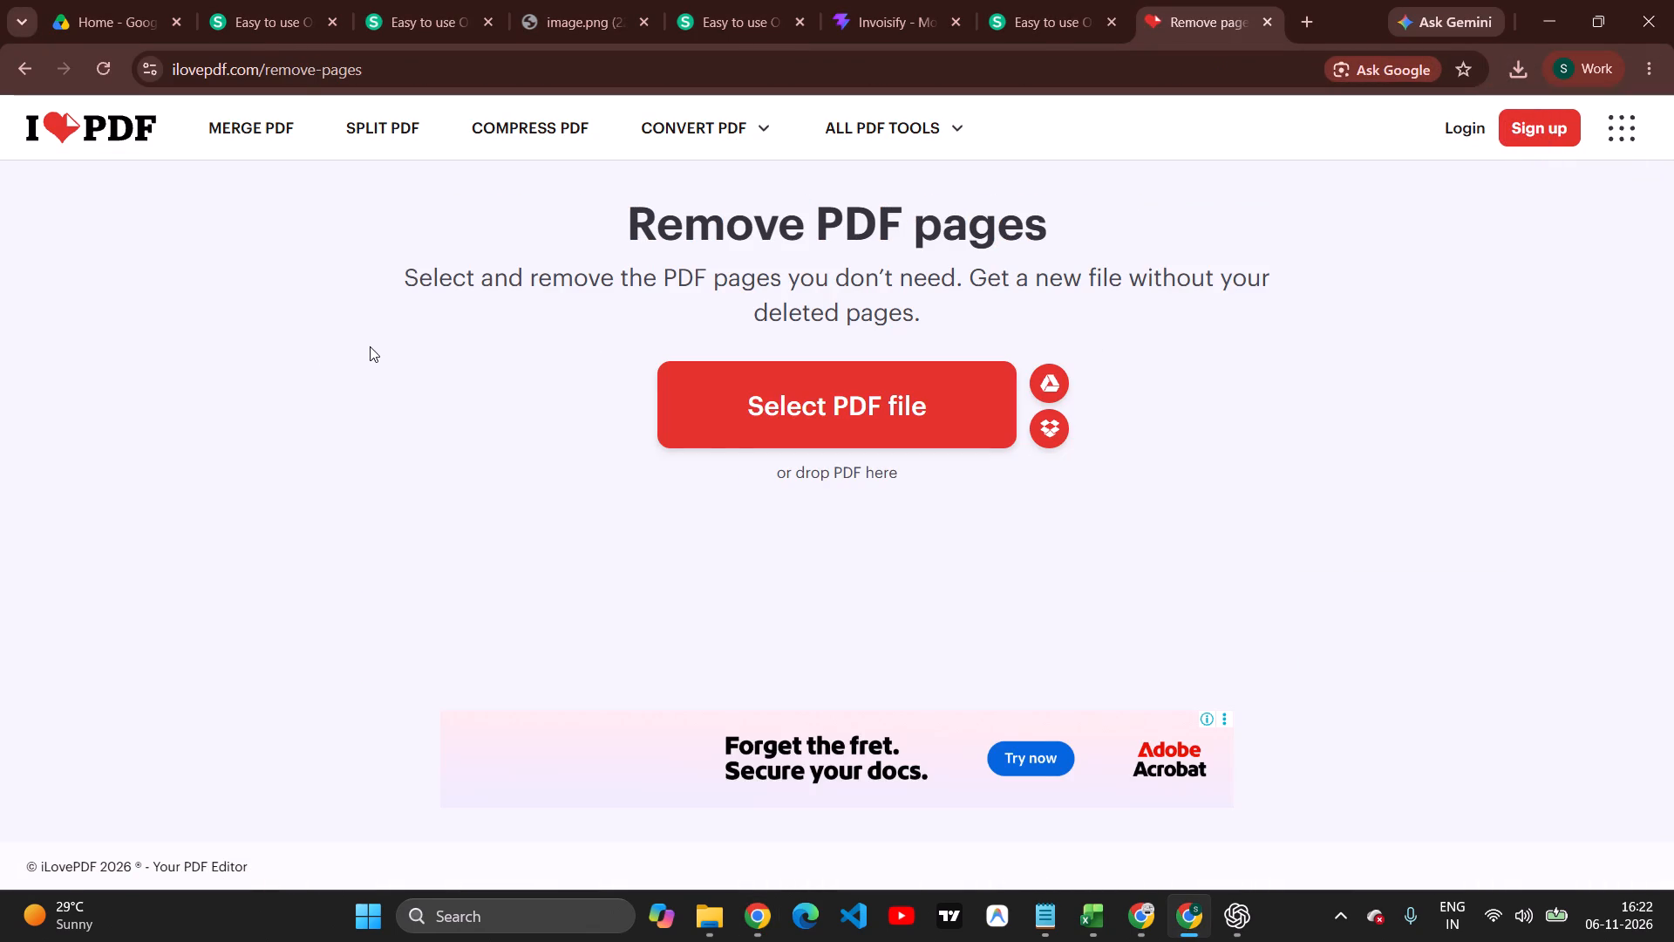
{"action": "left_click", "coordinate": [741, 408]}
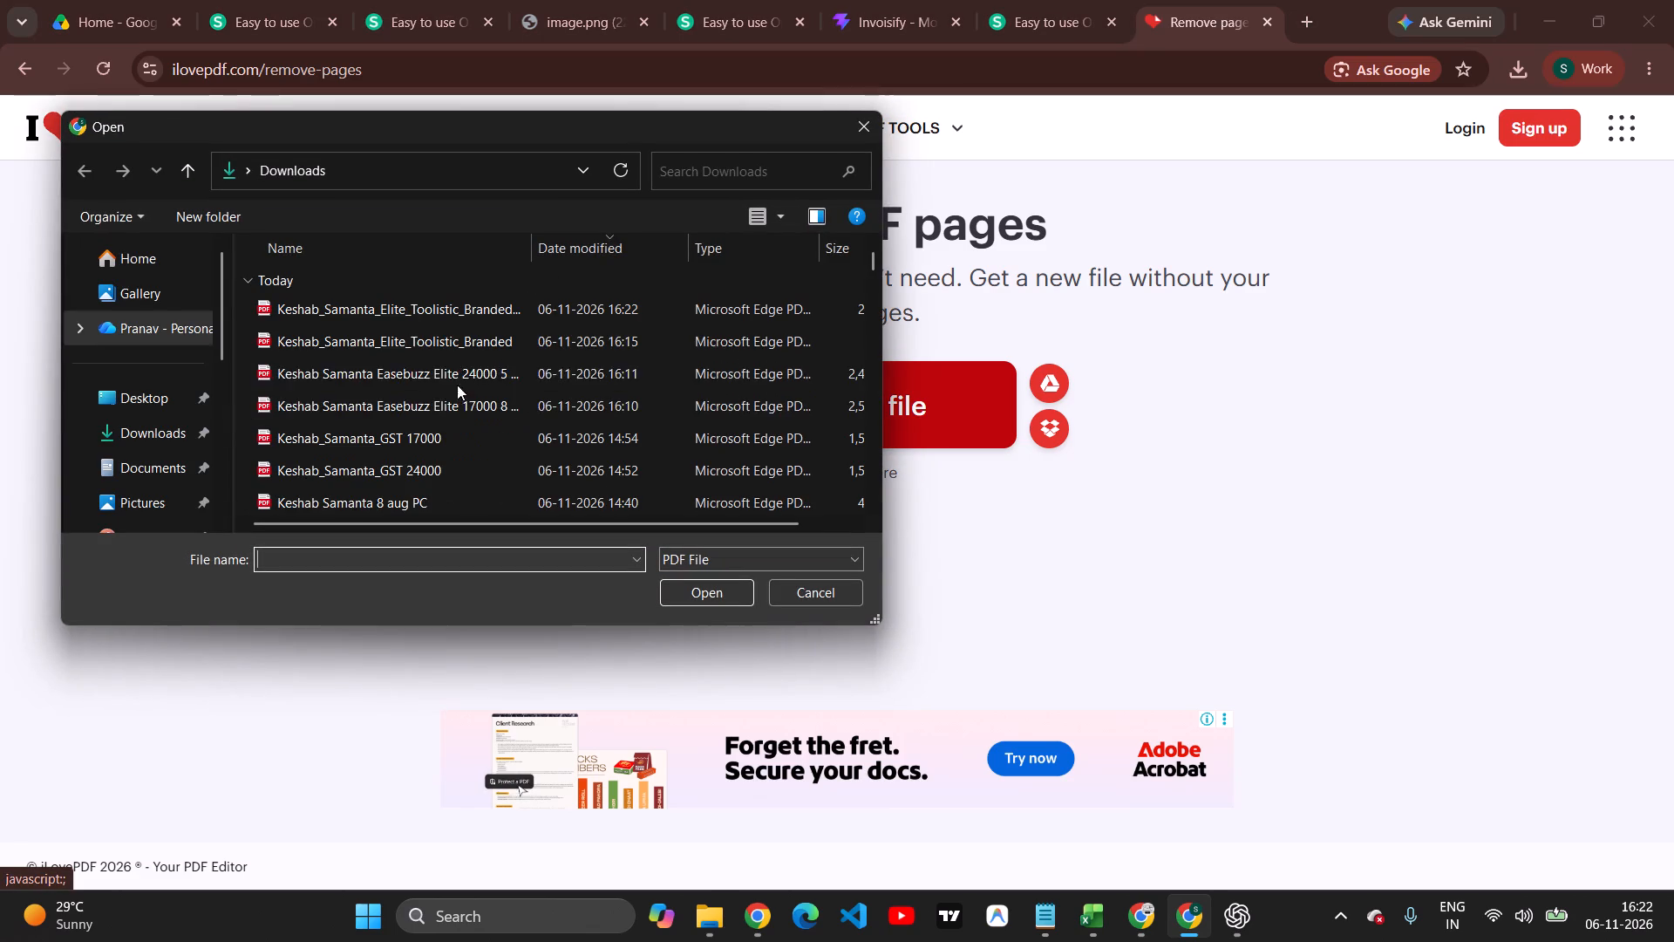
{"action": "left_click", "coordinate": [432, 406]}
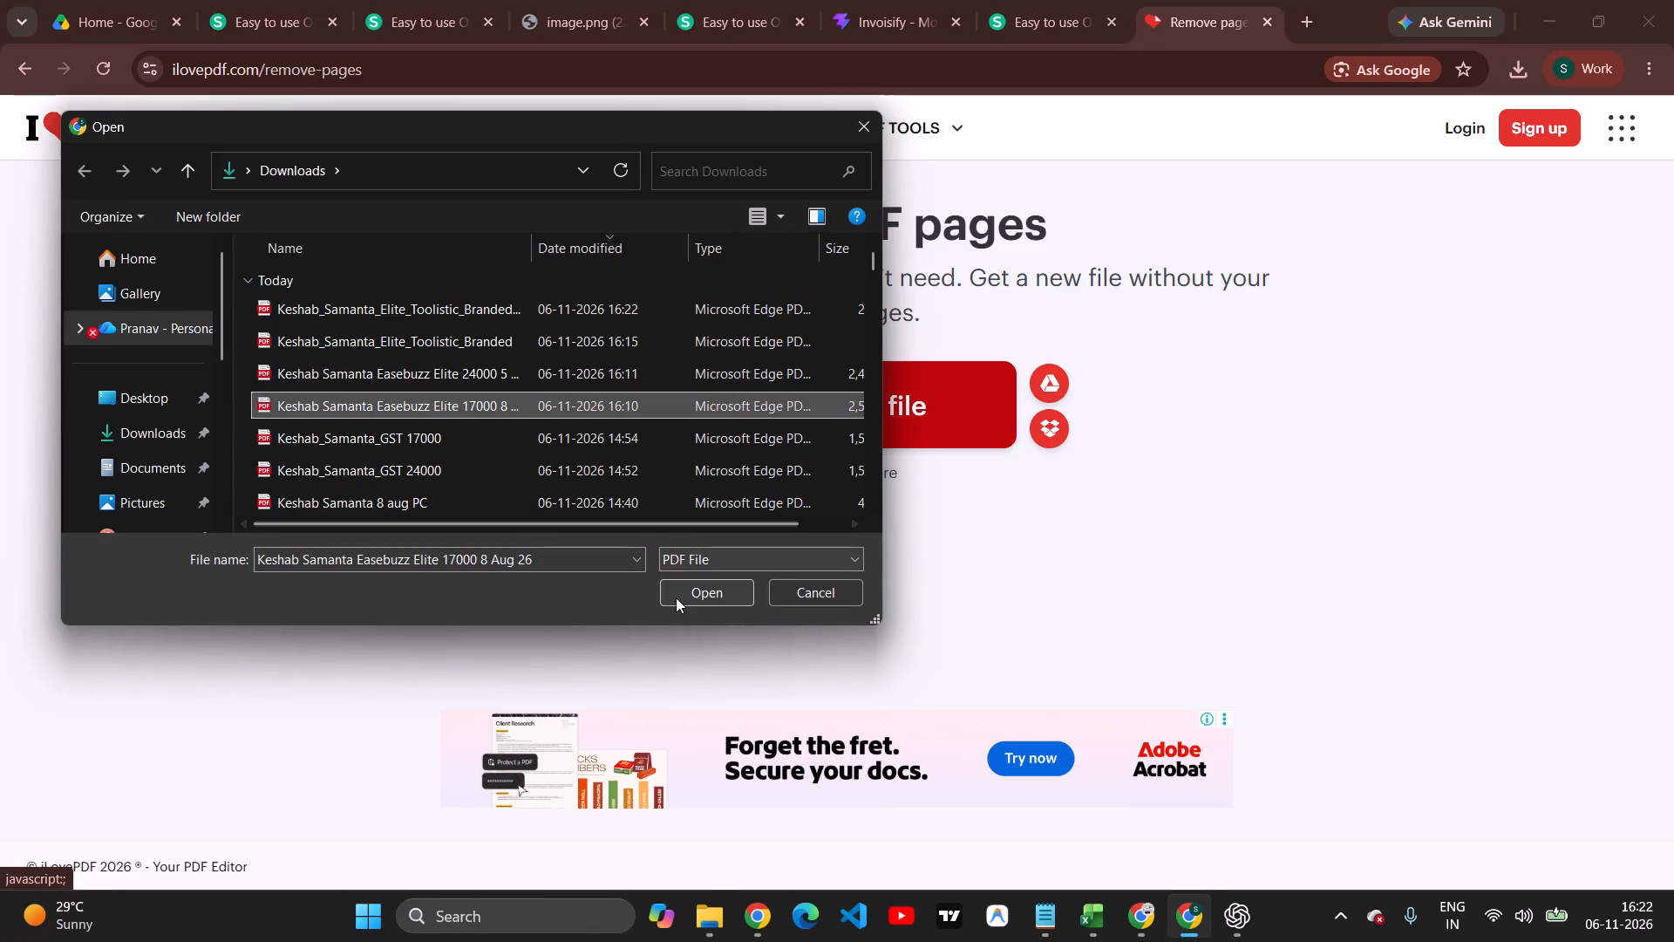
{"action": "left_click", "coordinate": [676, 598]}
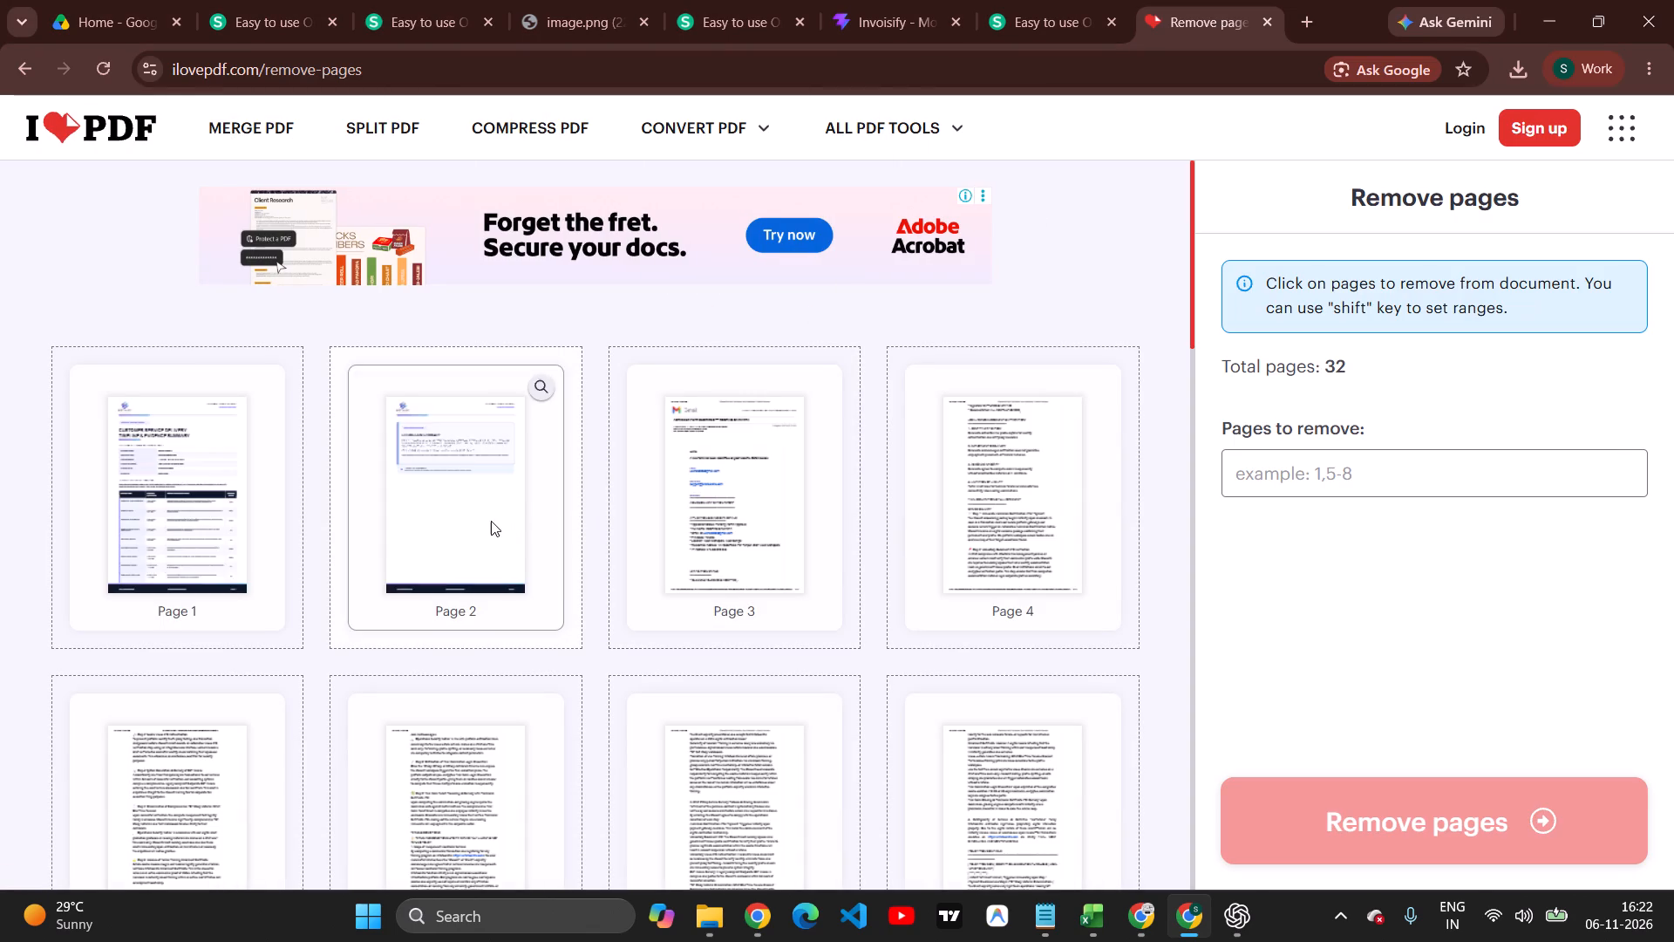
Remove pages 1 and 2 from the Easebuzz Elite 17000 PDF and download the trimmed file.
{"action": "left_click", "coordinate": [491, 521]}
{"action": "left_click", "coordinate": [238, 523]}
{"action": "left_click", "coordinate": [1310, 784]}
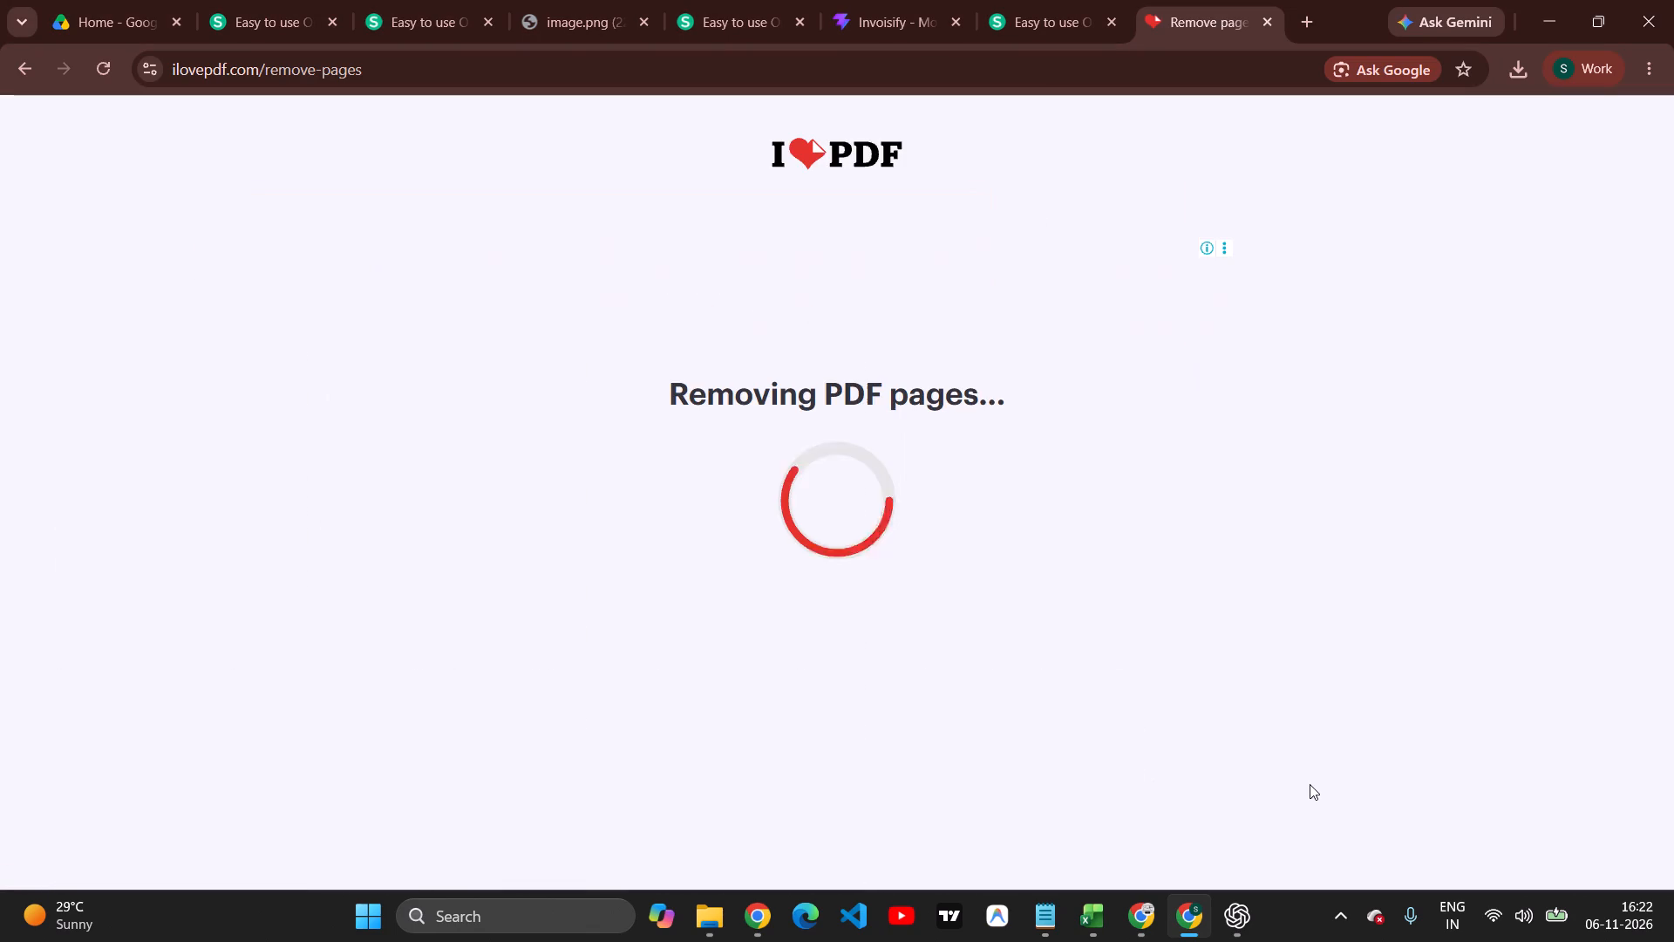
{"action": "left_click", "coordinate": [779, 315]}
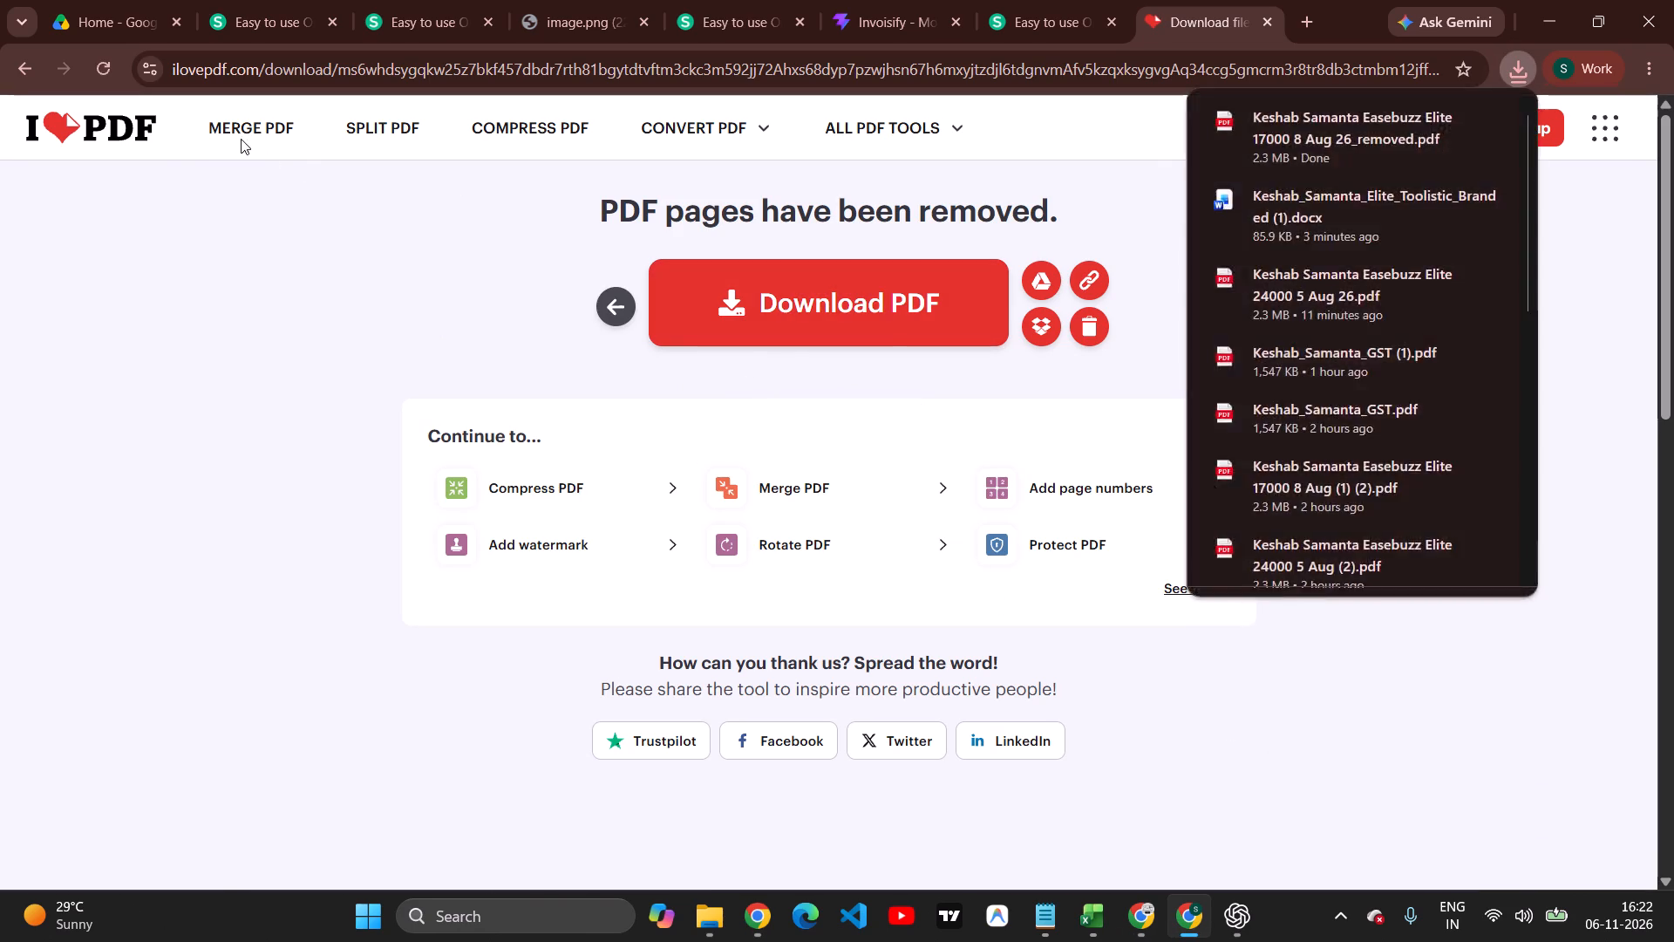
Load the trimmed Easebuzz Elite 17000 PDF and the "1700 1st page" PDF into Merge PDF, placing the "1700 1st page" file first.
{"action": "left_click", "coordinate": [239, 130]}
{"action": "left_click", "coordinate": [758, 369]}
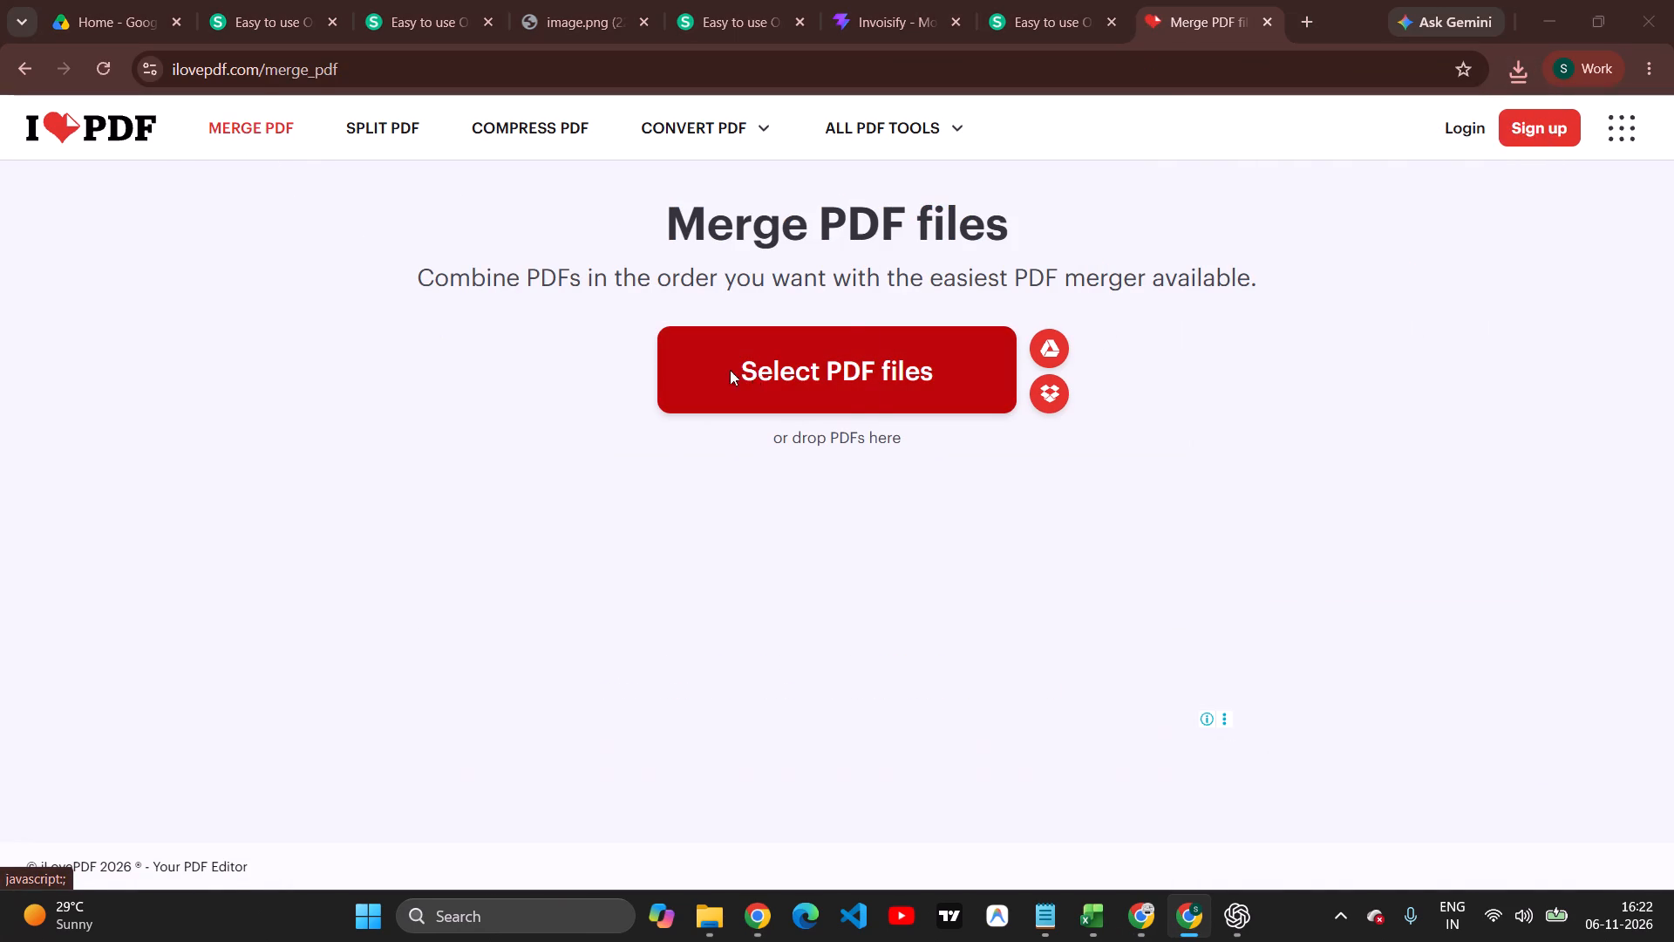
{"action": "left_click", "coordinate": [437, 341]}
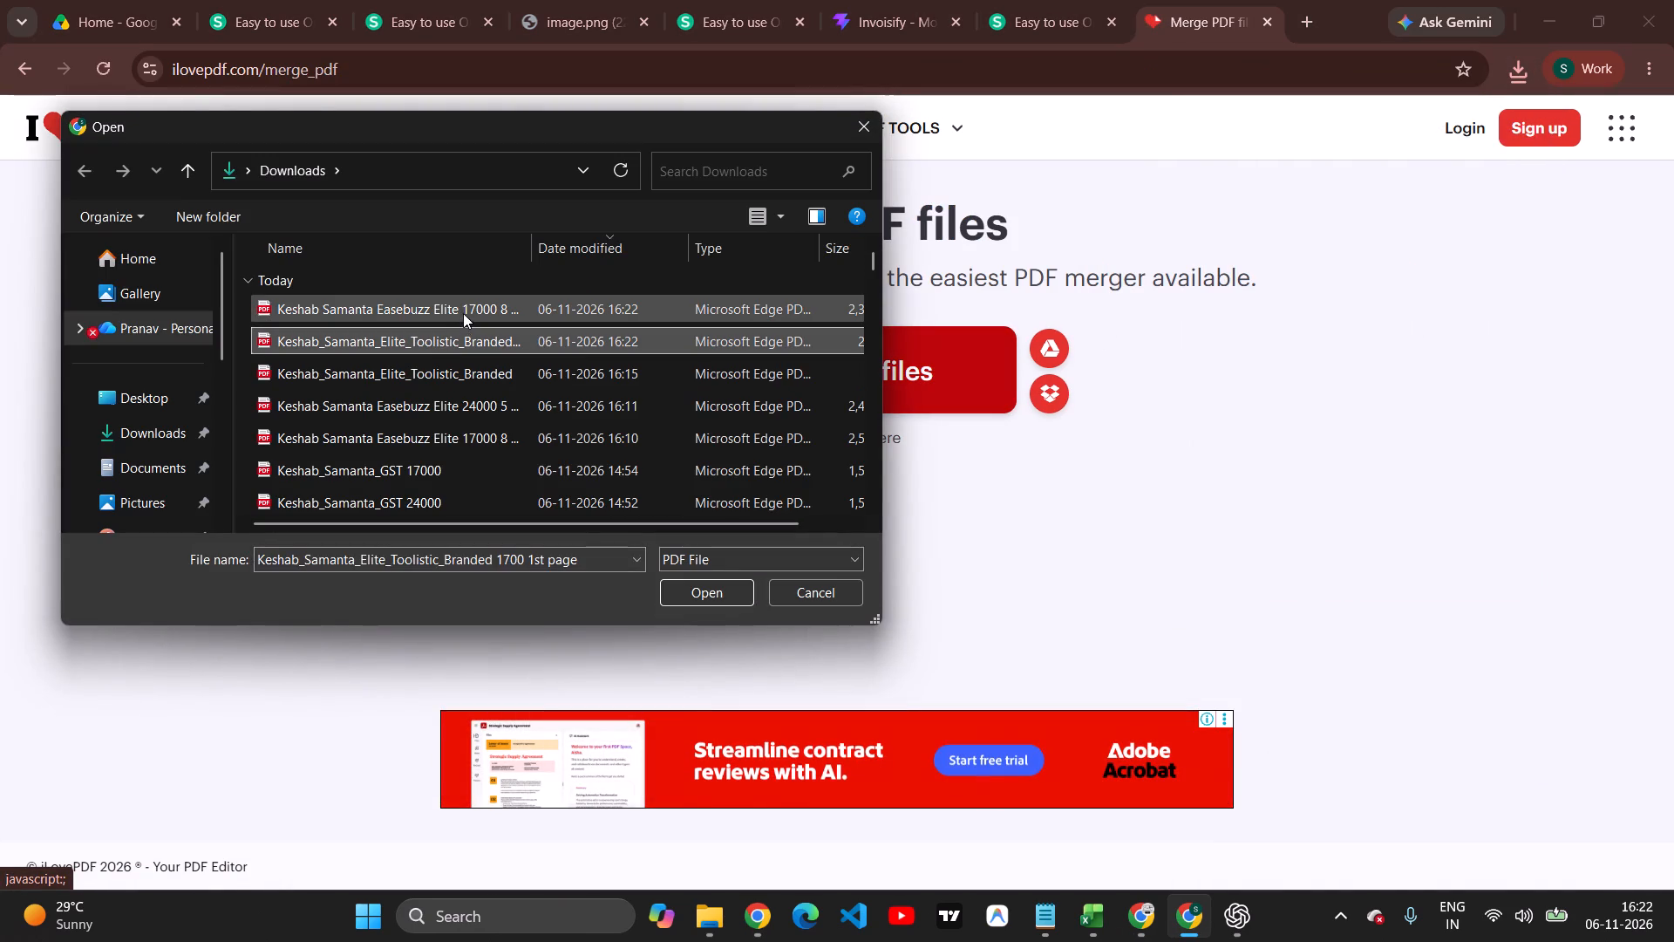
{"action": "left_click", "coordinate": [463, 311], "text": "ctrl"}
{"action": "left_click", "coordinate": [697, 582]}
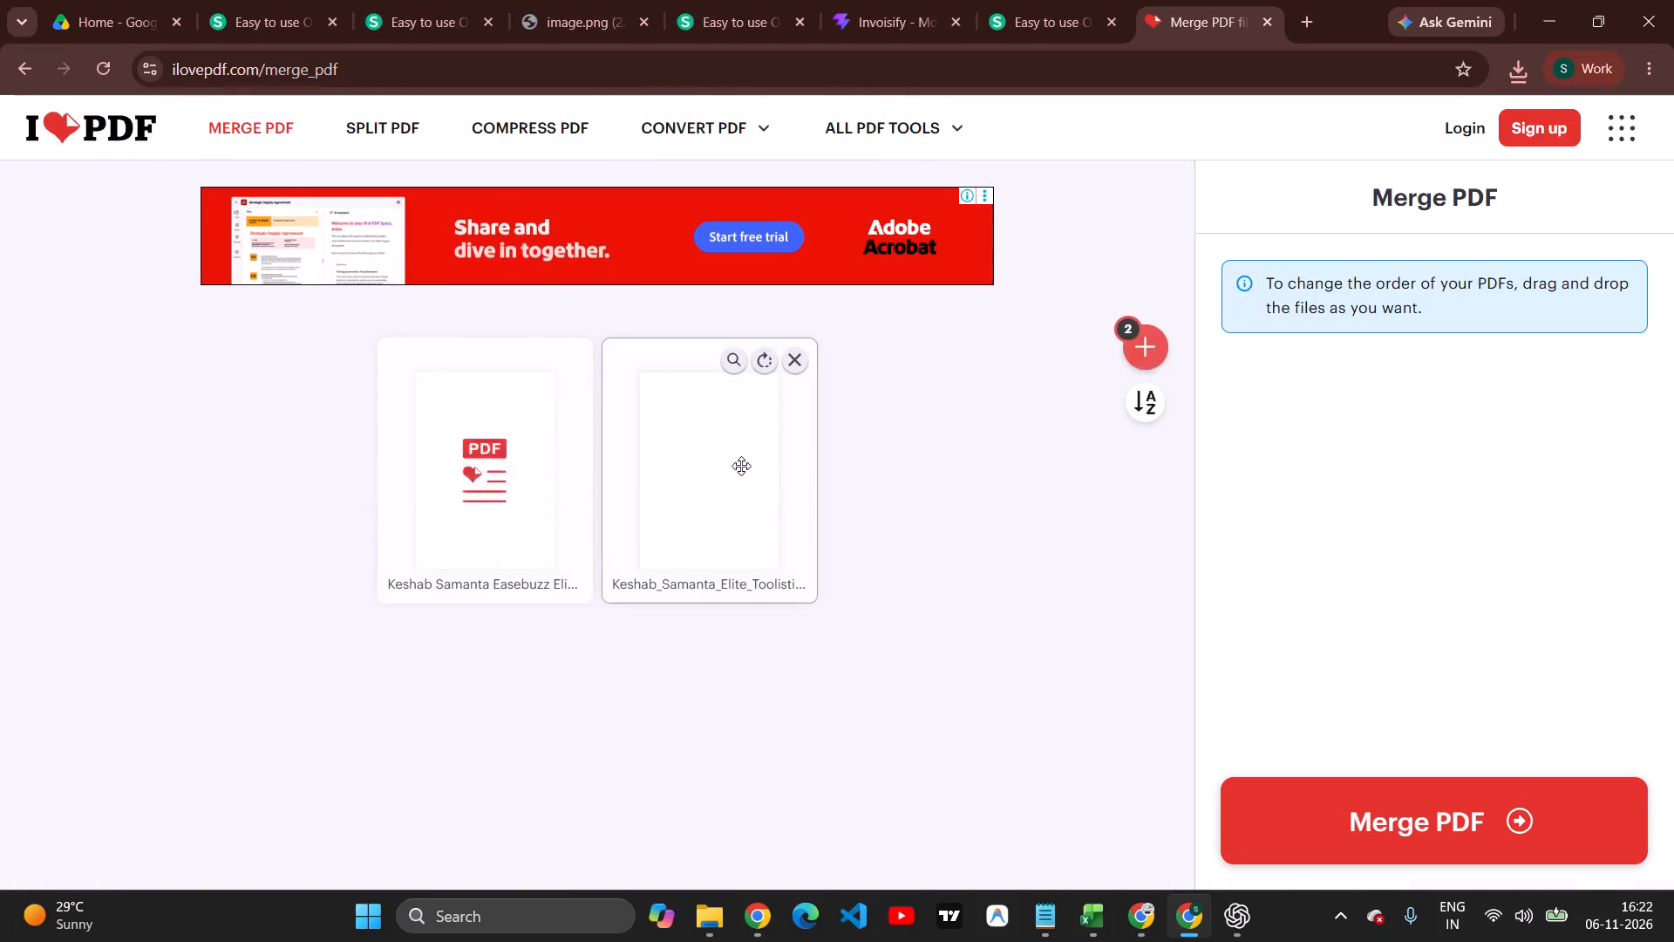
{"action": "left_click_drag", "start_coordinate": [757, 497], "coordinate": [566, 486]}
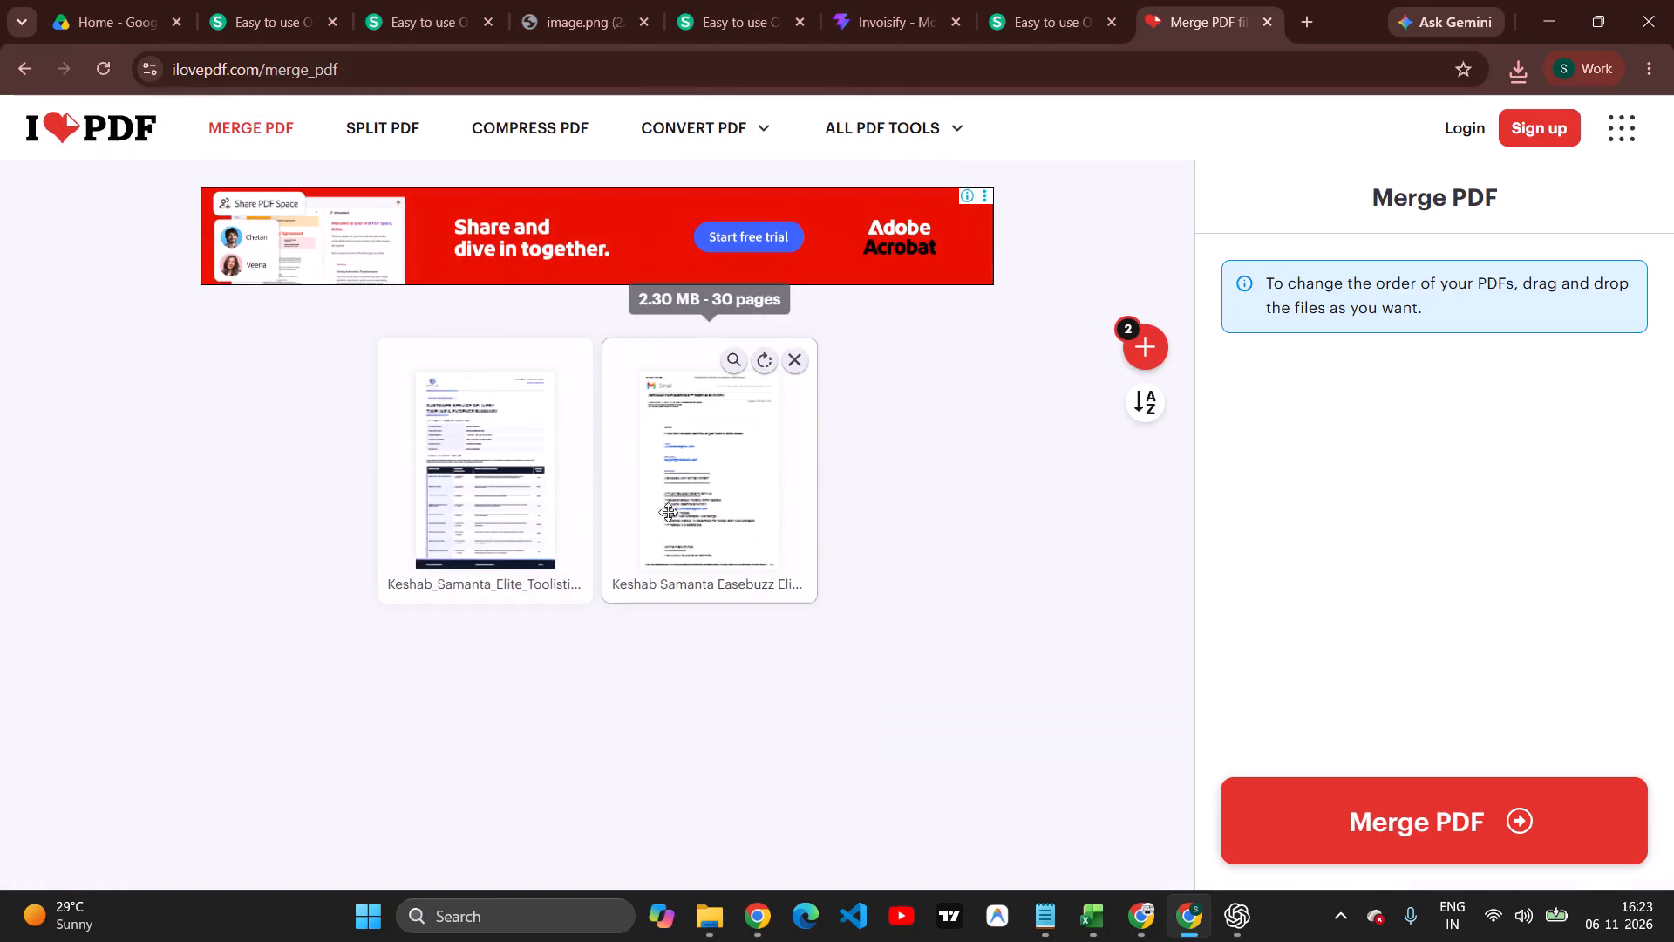
Preview both loaded PDFs to check the first page of the correspondence and the summary page's customer details and timeline.
{"action": "left_click", "coordinate": [734, 361]}
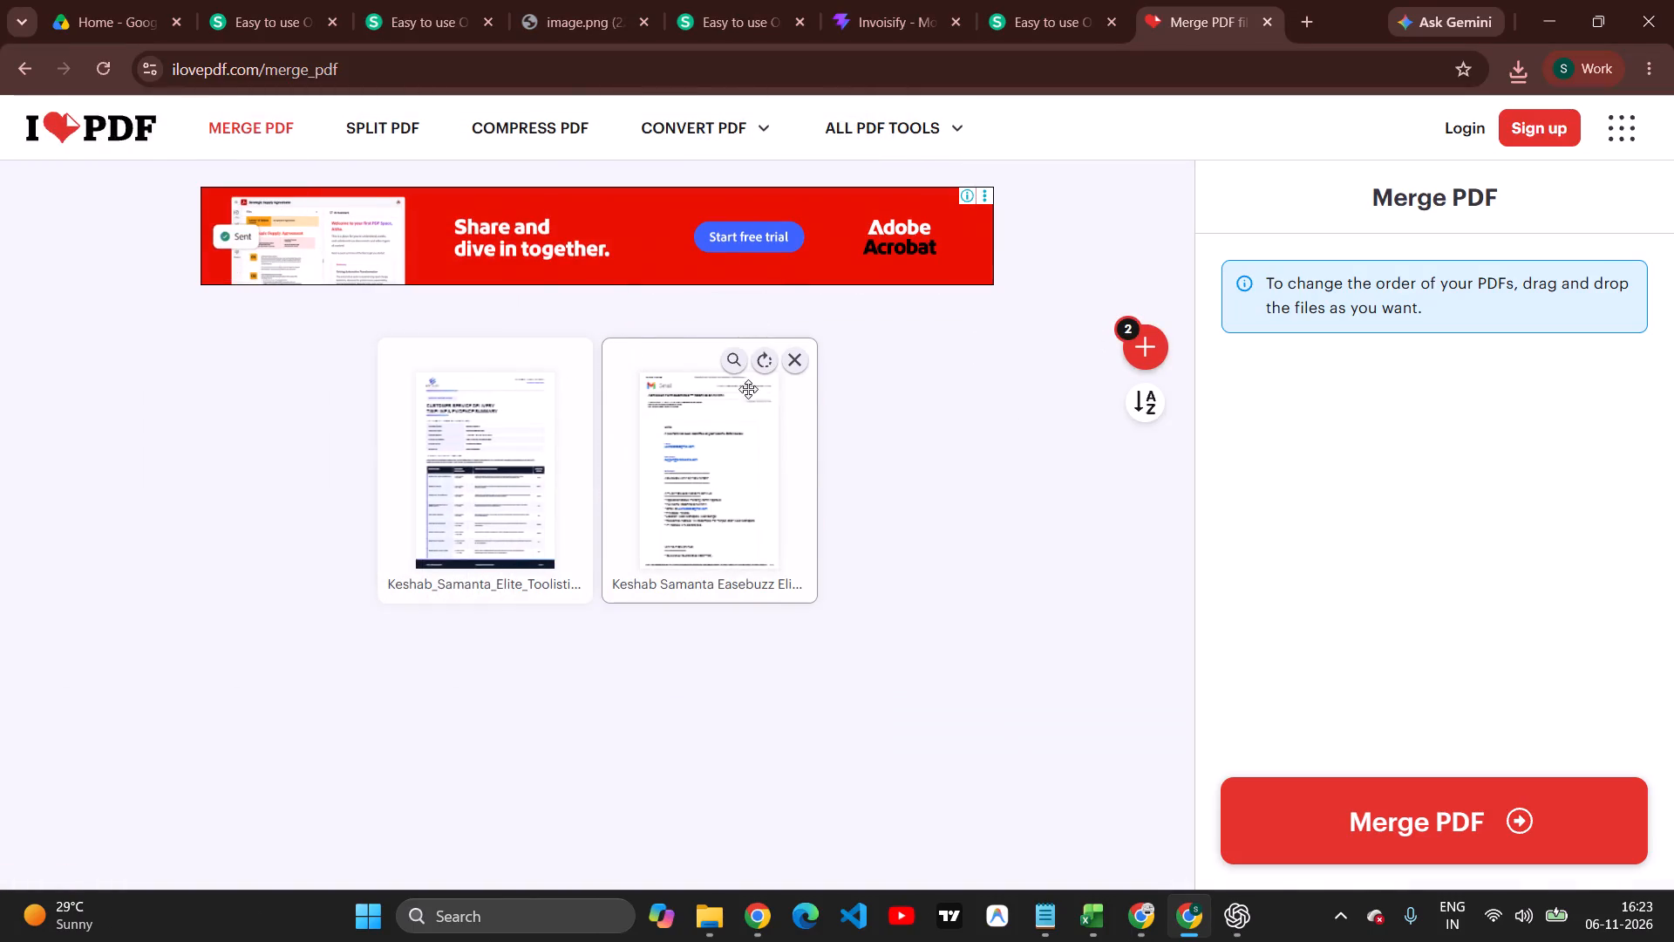
{"action": "left_click", "coordinate": [729, 364]}
{"action": "scroll", "coordinate": [827, 595], "scroll_direction": "down", "scroll_amount": 9}
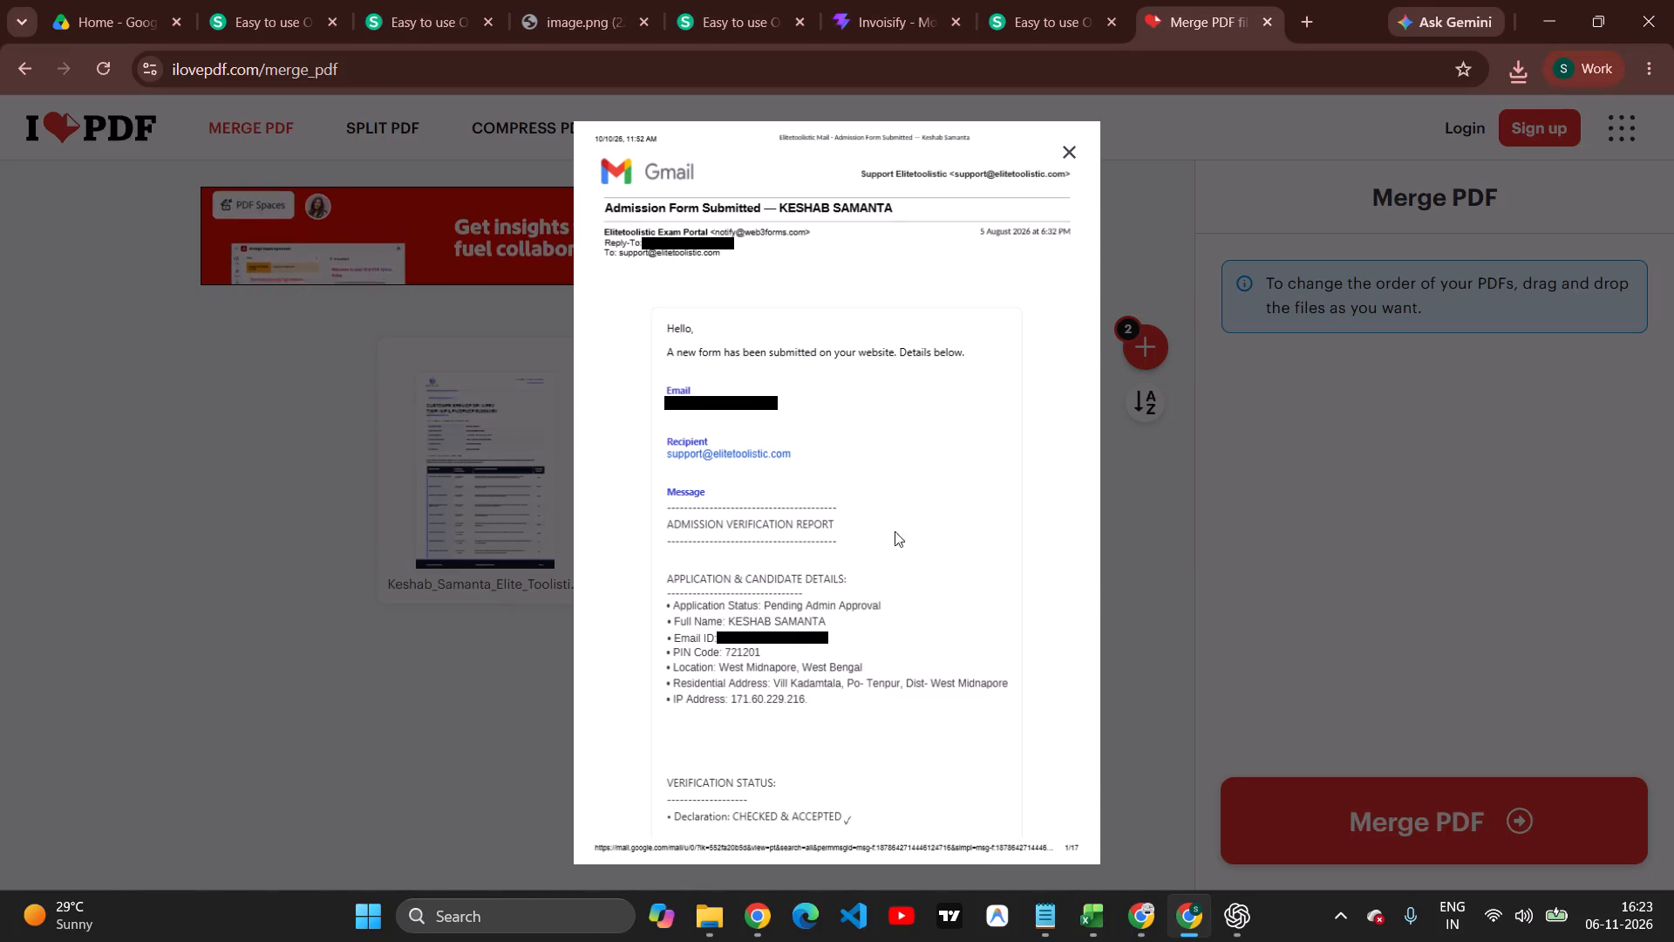
{"action": "left_click", "coordinate": [938, 647]}
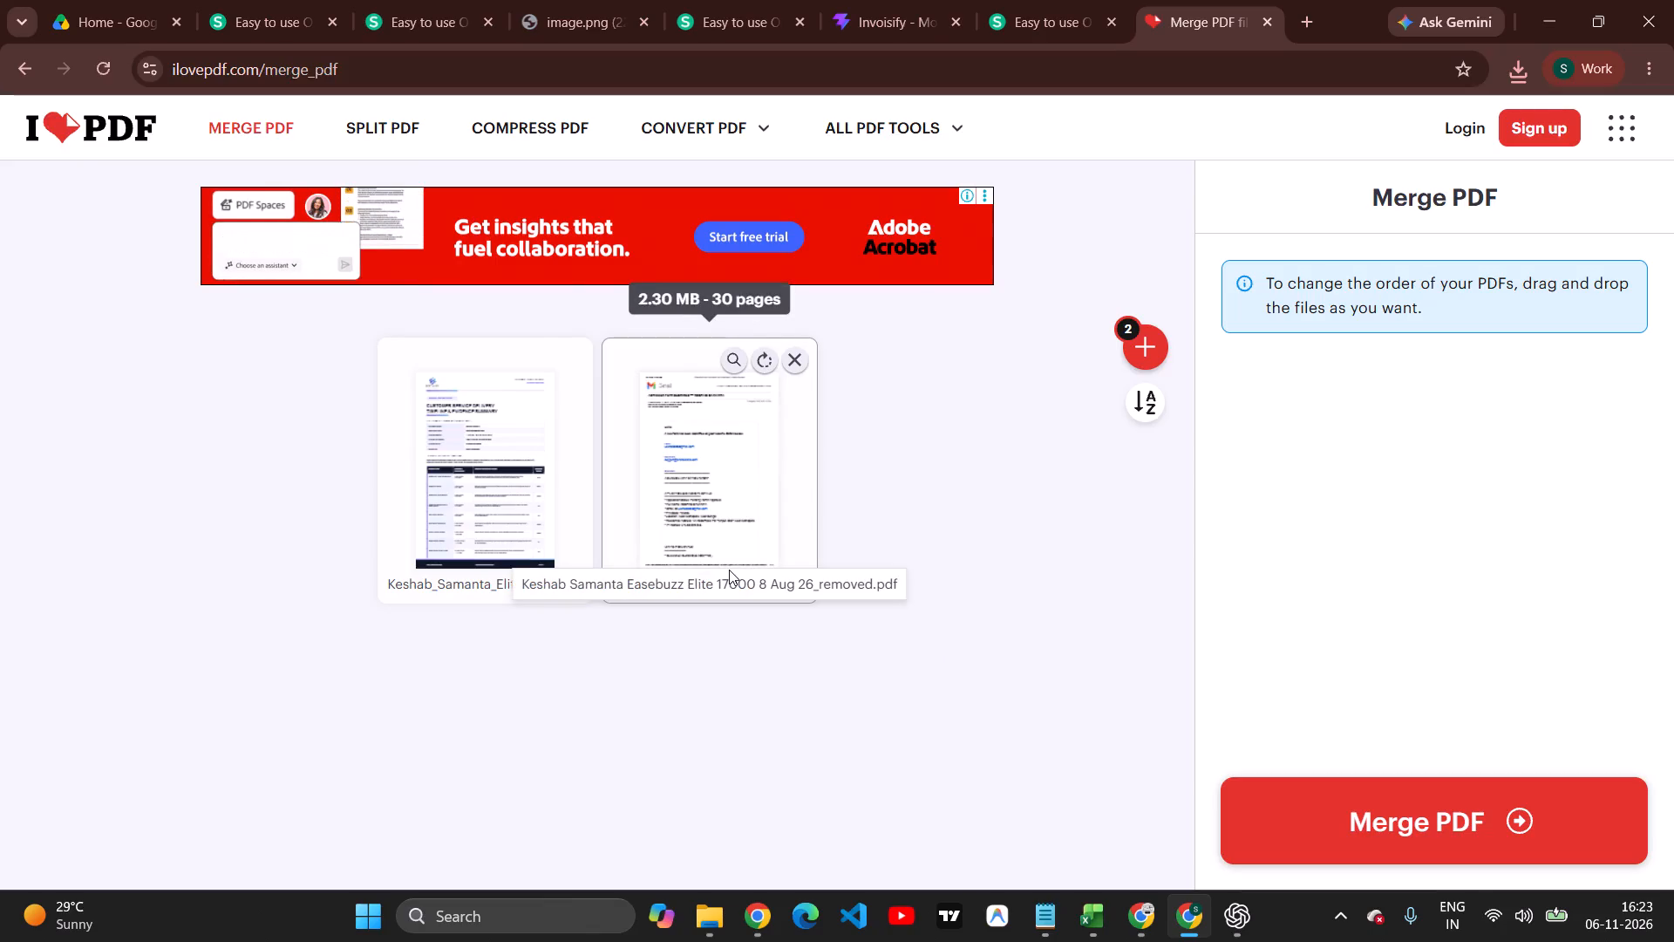
{"action": "left_click", "coordinate": [501, 364]}
{"action": "left_click", "coordinate": [502, 364]}
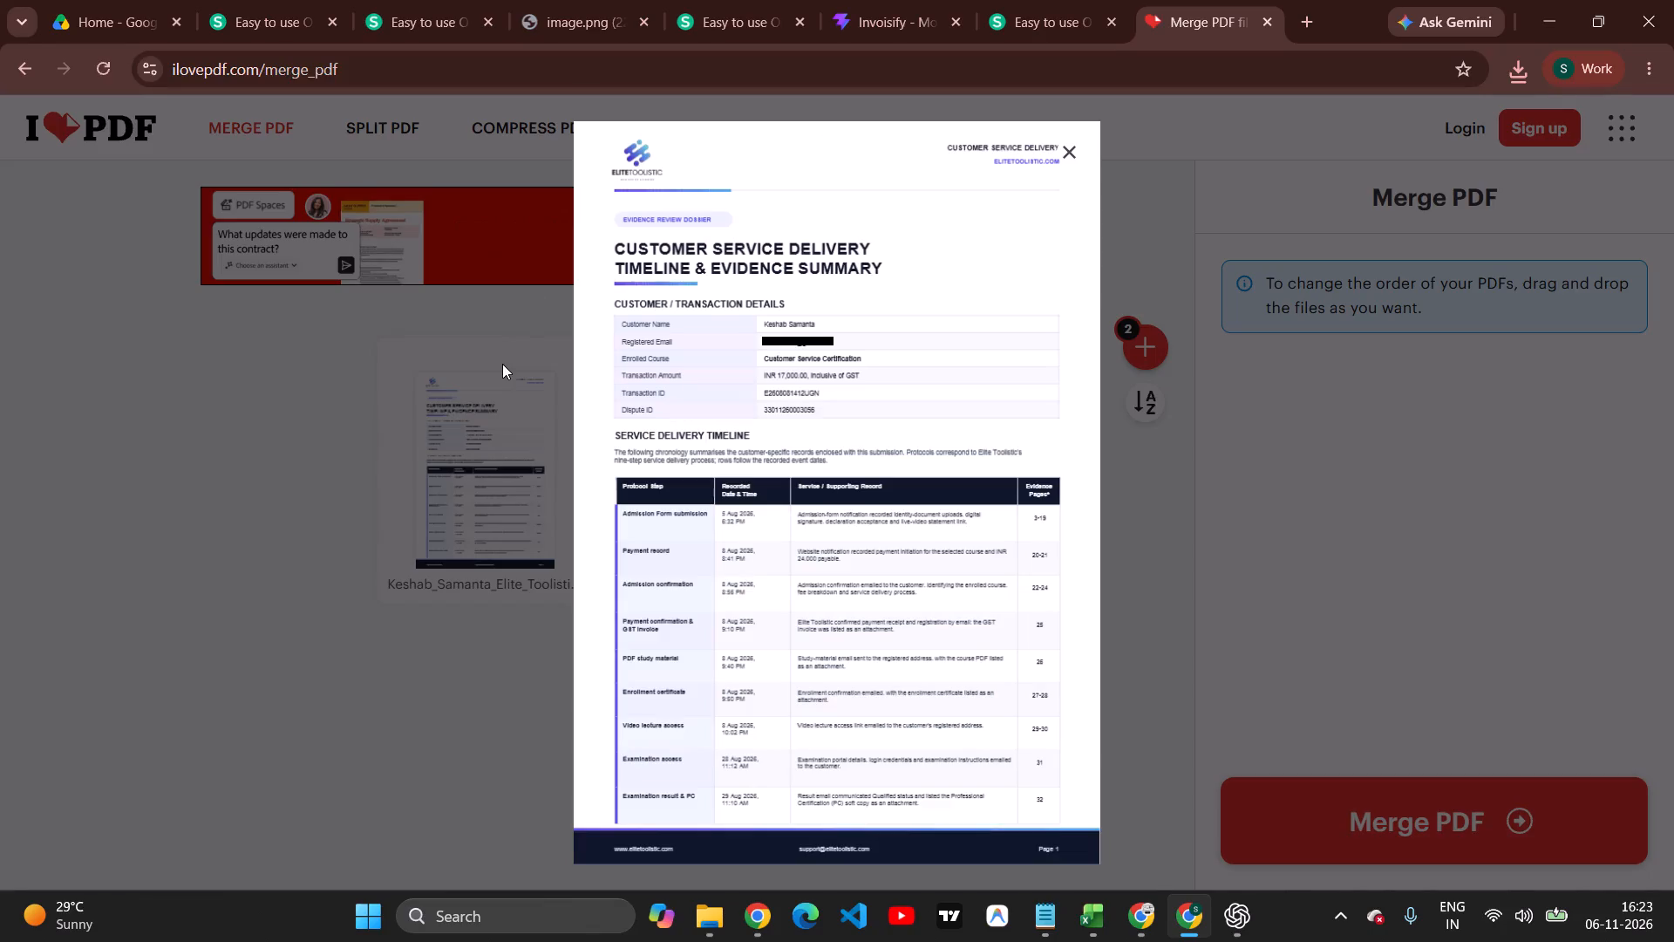
{"action": "scroll", "coordinate": [995, 647], "scroll_direction": "down", "scroll_amount": 2}
{"action": "left_click", "coordinate": [1134, 628]}
Merge the two PDFs in this order and download the merged file.
{"action": "left_click", "coordinate": [1385, 807]}
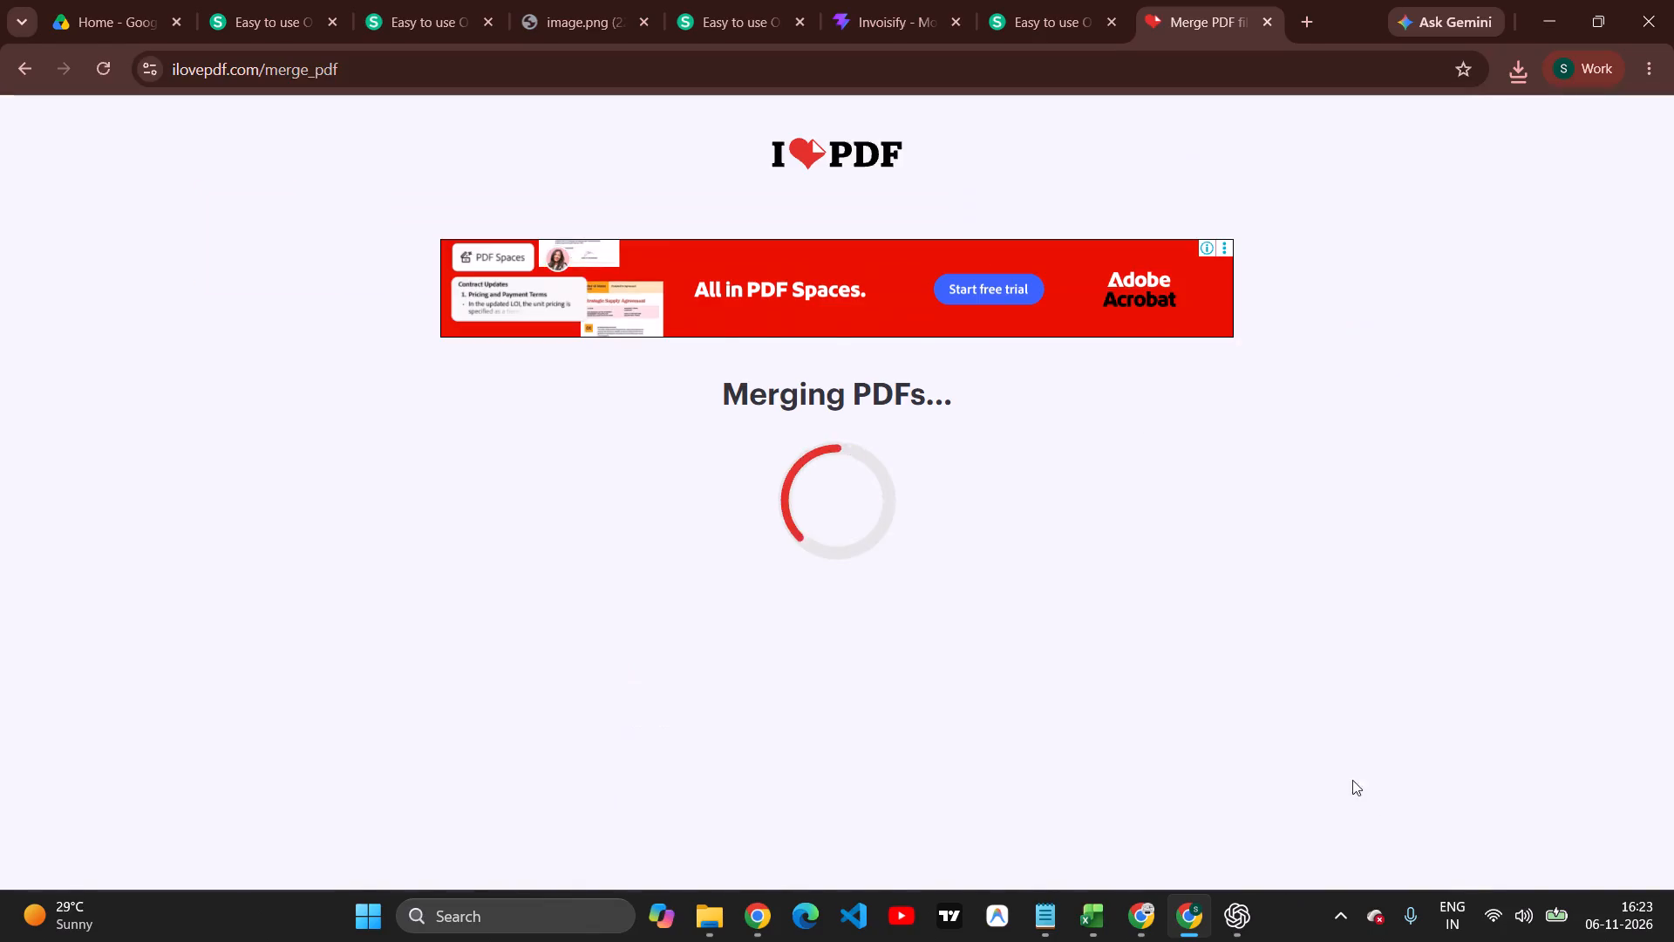
{"action": "left_click", "coordinate": [760, 280]}
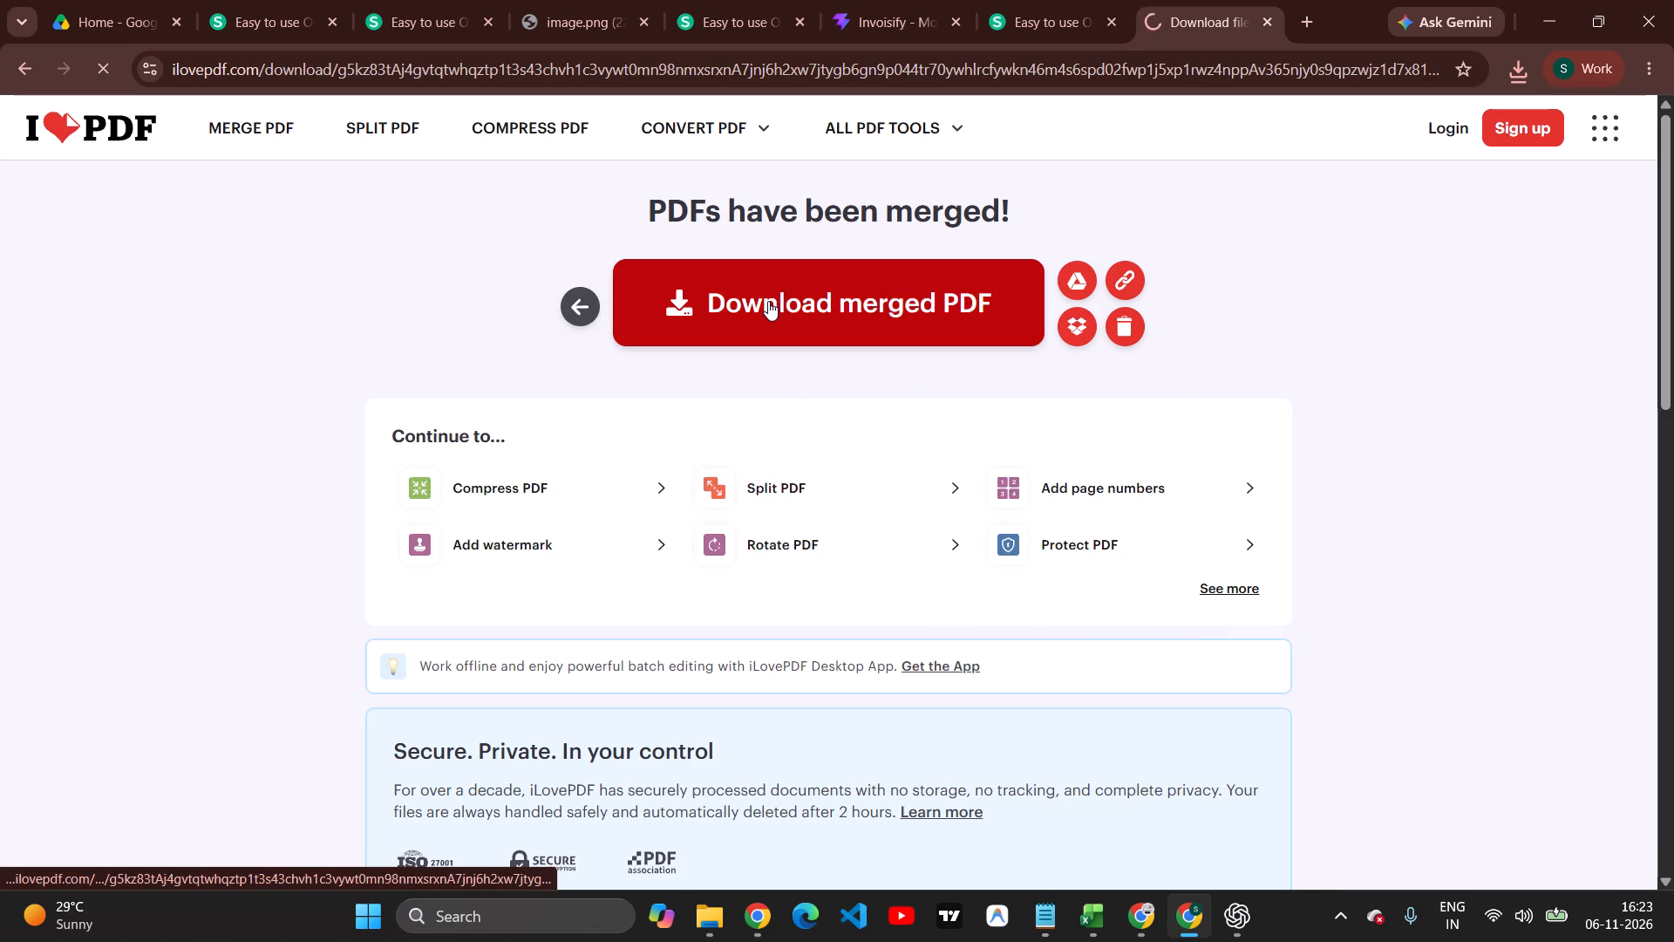
Open ilovepdf_merged (3) from the Downloads folder, check its dispute ID, service timeline and submission summary, and close it.
{"action": "left_click", "coordinate": [712, 918]}
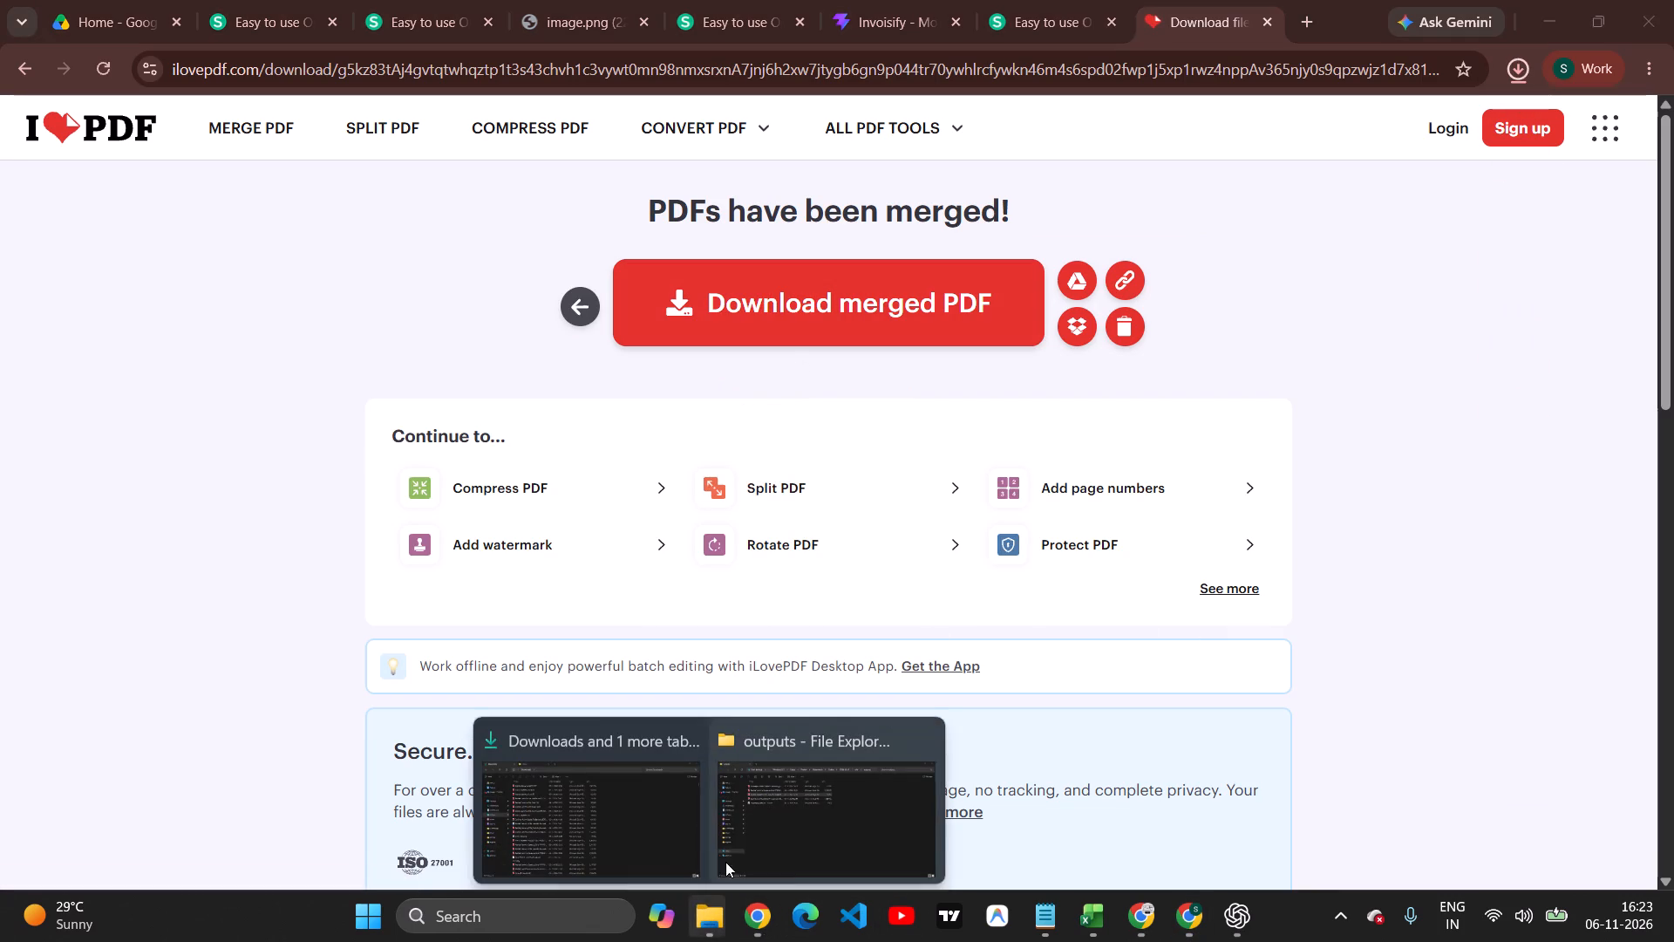
{"action": "left_click", "coordinate": [641, 815]}
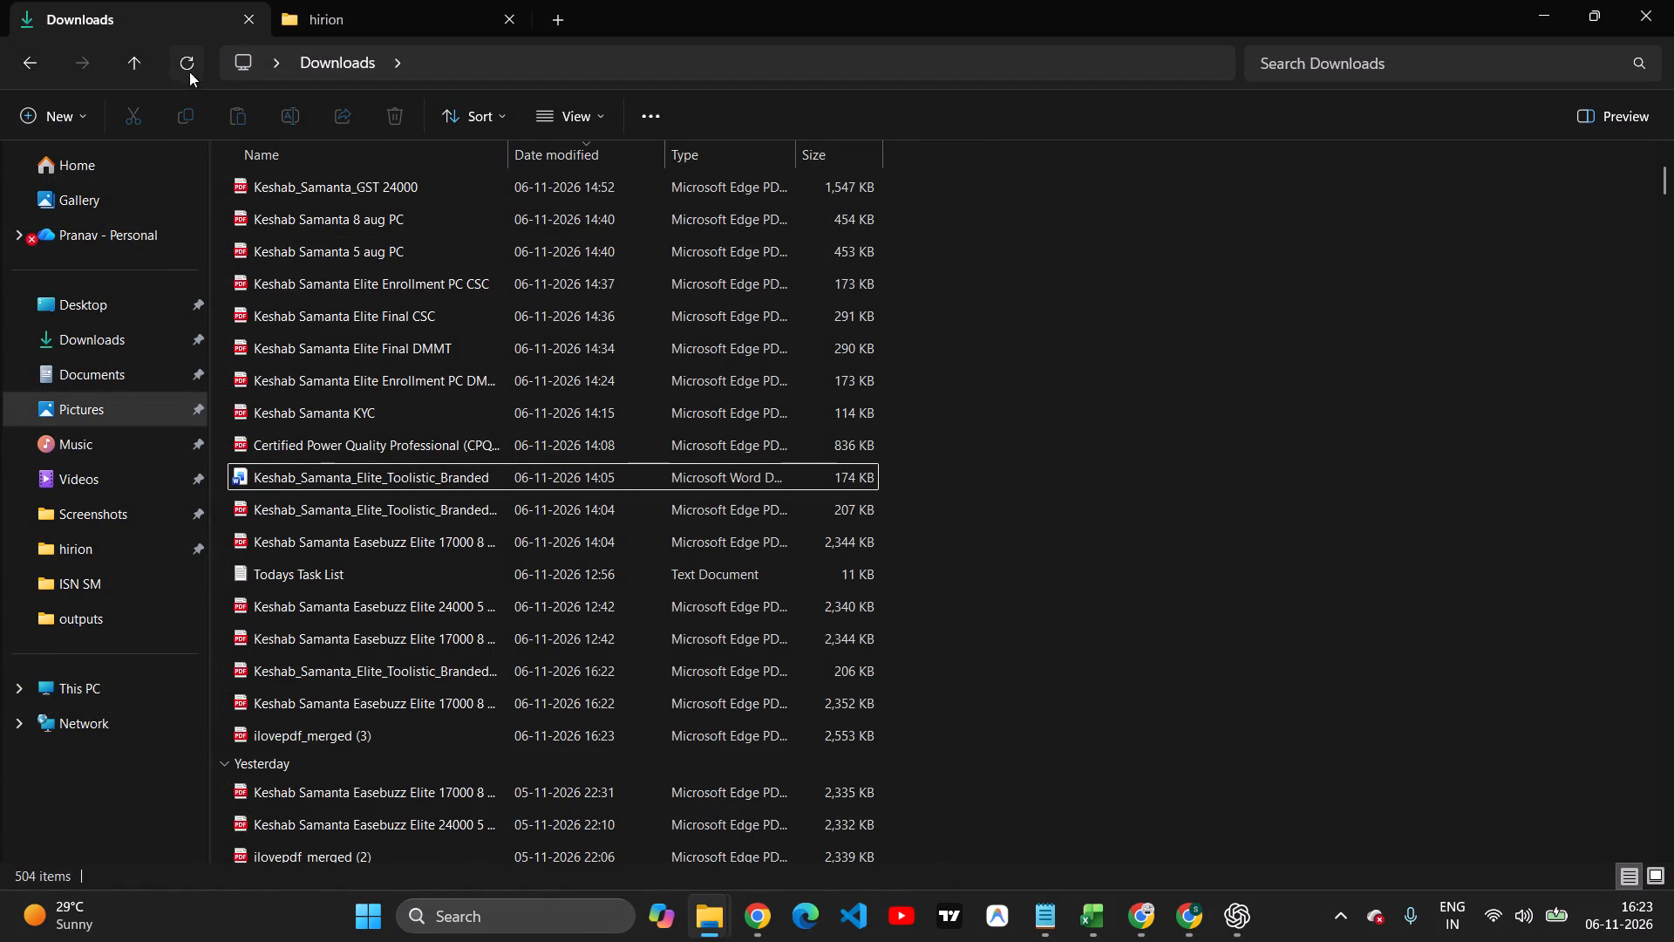
{"action": "left_click", "coordinate": [187, 67]}
{"action": "double_click", "coordinate": [364, 210]}
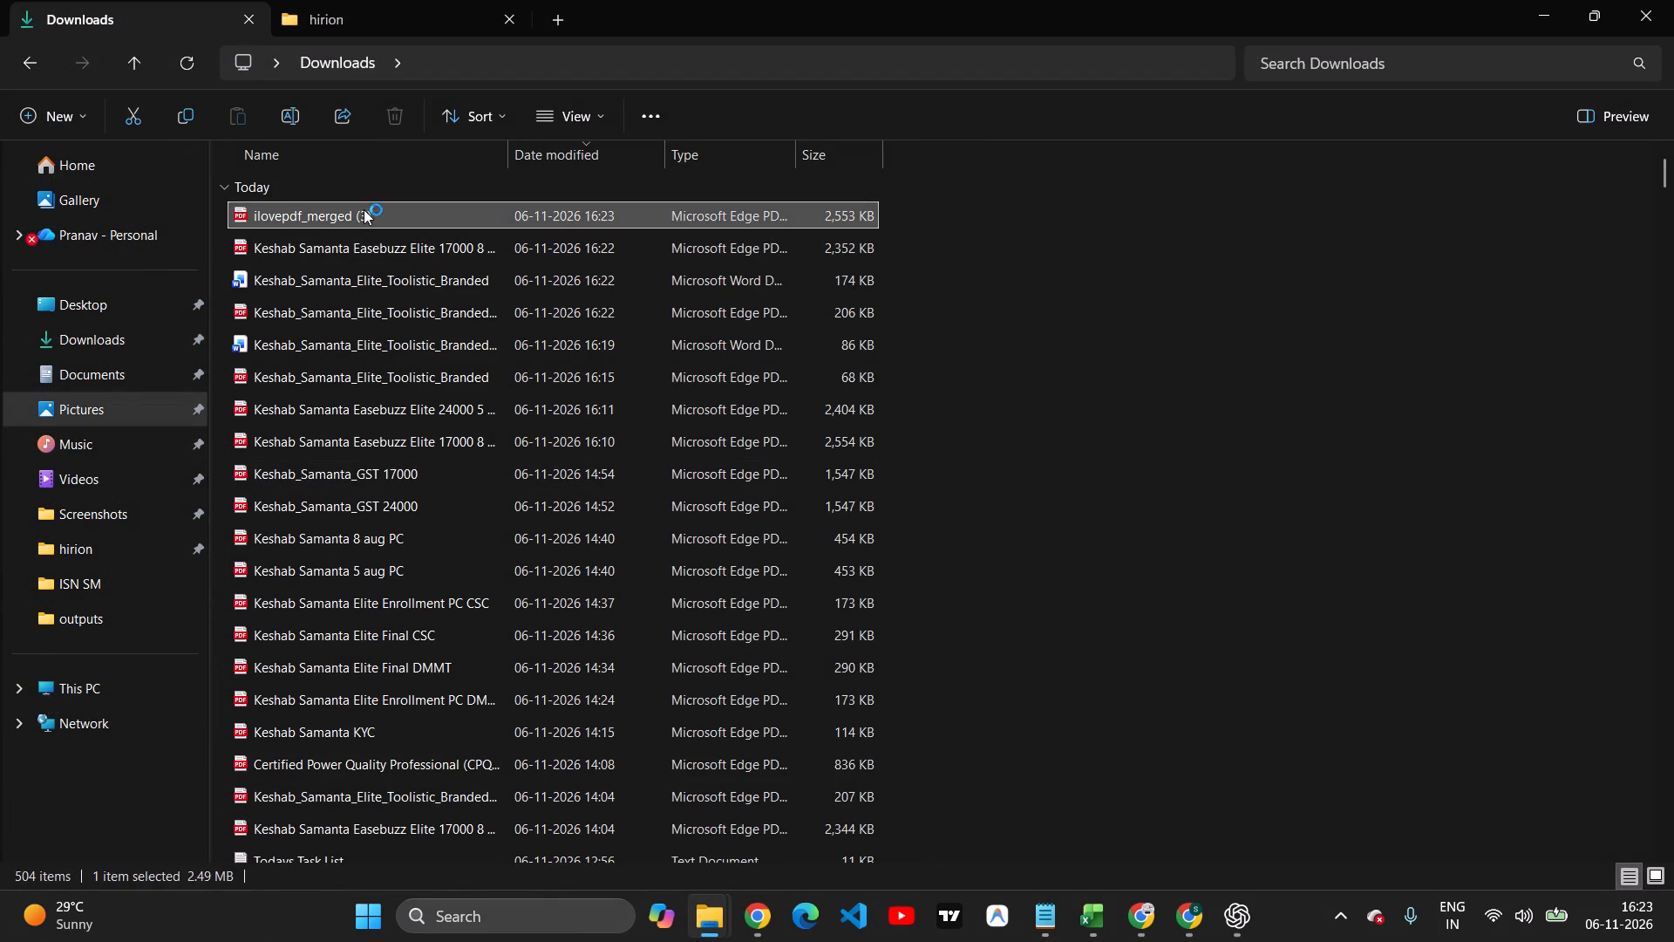
{"action": "scroll", "coordinate": [963, 490], "scroll_direction": "down", "scroll_amount": 1}
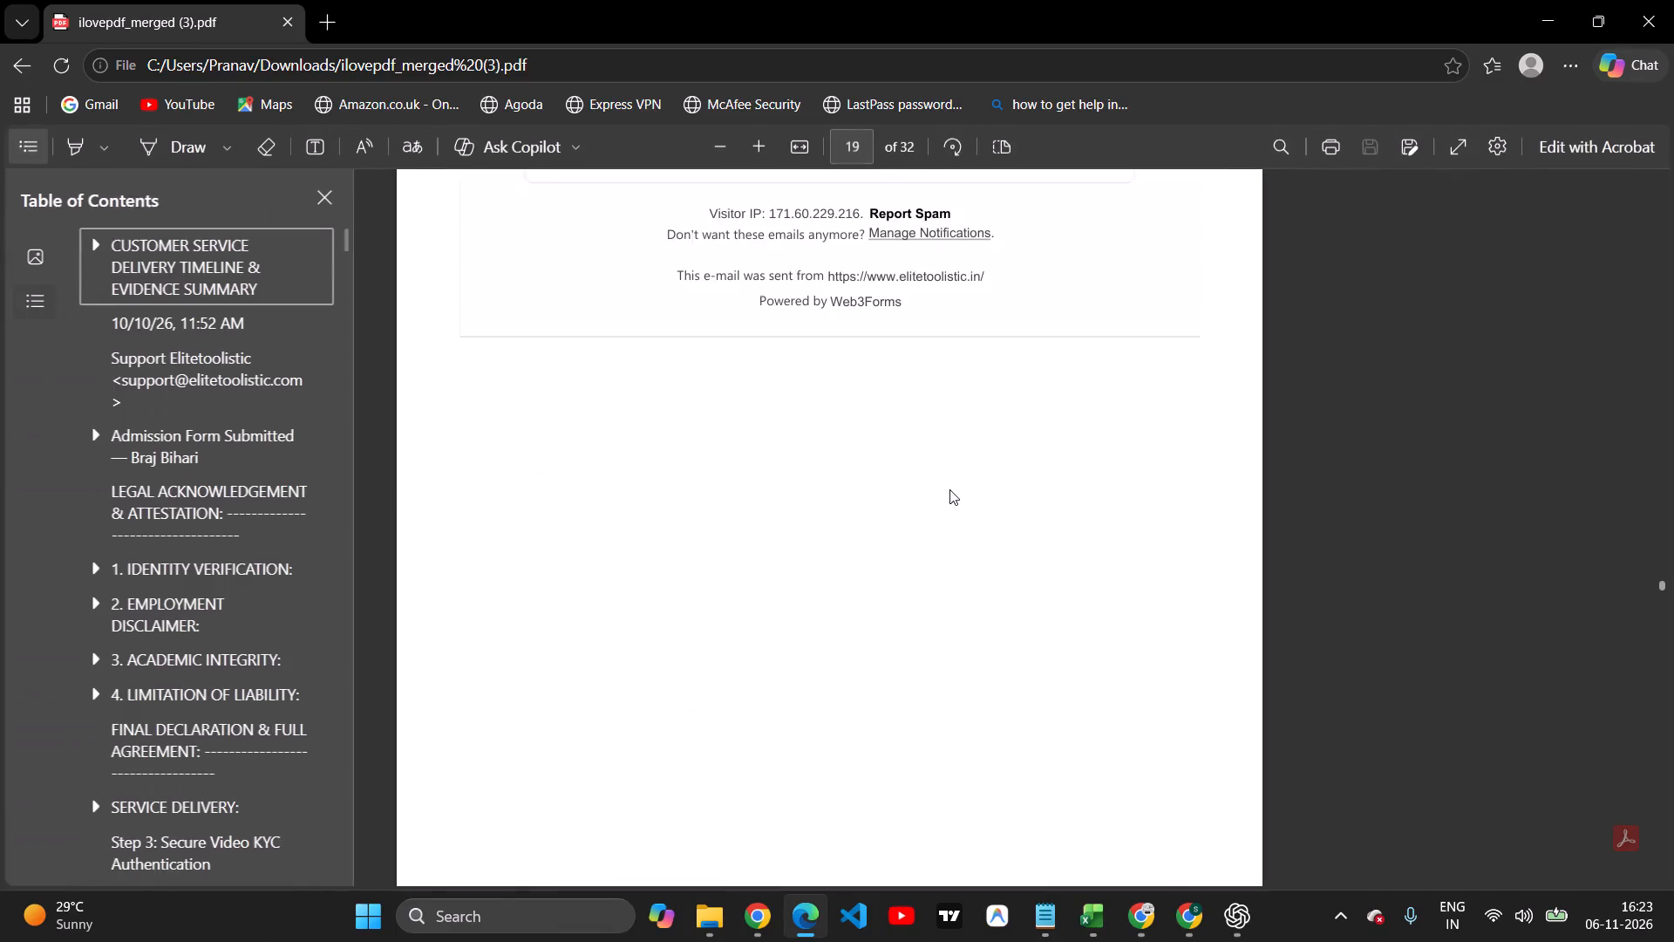
{"action": "scroll", "coordinate": [908, 497], "scroll_direction": "up", "scroll_amount": 5}
{"action": "scroll", "coordinate": [908, 497], "scroll_direction": "up", "scroll_amount": 20}
{"action": "scroll", "coordinate": [908, 497], "scroll_direction": "up", "scroll_amount": 15}
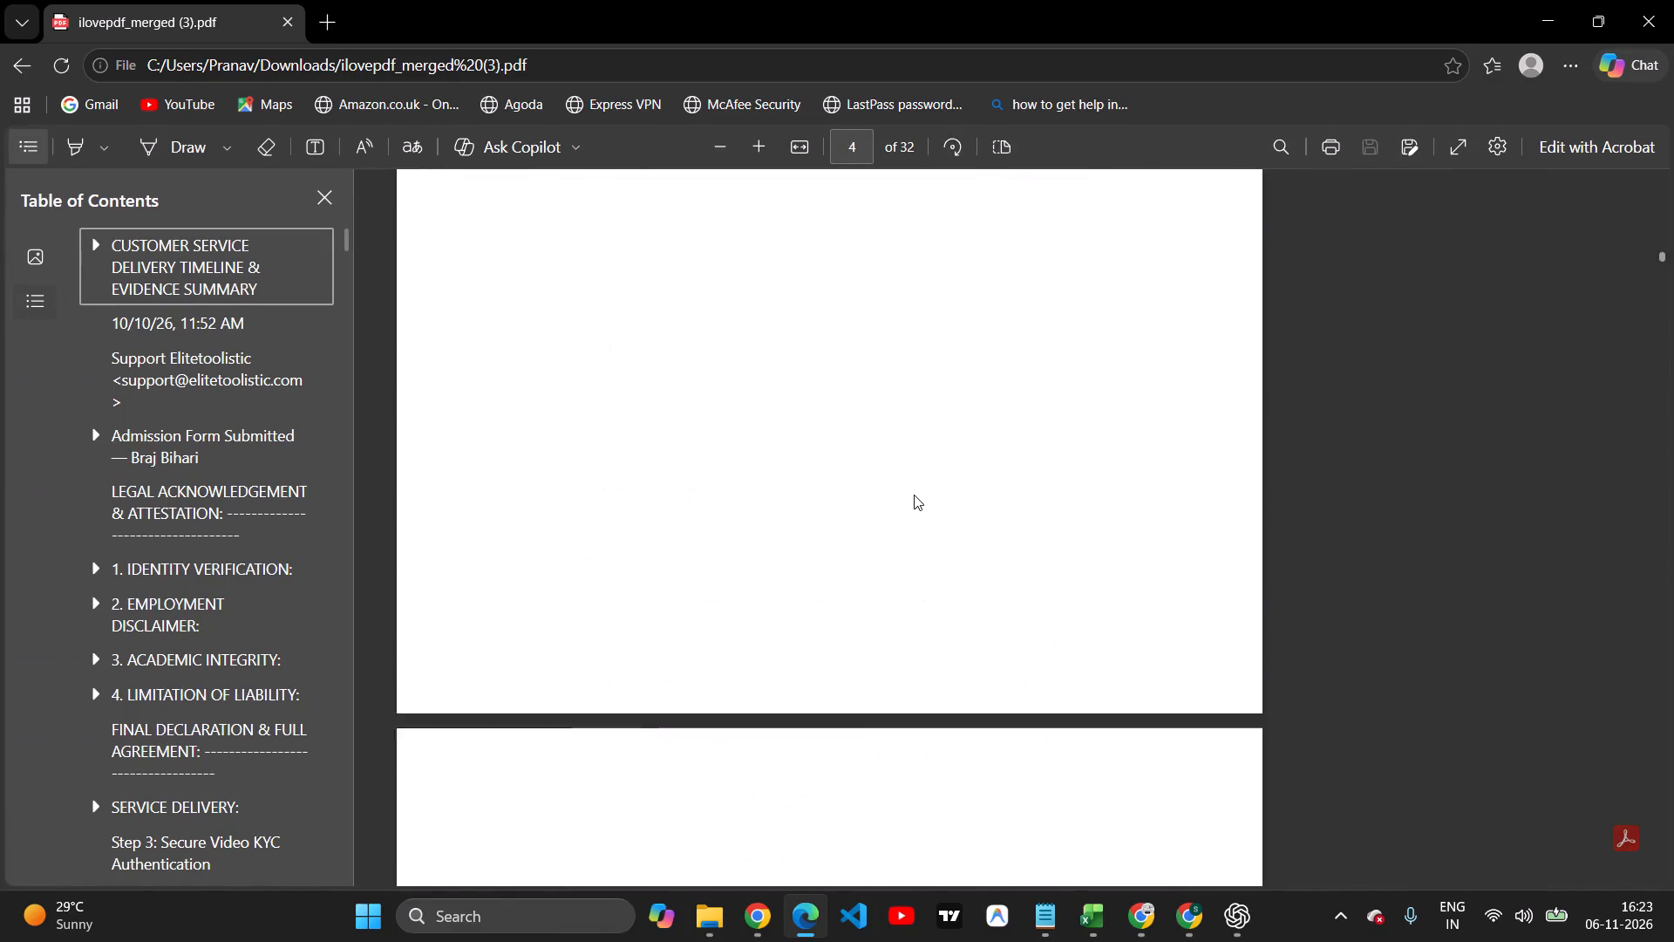
{"action": "scroll", "coordinate": [914, 495], "scroll_direction": "up", "scroll_amount": 13}
{"action": "scroll", "coordinate": [908, 522], "scroll_direction": "down", "scroll_amount": 3}
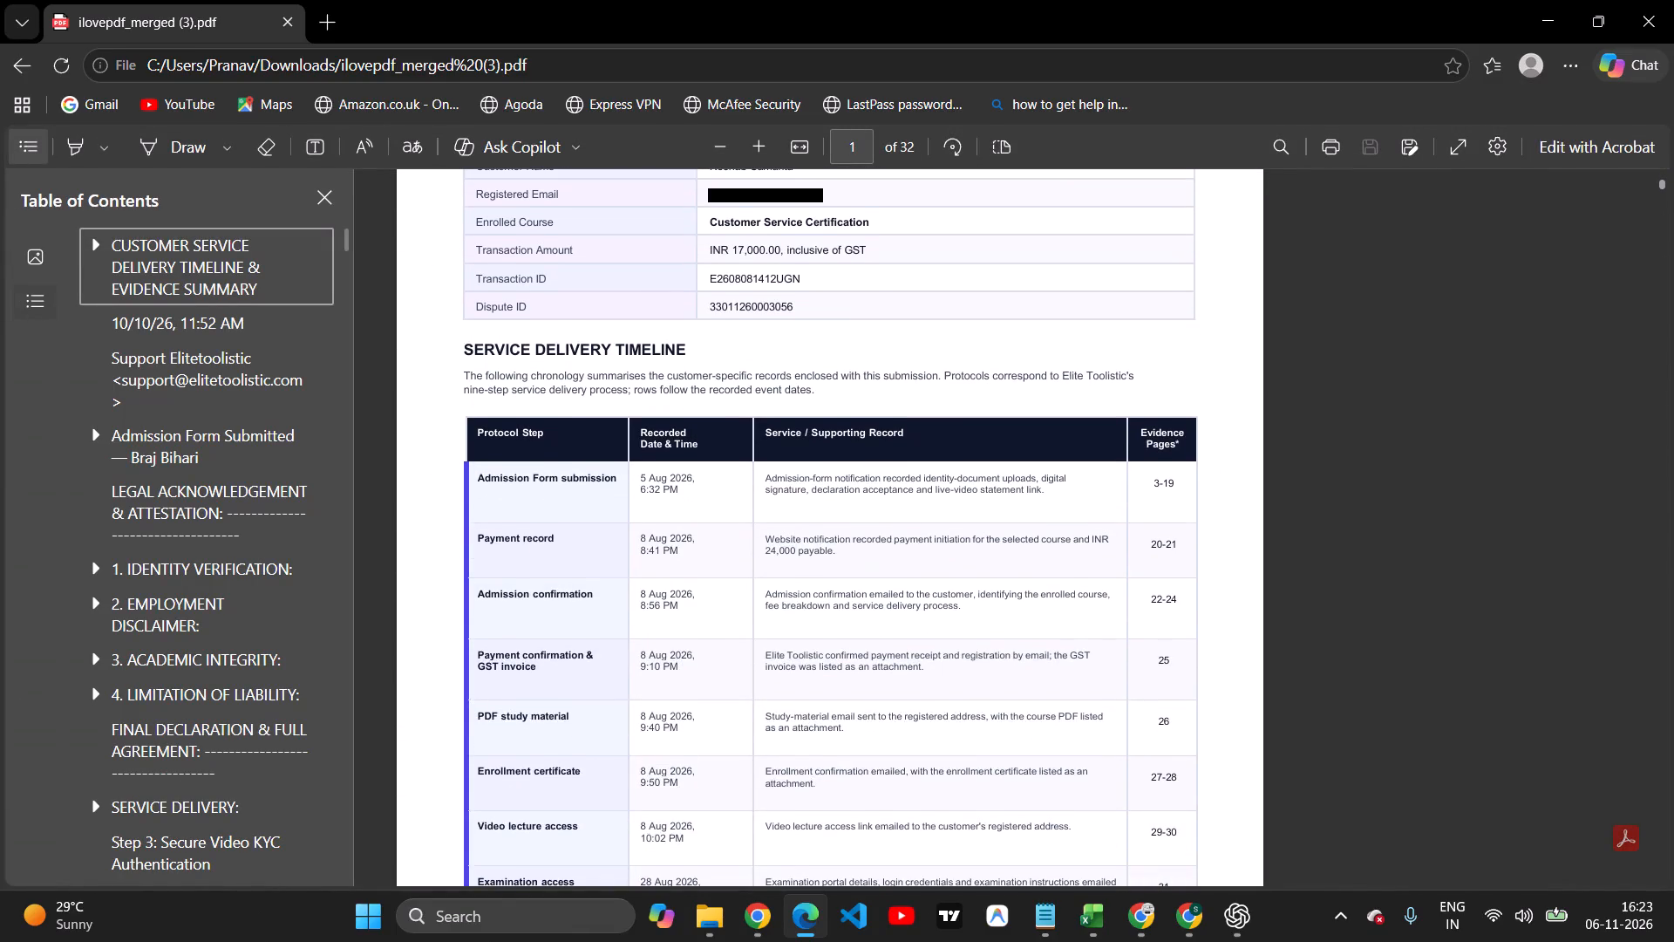
{"action": "left_click_drag", "start_coordinate": [803, 310], "coordinate": [789, 309]}
{"action": "scroll", "coordinate": [969, 461], "scroll_direction": "down", "scroll_amount": 4}
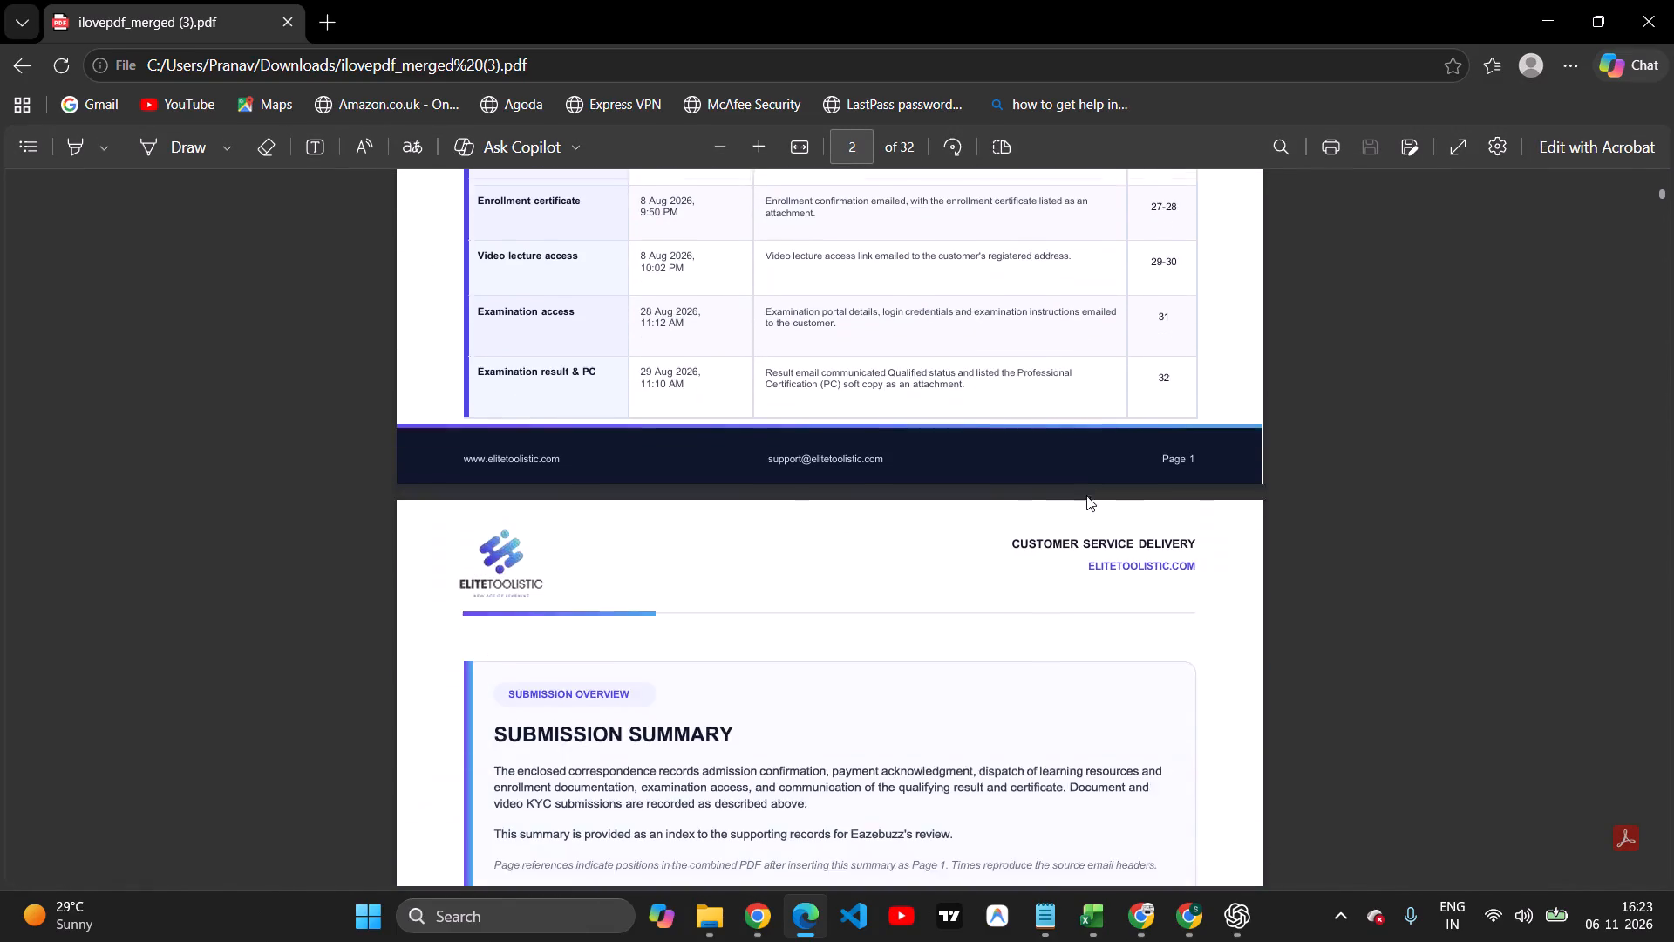
{"action": "scroll", "coordinate": [1086, 495], "scroll_direction": "down", "scroll_amount": 4}
{"action": "scroll", "coordinate": [1057, 483], "scroll_direction": "up", "scroll_amount": 8}
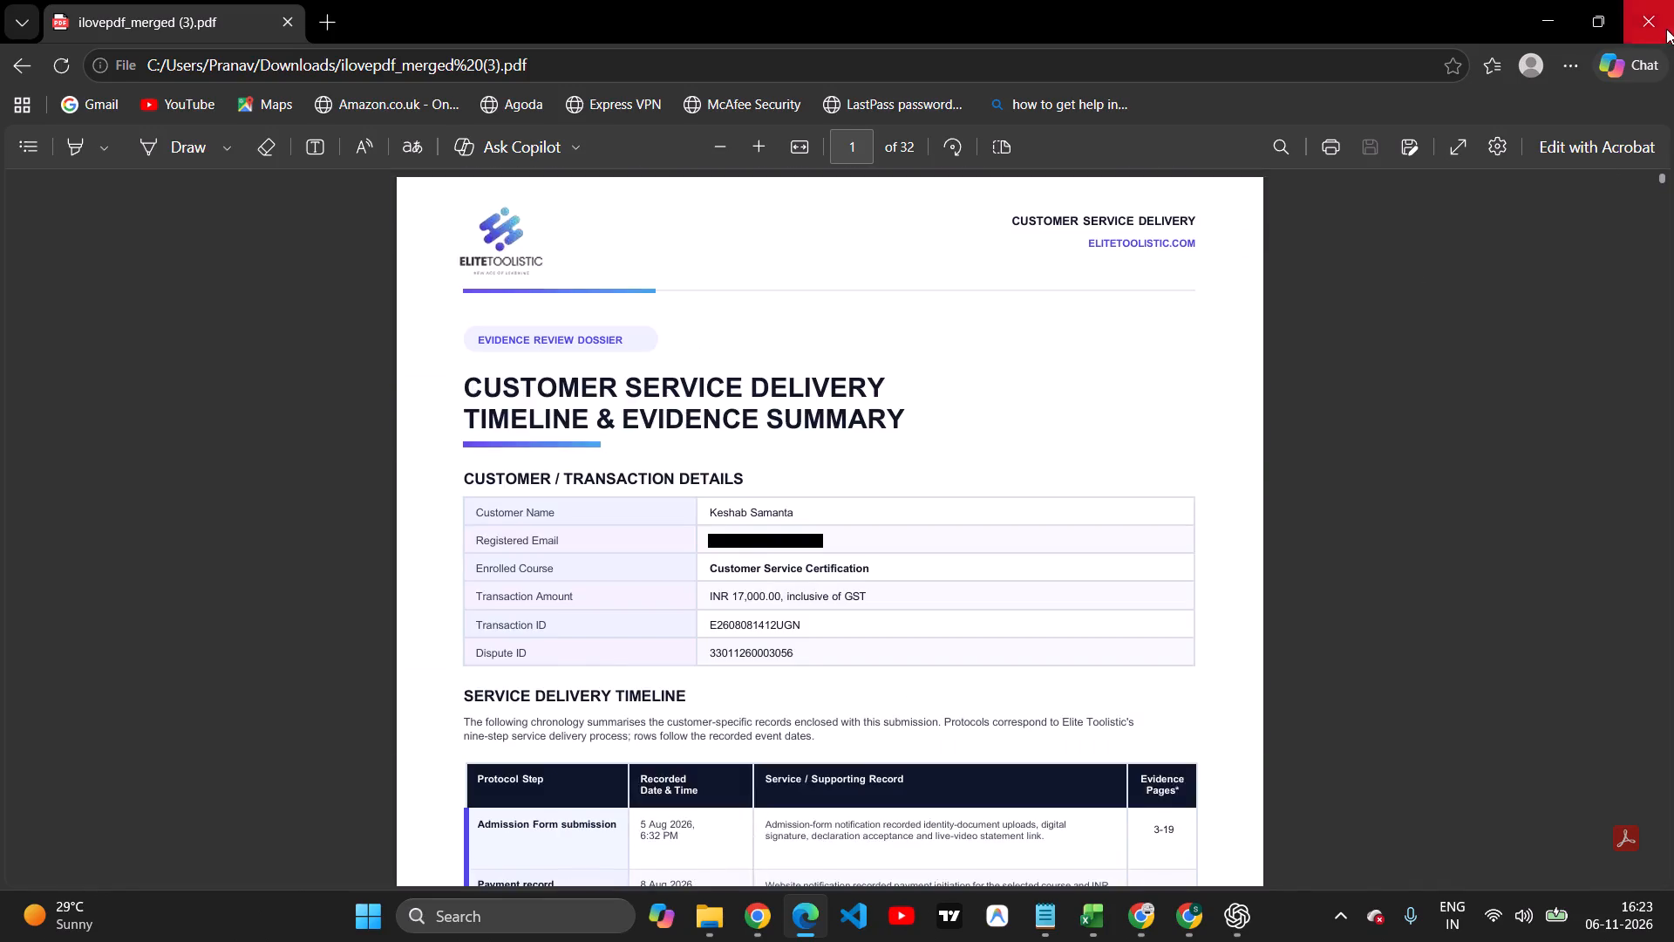
{"action": "left_click", "coordinate": [1665, 28]}
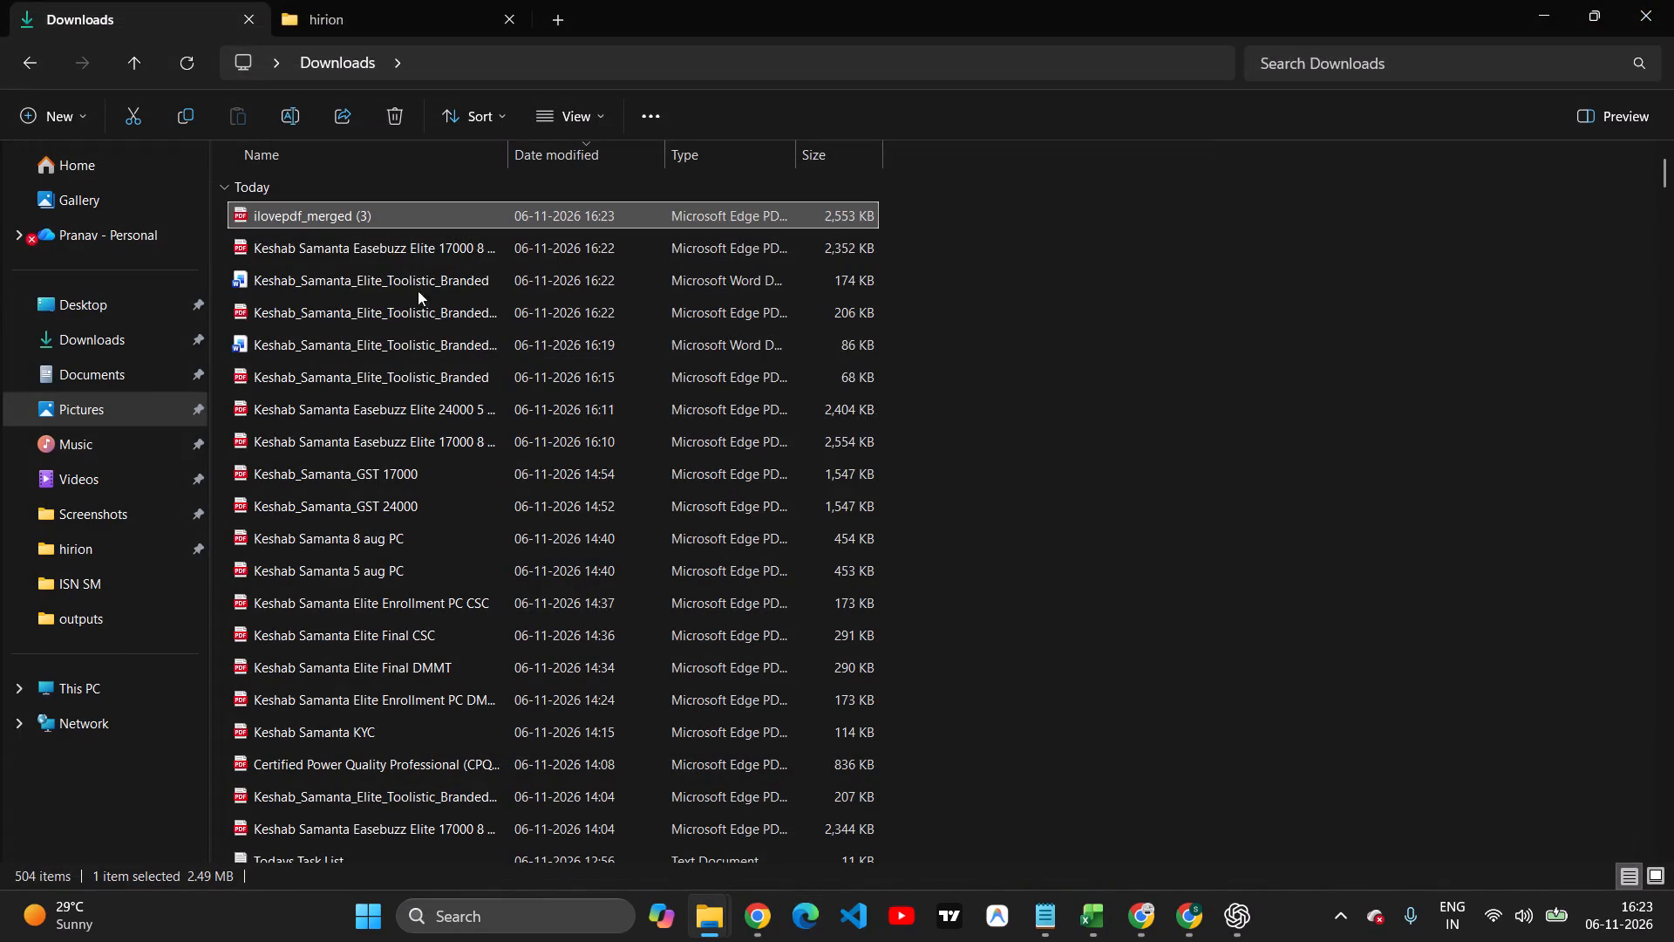
Copy the file name of the old Easebuzz Elite 17000 8 Aug 26 PDF in Downloads and delete that file.
{"action": "left_click", "coordinate": [427, 432]}
{"action": "left_click", "coordinate": [285, 114]}
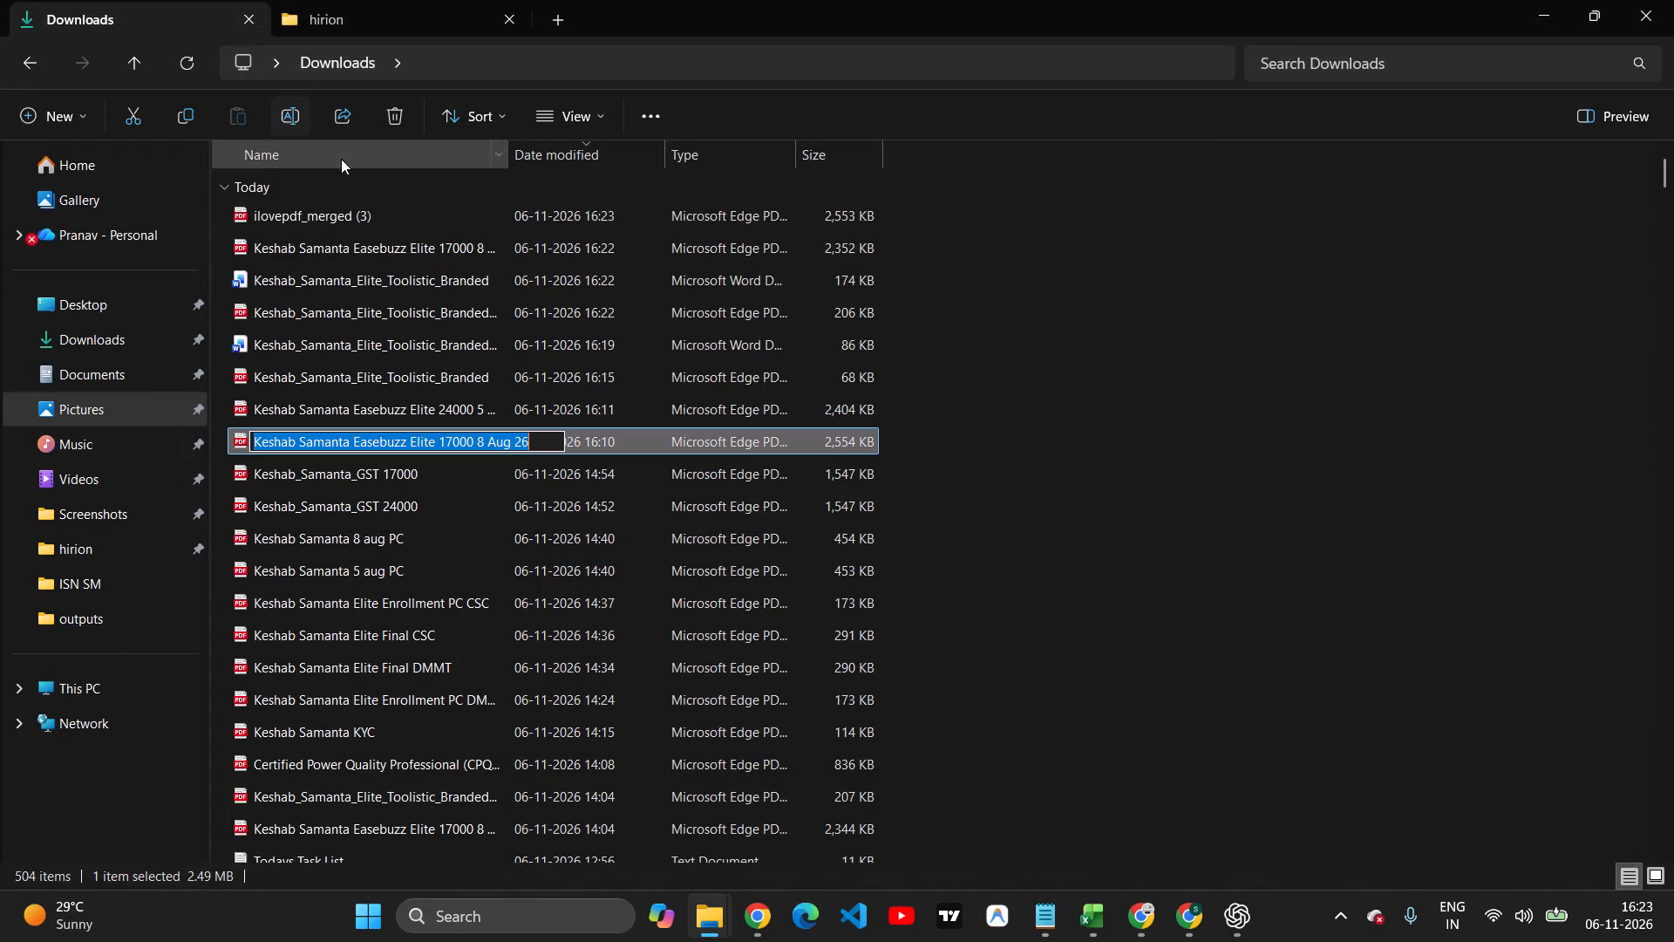
{"action": "key", "text": "ctrl+c"}
{"action": "key", "text": "ctrl+c"}
{"action": "key", "text": "ctrl+c"}
{"action": "left_click", "coordinate": [819, 444]}
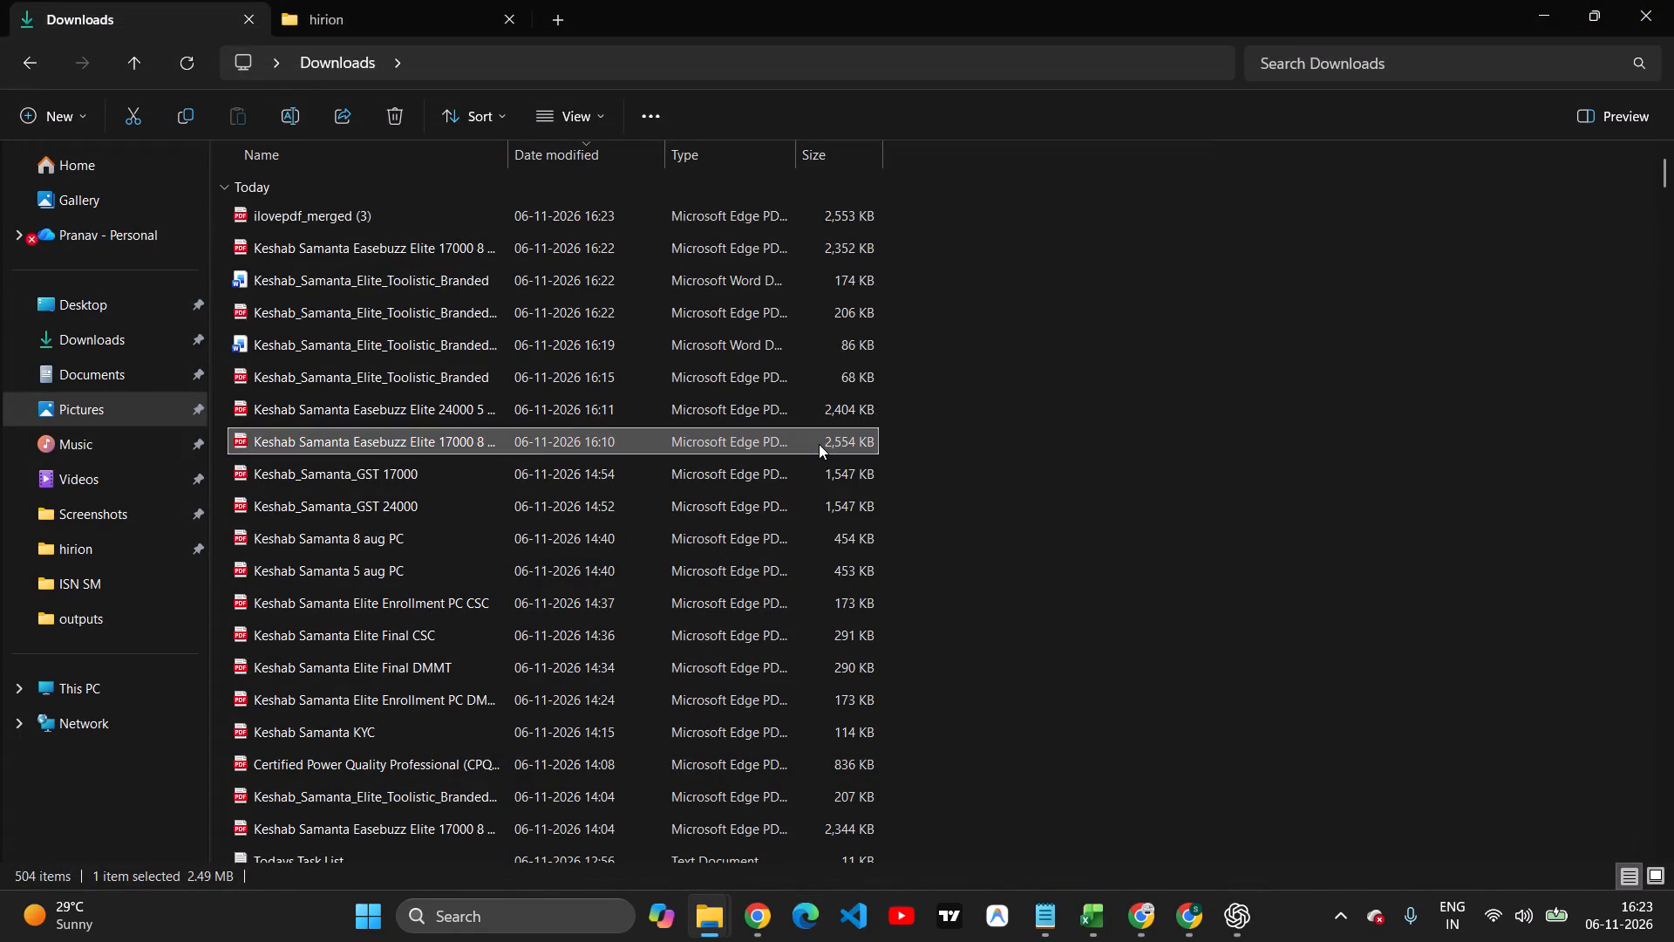
{"action": "key", "text": "Delete"}
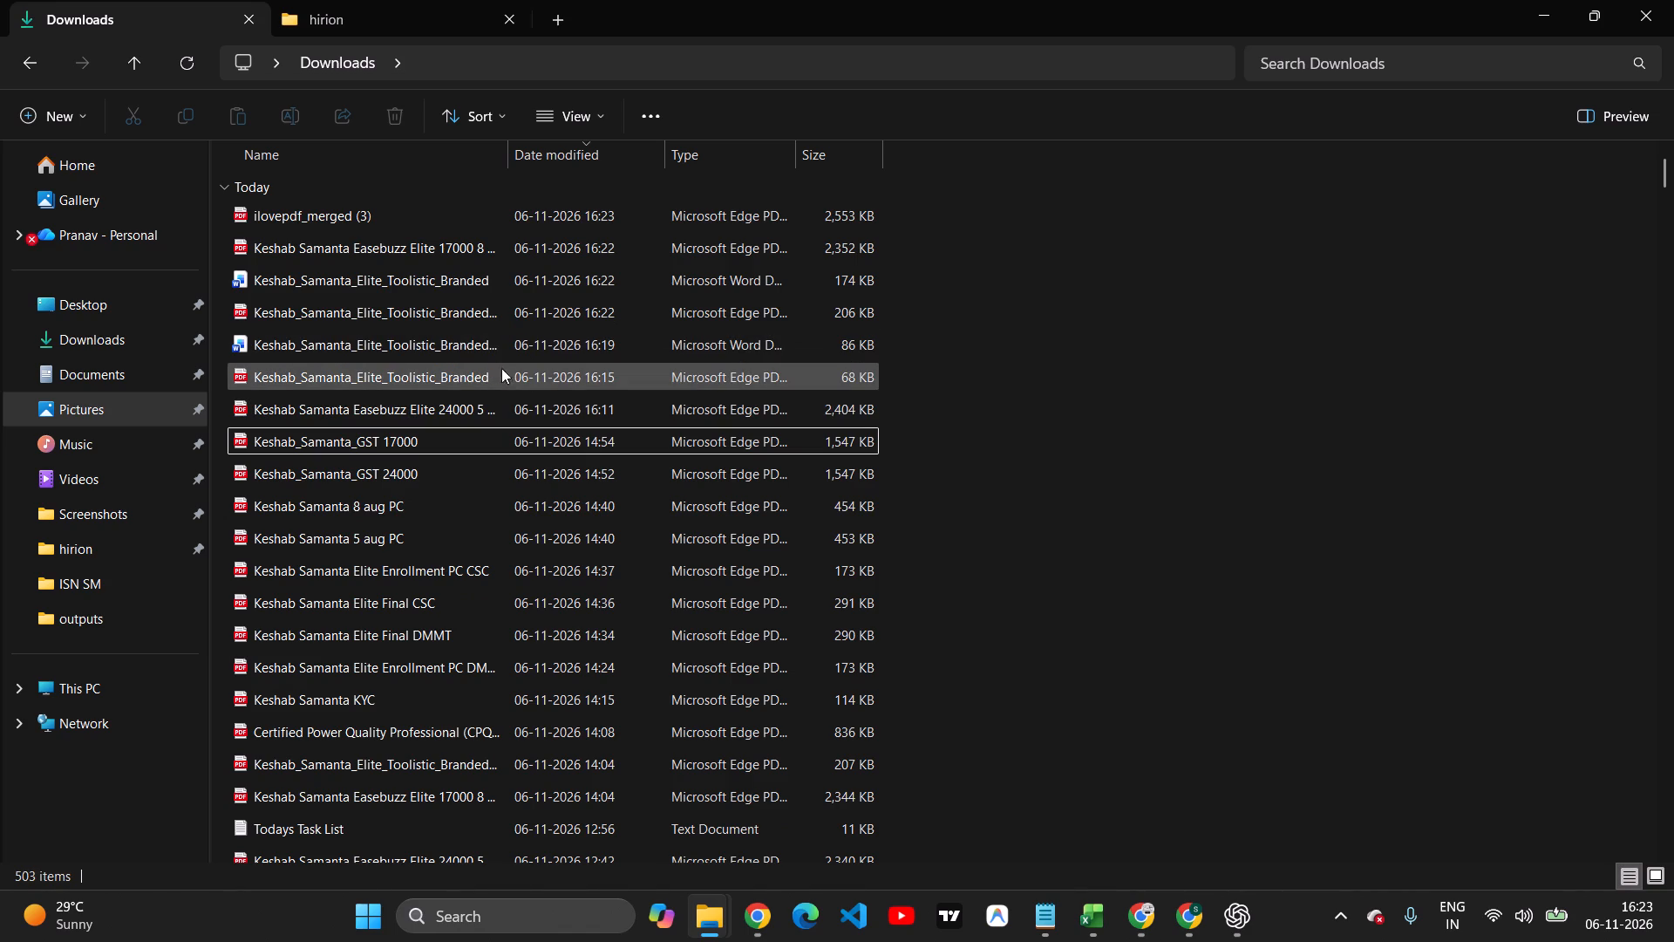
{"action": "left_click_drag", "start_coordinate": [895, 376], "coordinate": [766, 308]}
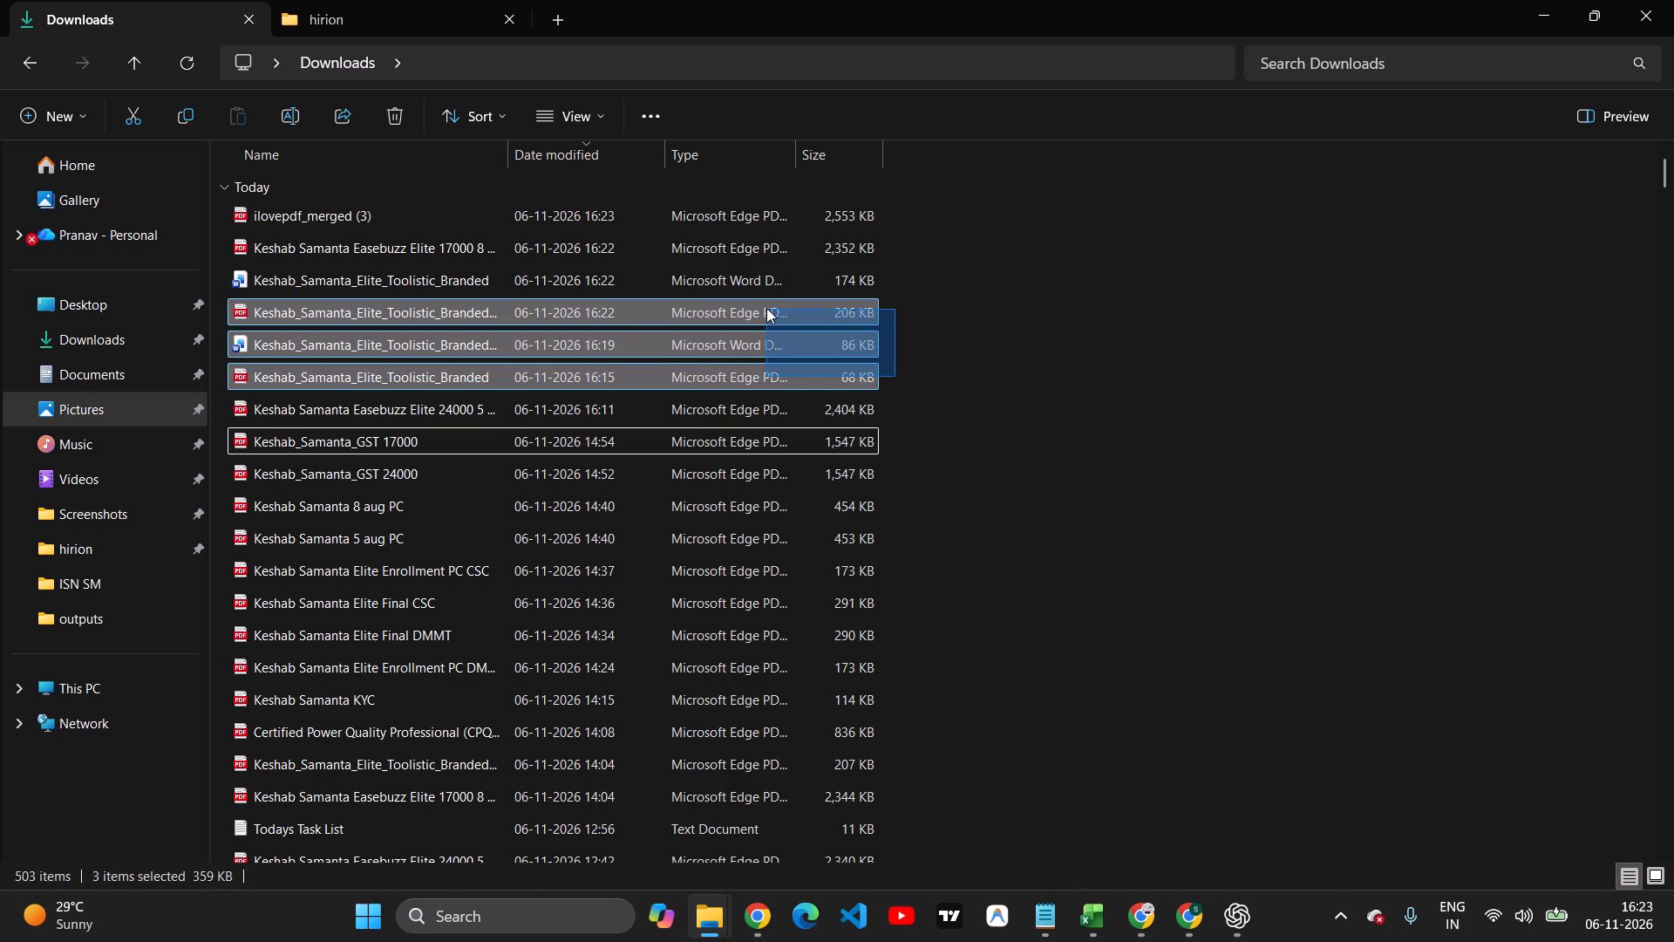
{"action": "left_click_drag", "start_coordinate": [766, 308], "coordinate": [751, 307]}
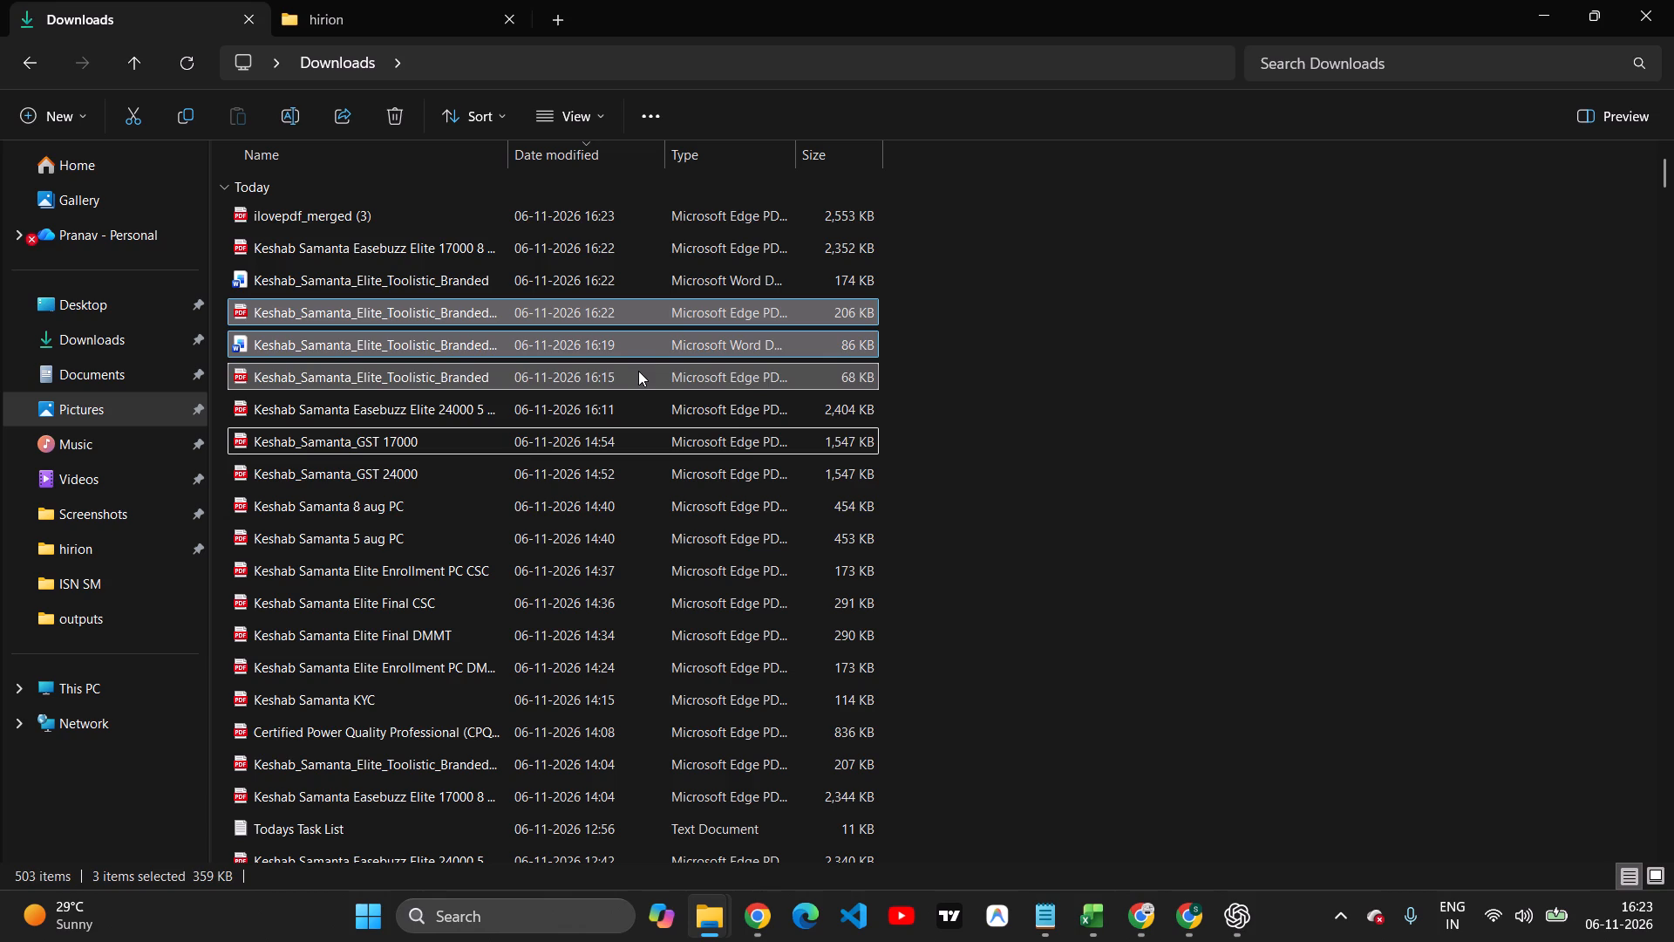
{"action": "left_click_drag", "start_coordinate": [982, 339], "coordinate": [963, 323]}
Rename ilovepdf_merged (3) with the copied Easebuzz Elite 17000 8 Aug 26 file name.
{"action": "left_click", "coordinate": [391, 208]}
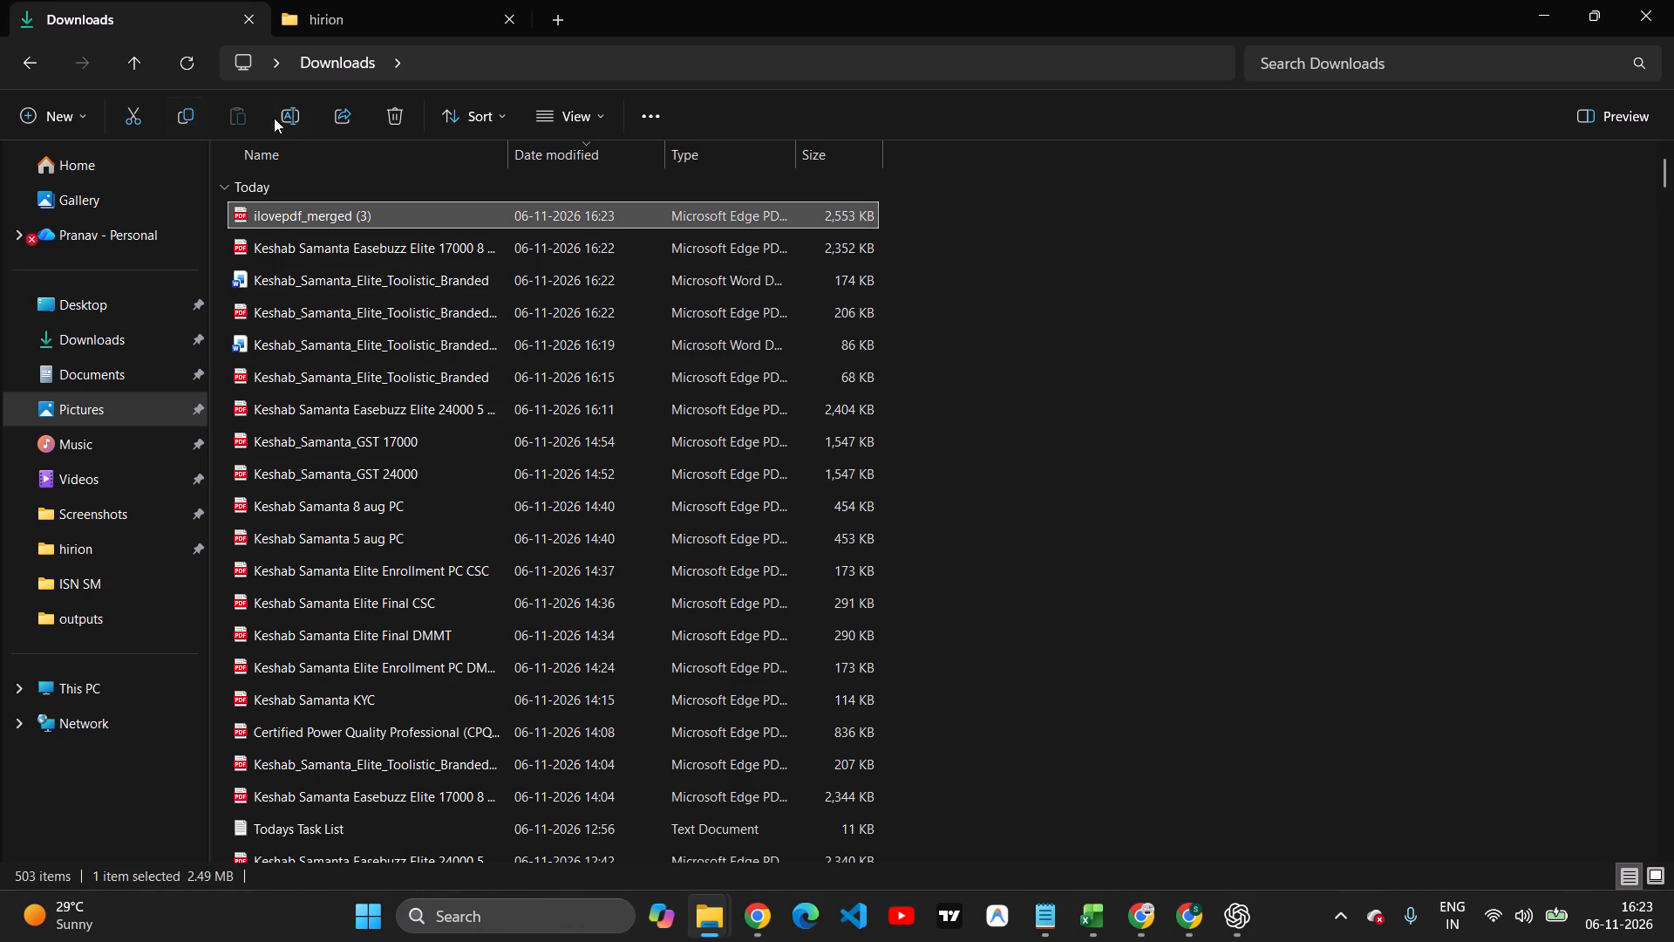
{"action": "left_click", "coordinate": [284, 118]}
{"action": "key", "text": "ctrl+v"}
{"action": "left_click", "coordinate": [949, 308]}
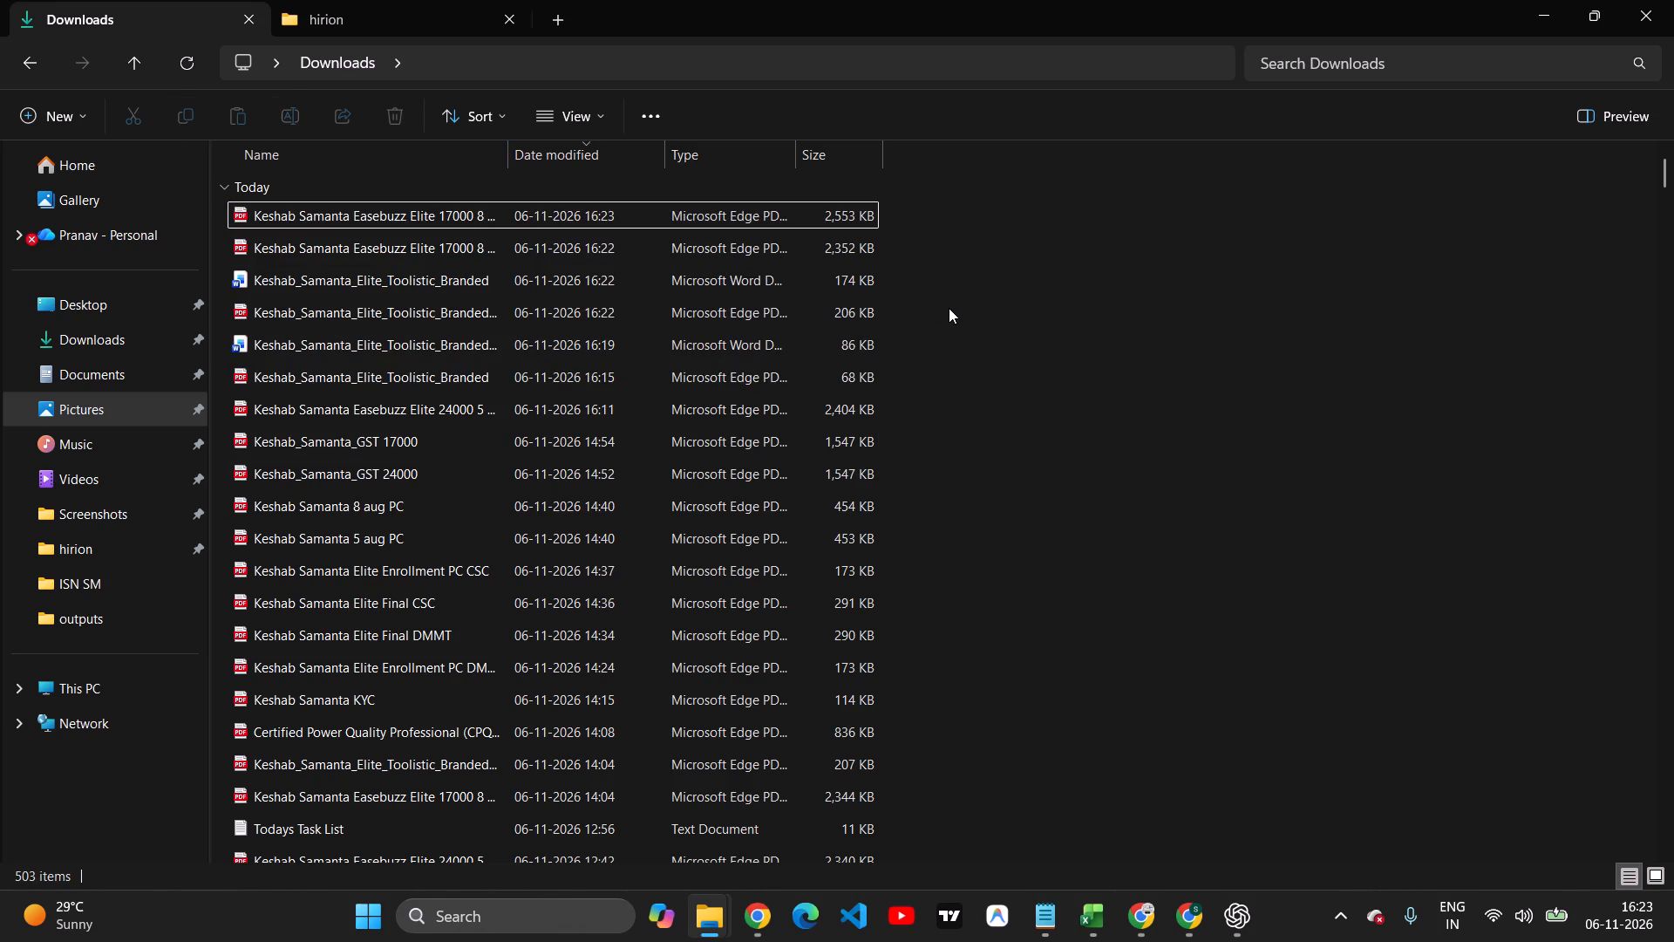
Delete the intermediate Easebuzz Elite 17000 8 Aug 26_removed PDF from Downloads.
{"action": "left_click", "coordinate": [425, 244]}
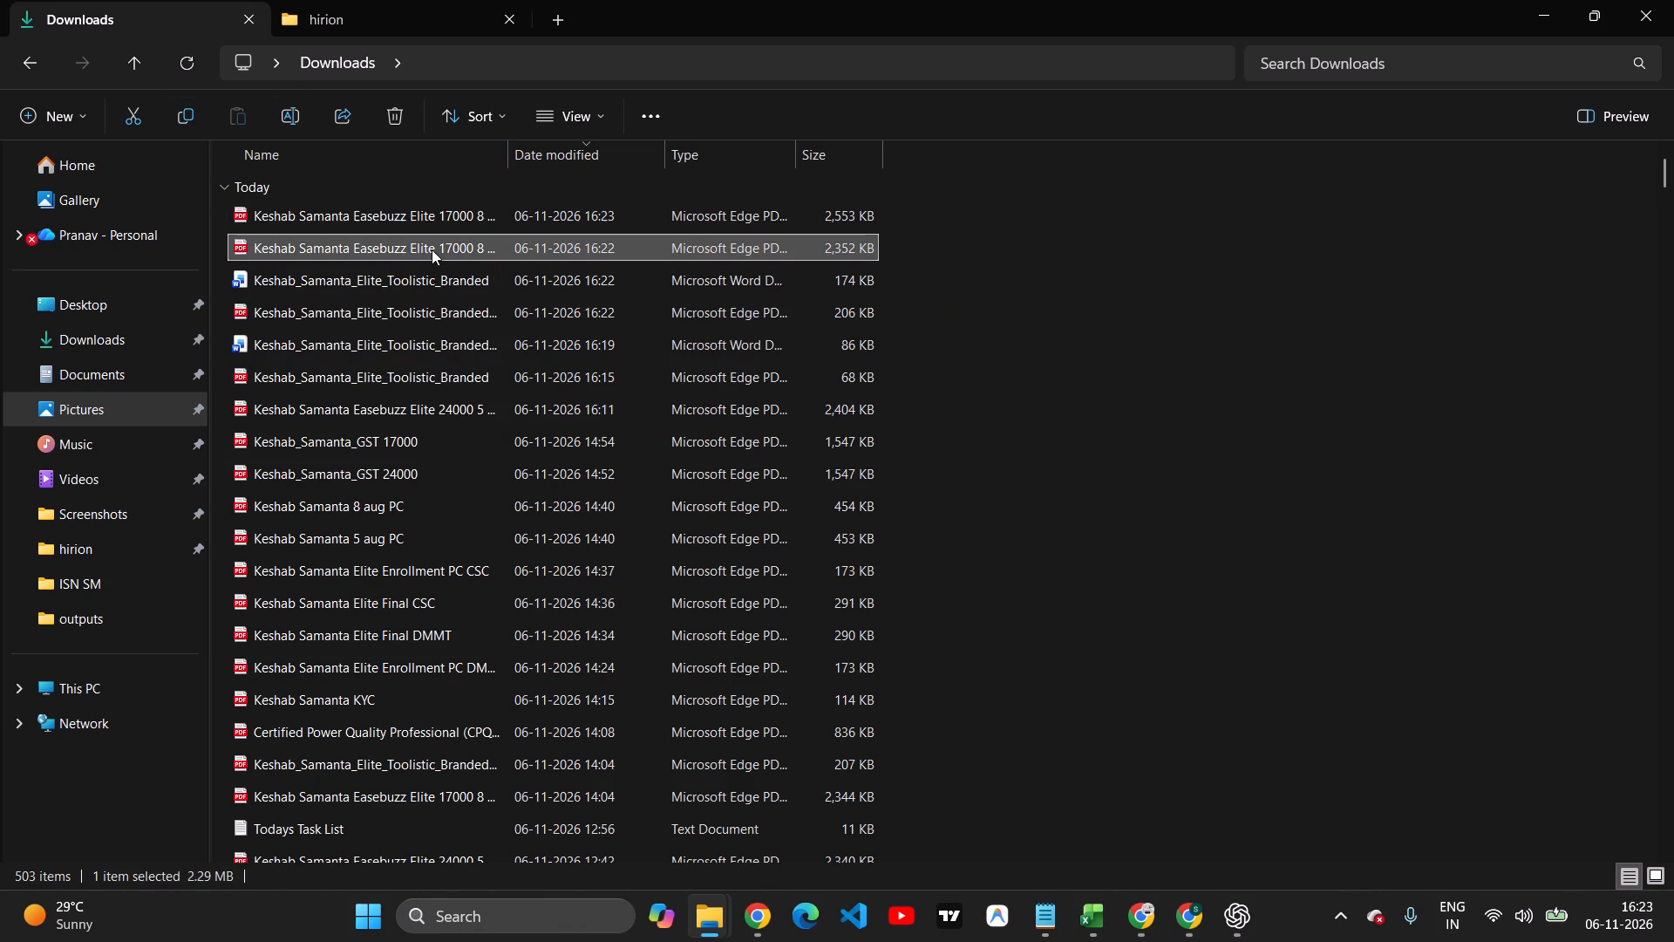
{"action": "key", "text": "Delete"}
{"action": "left_click", "coordinate": [432, 279]}
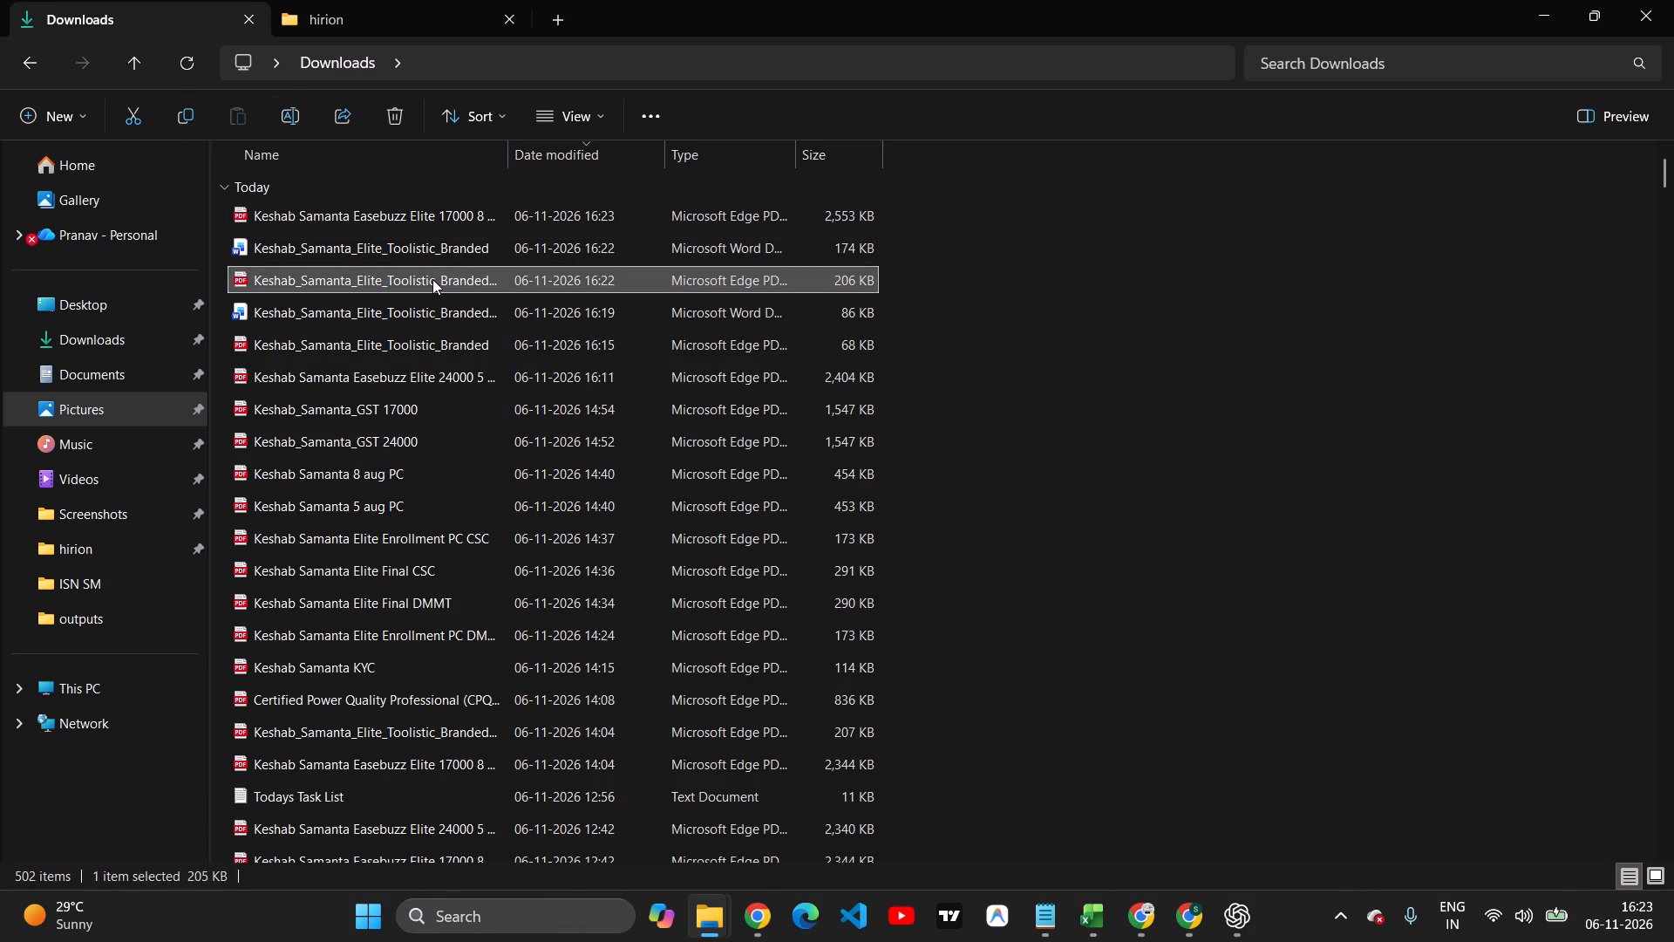
Switch to Cliq and share the Easebuzz Elite 17000 8 Aug 26 PDF from Downloads in #Service Delivery Verification.
{"action": "key", "text": "alt+Tab"}
{"action": "key", "text": "alt+Tab"}
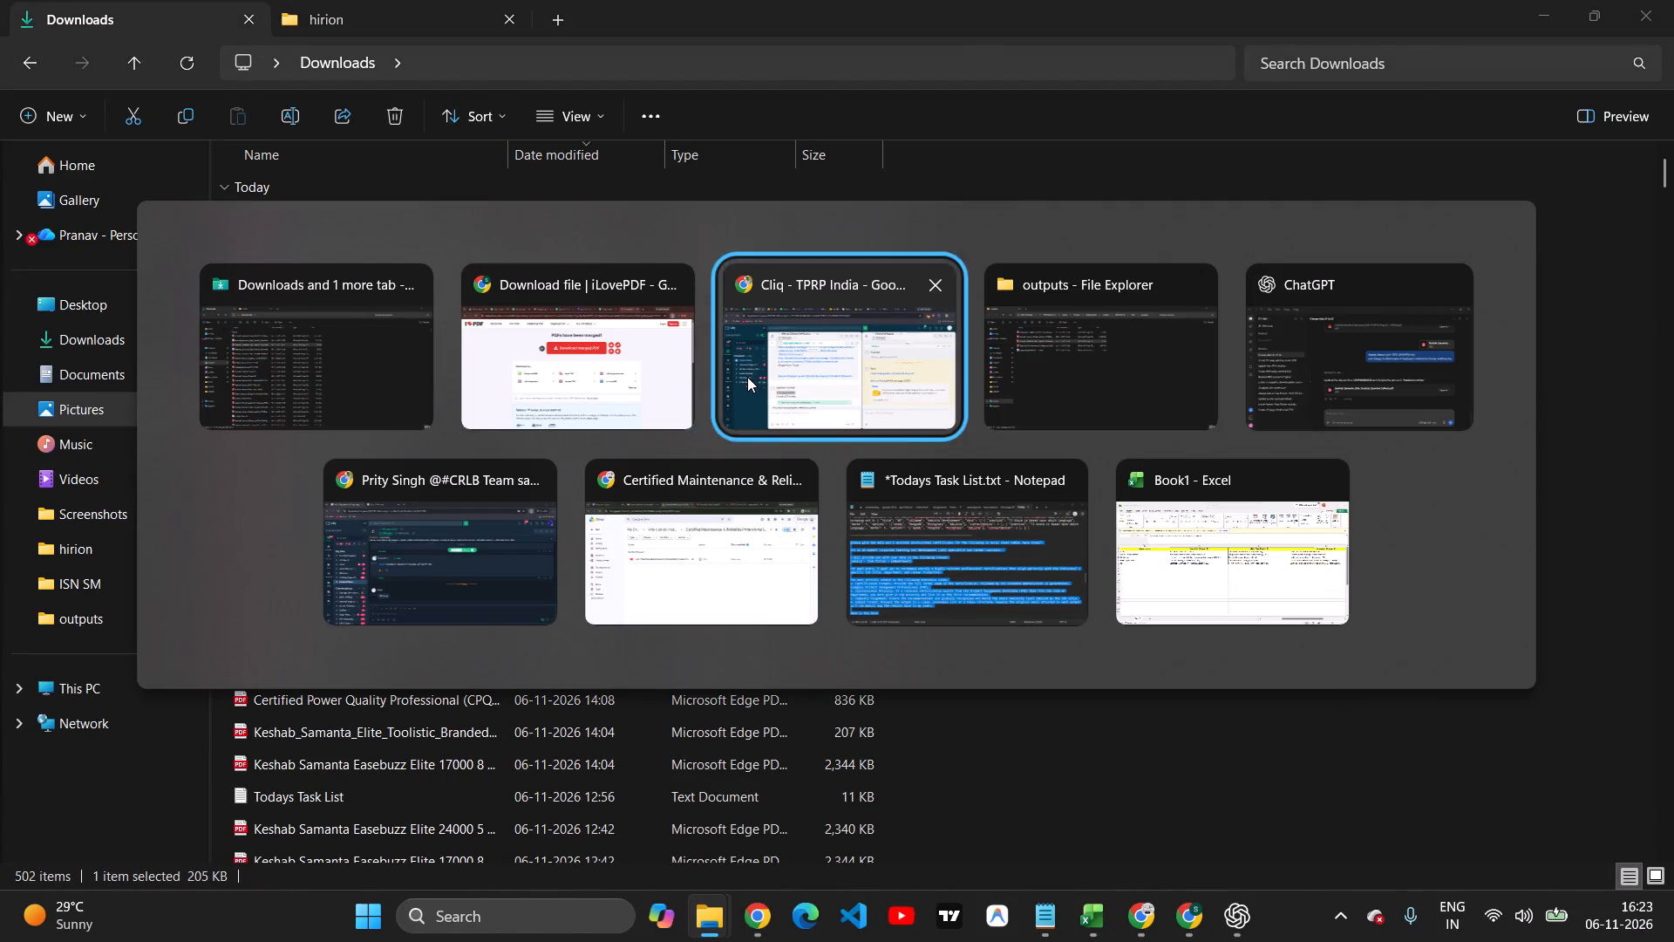
{"action": "scroll", "coordinate": [551, 618], "scroll_direction": "down", "scroll_amount": 6}
{"action": "left_click", "coordinate": [359, 269]}
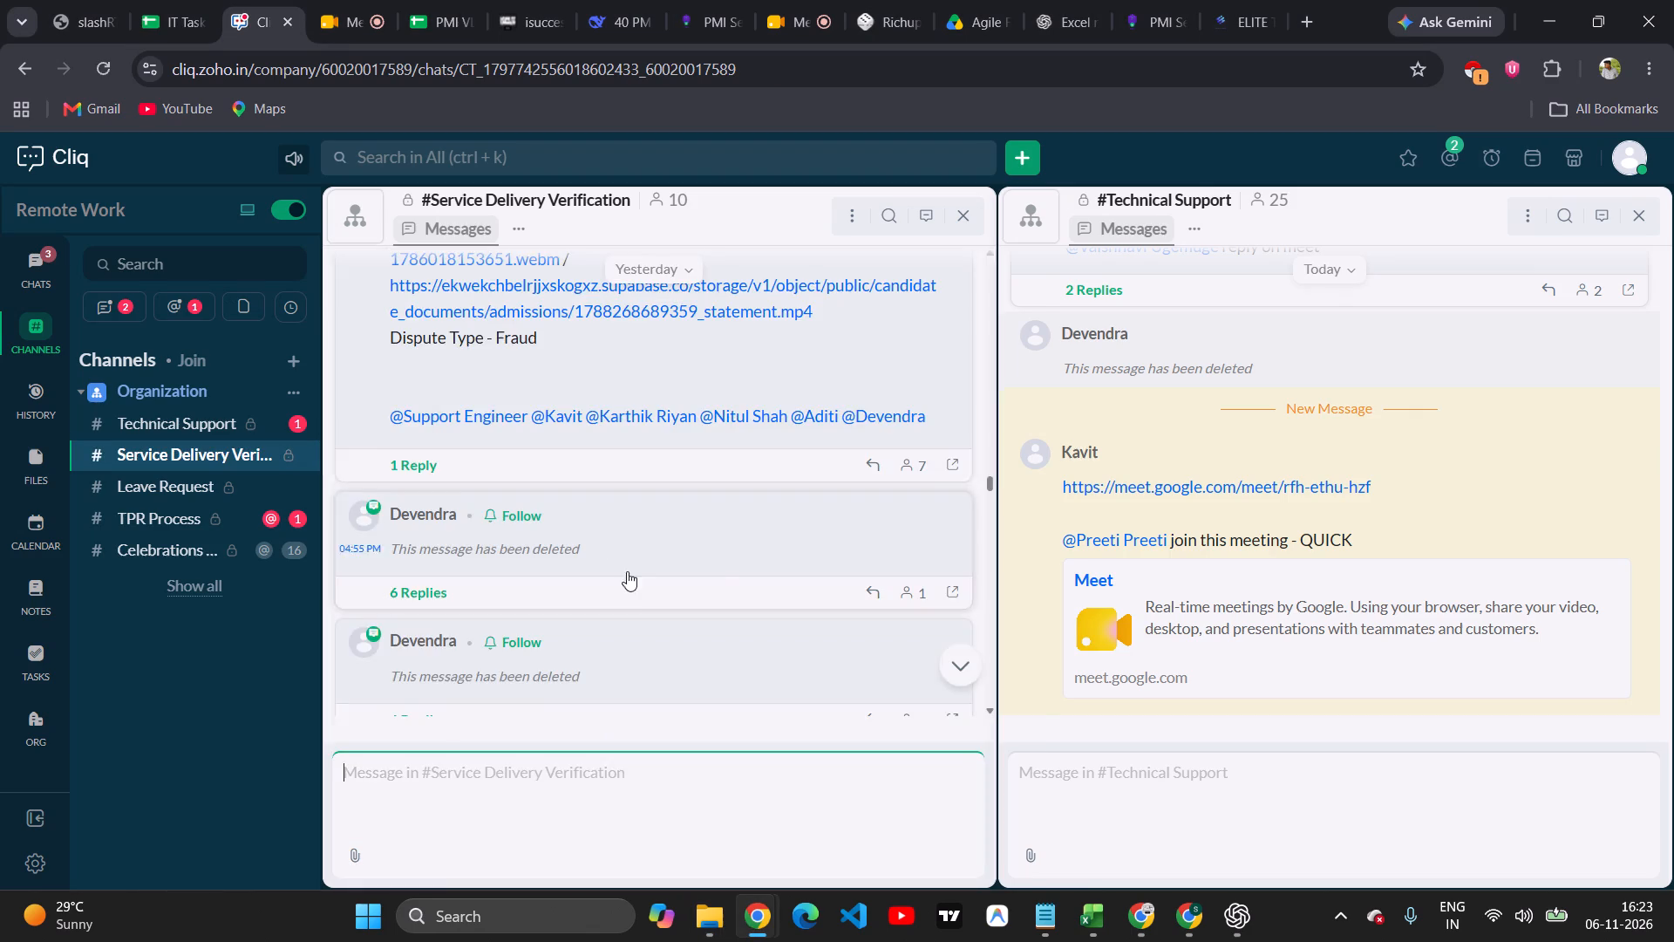
{"action": "scroll", "coordinate": [627, 571], "scroll_direction": "down", "scroll_amount": 20}
{"action": "scroll", "coordinate": [627, 571], "scroll_direction": "down", "scroll_amount": 5}
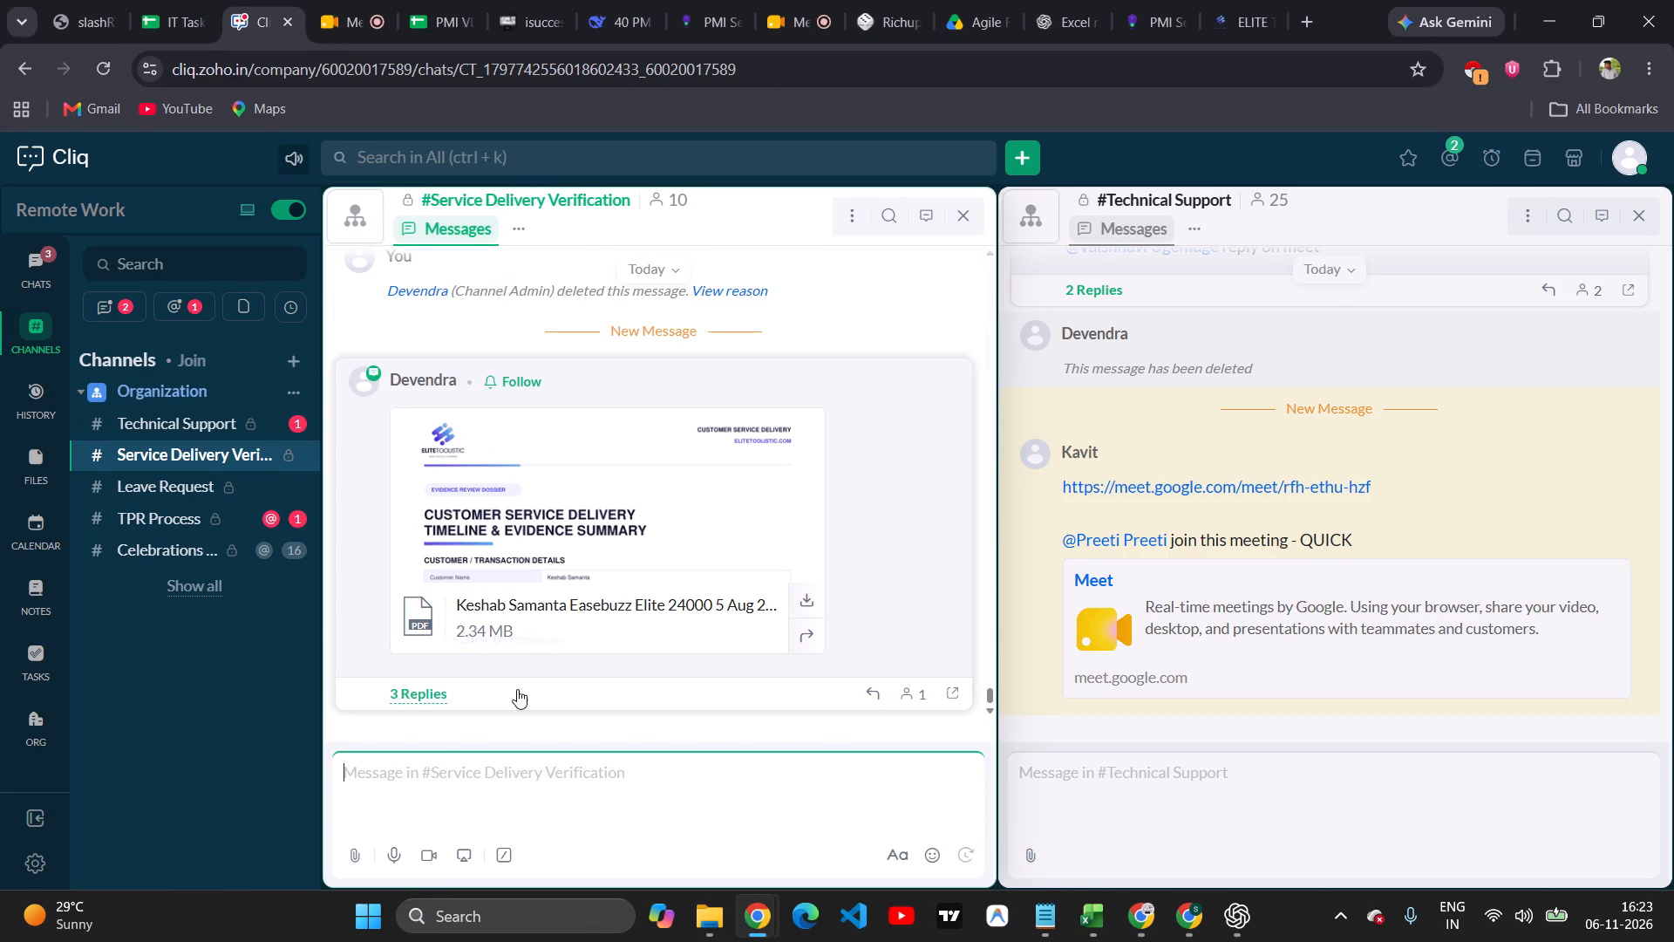
{"action": "left_click", "coordinate": [356, 851]}
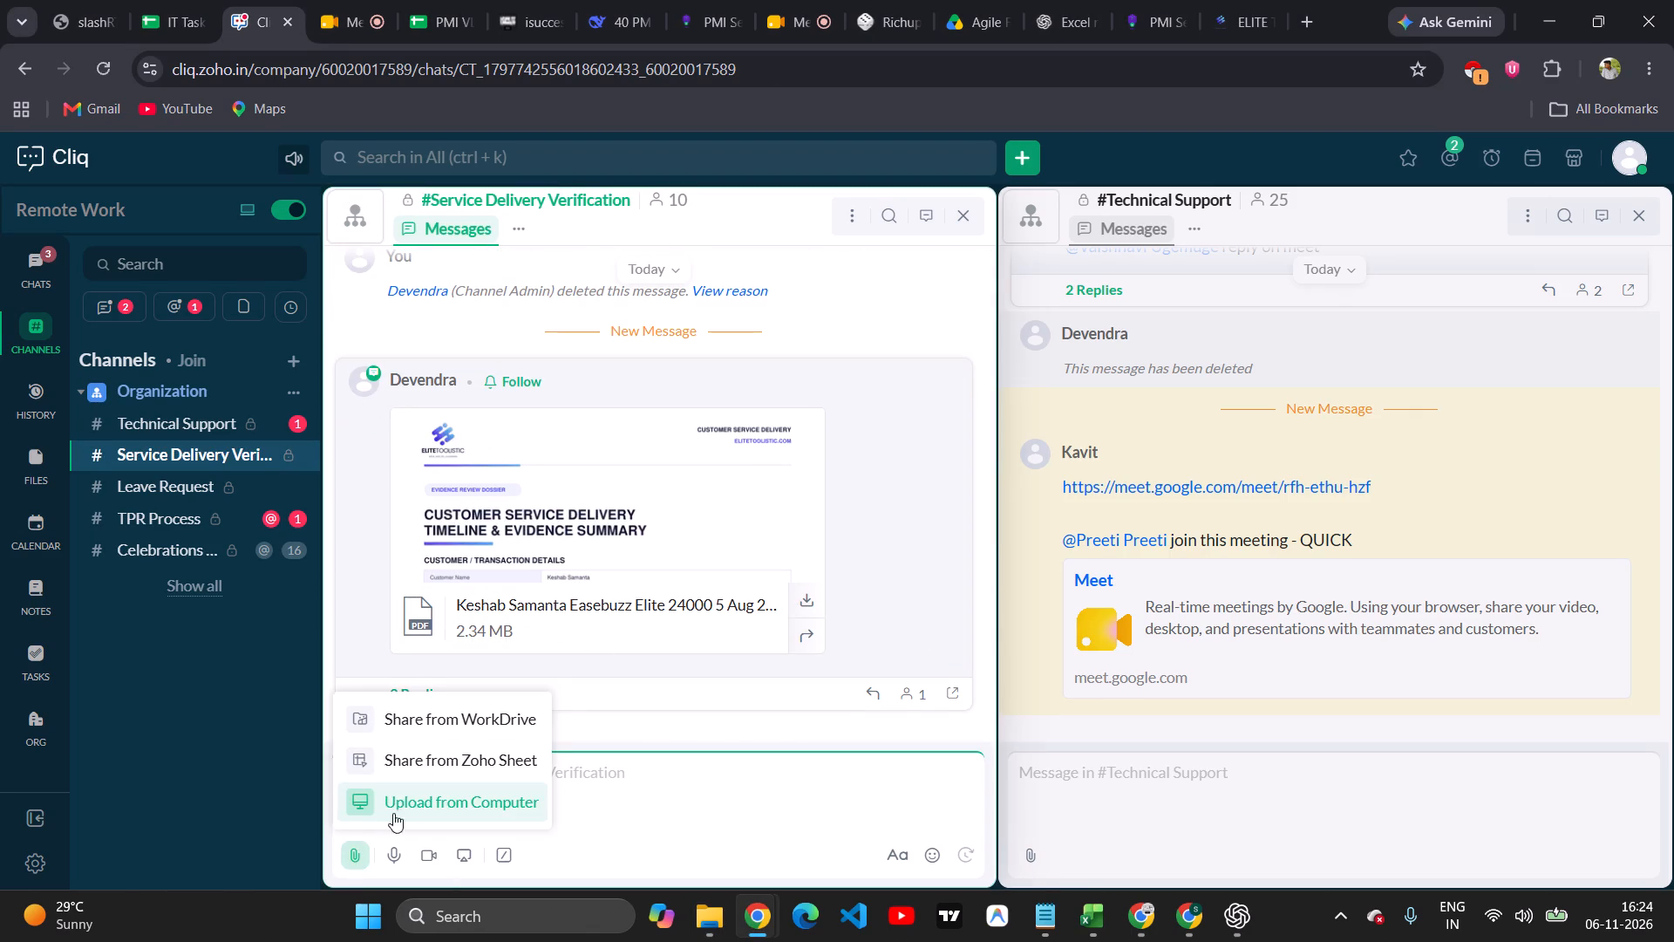
{"action": "left_click", "coordinate": [405, 804]}
{"action": "left_click", "coordinate": [401, 304]}
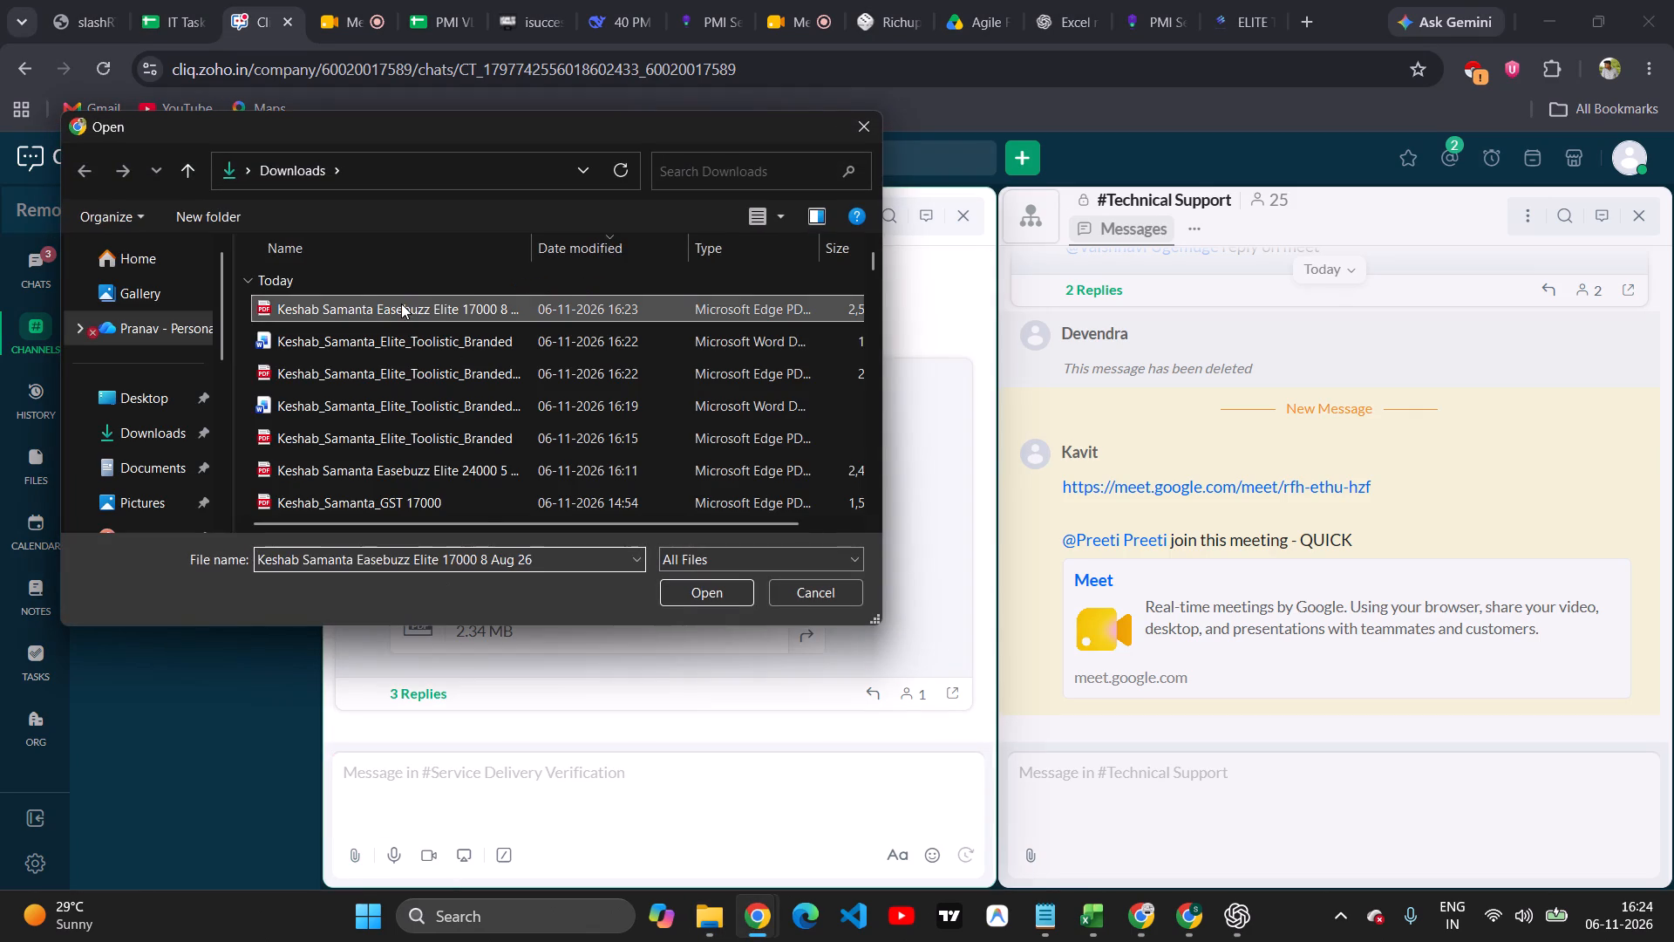
{"action": "left_click", "coordinate": [679, 587]}
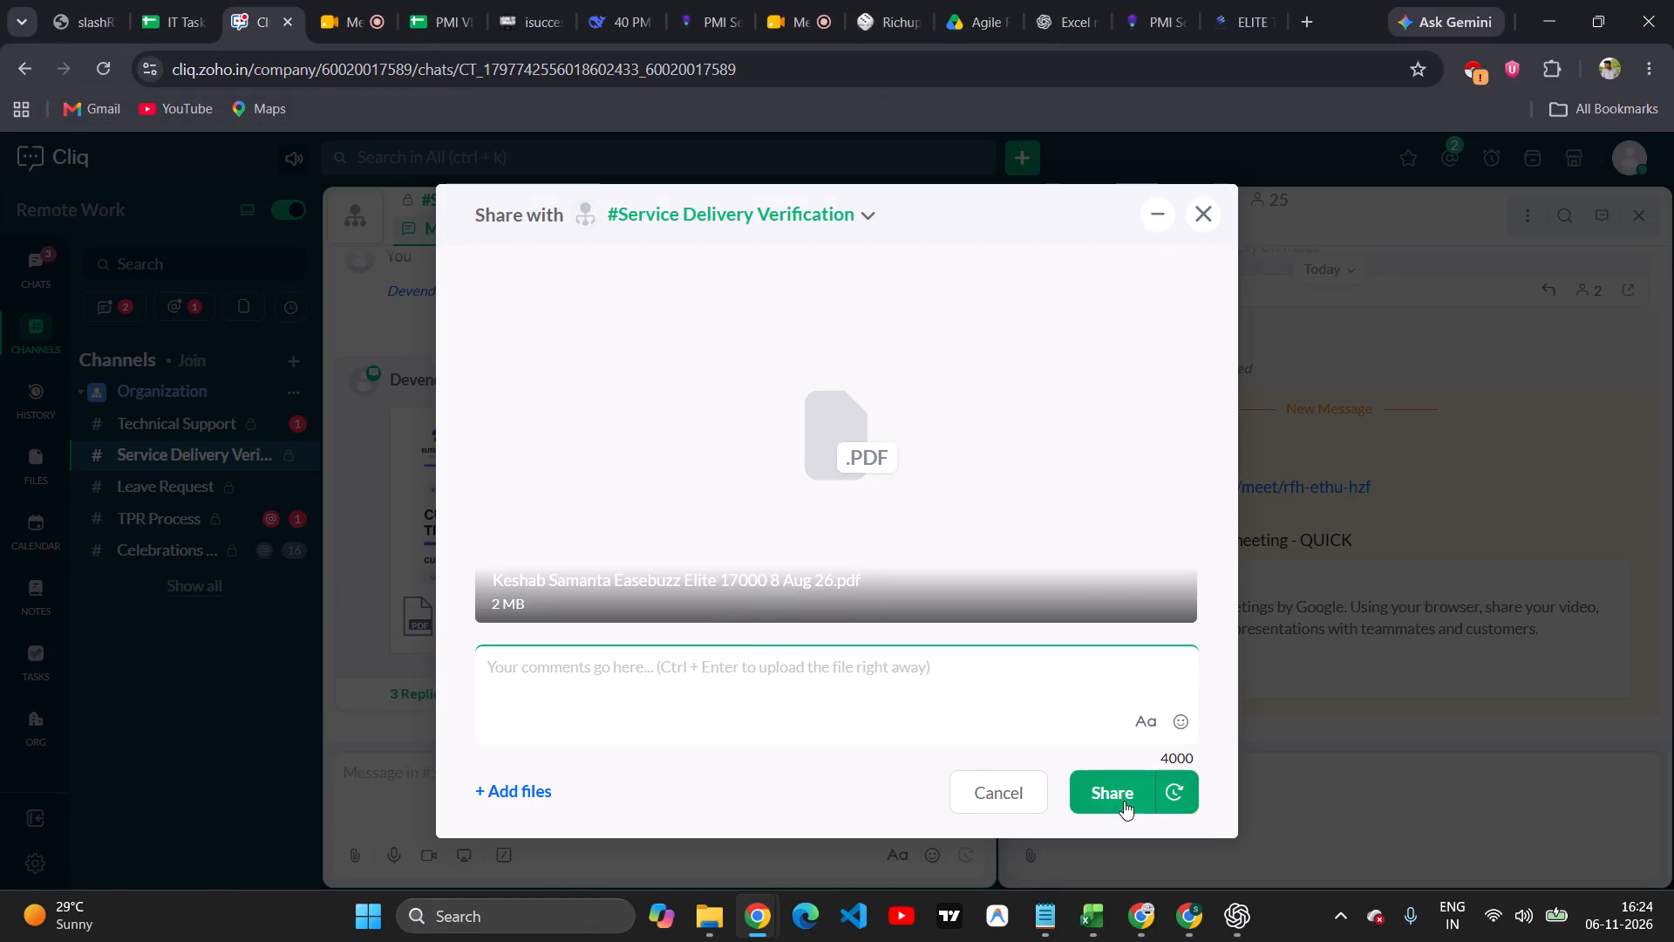
{"action": "left_click", "coordinate": [1125, 807]}
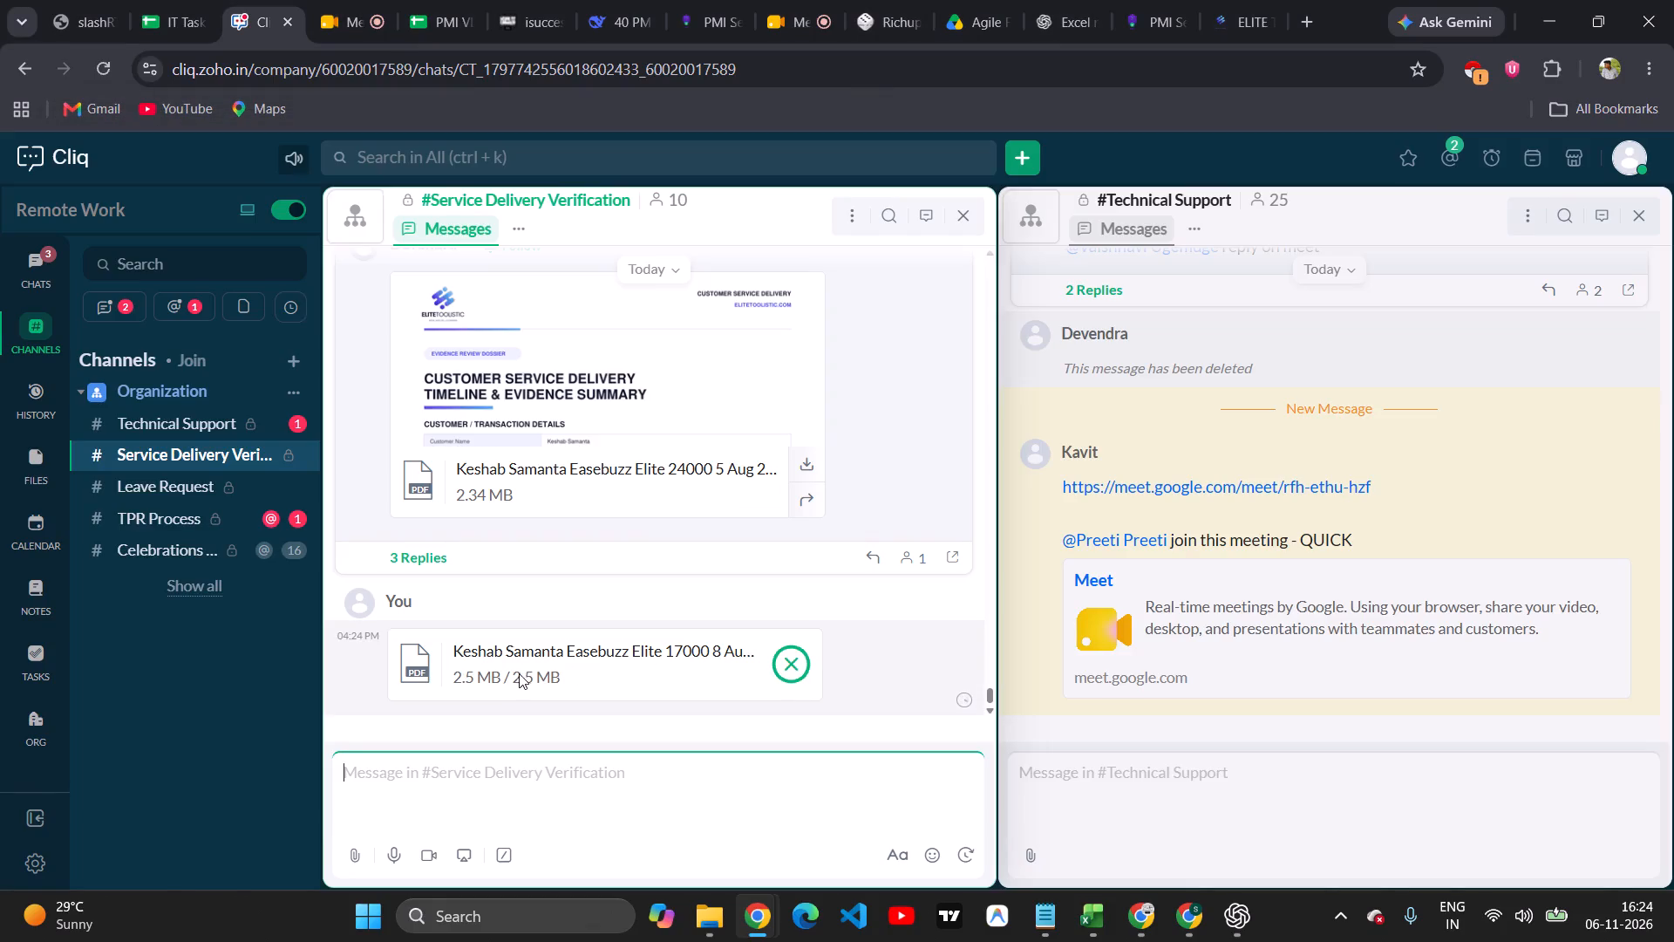
Preview the posted Easebuzz Elite 17000 8 Aug 26 PDF, check its summary details and evidence pages, and close it.
{"action": "left_click", "coordinate": [506, 685]}
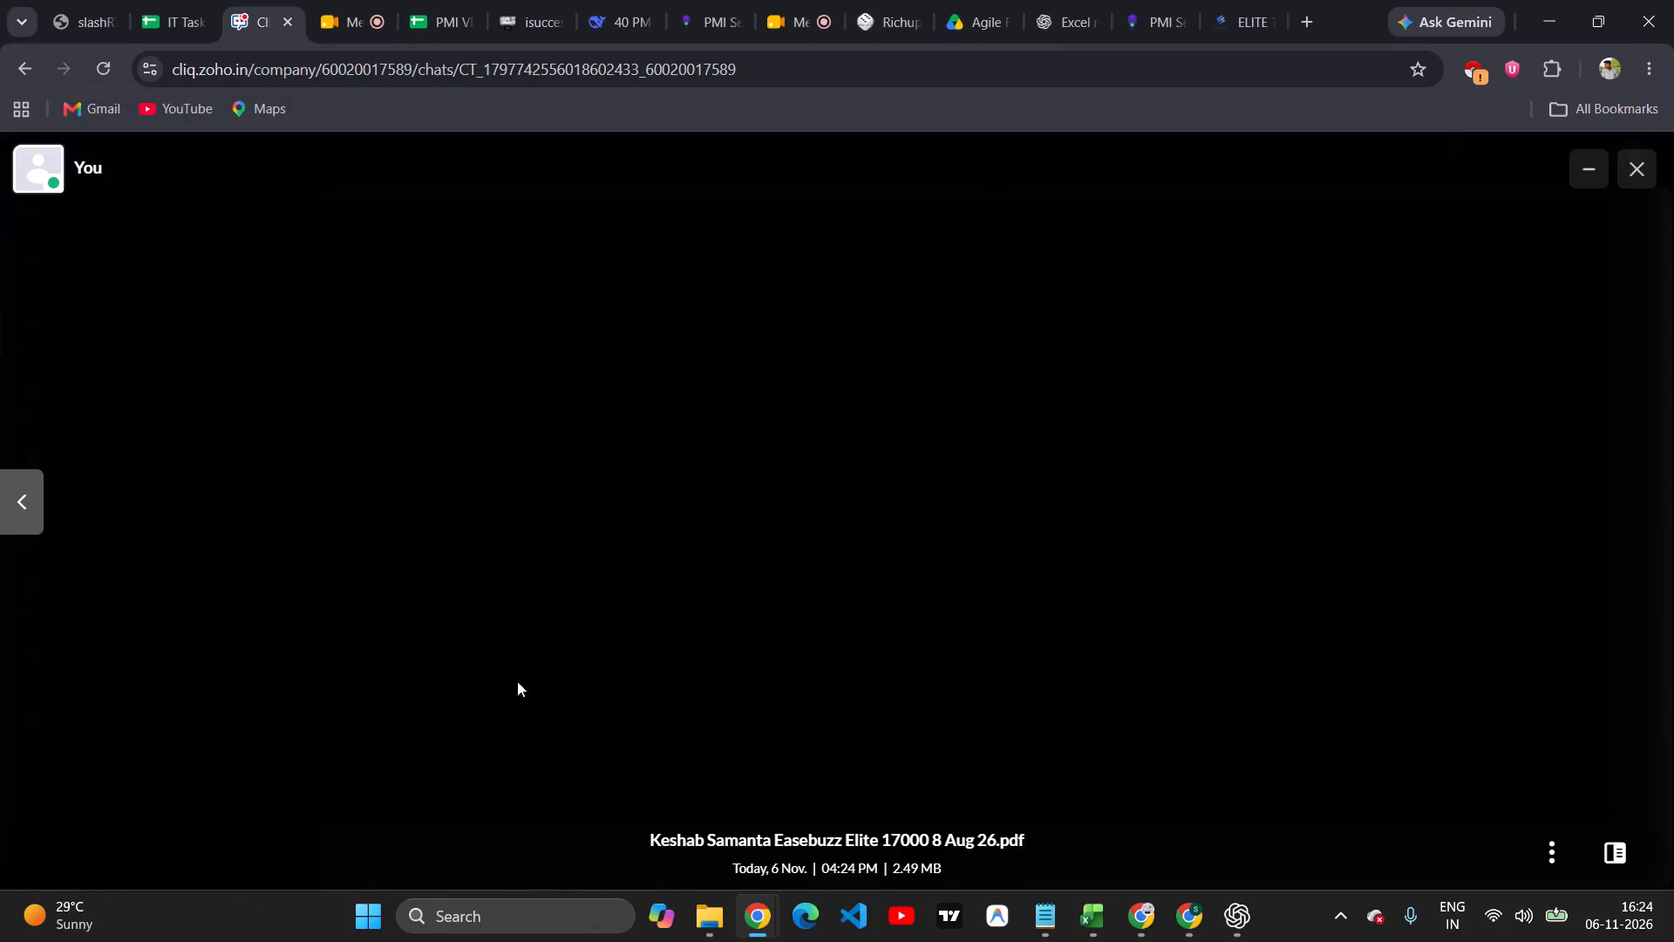
{"action": "scroll", "coordinate": [757, 573], "scroll_direction": "down", "scroll_amount": 1}
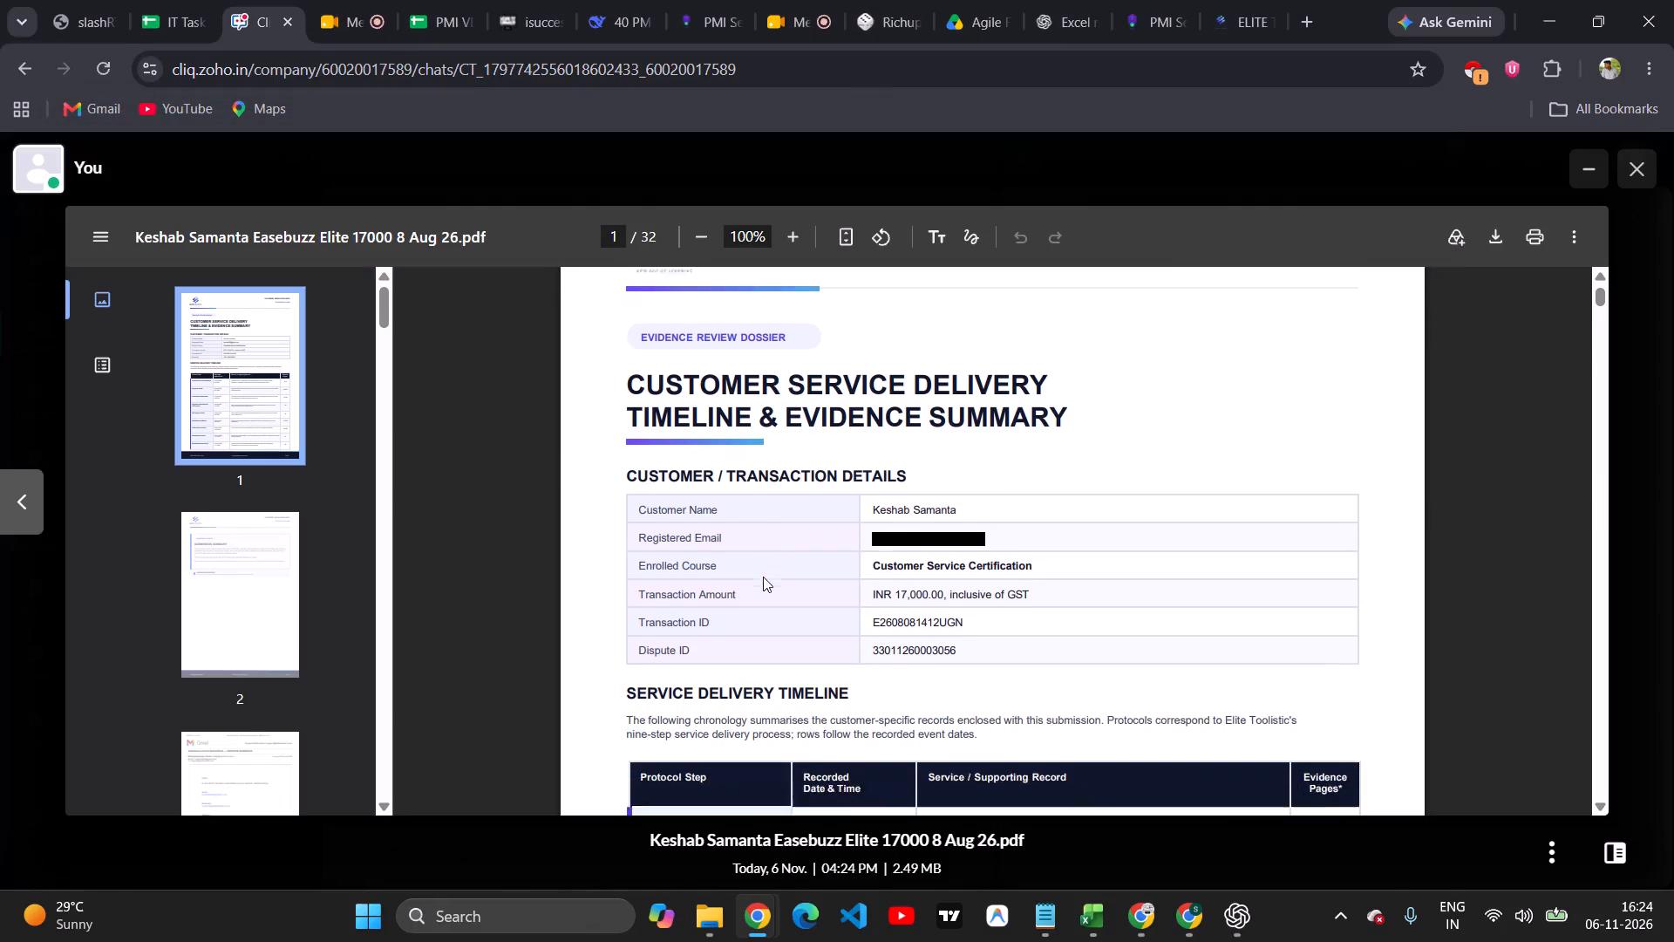
{"action": "scroll", "coordinate": [763, 577], "scroll_direction": "down", "scroll_amount": 1}
{"action": "scroll", "coordinate": [889, 563], "scroll_direction": "down", "scroll_amount": 20}
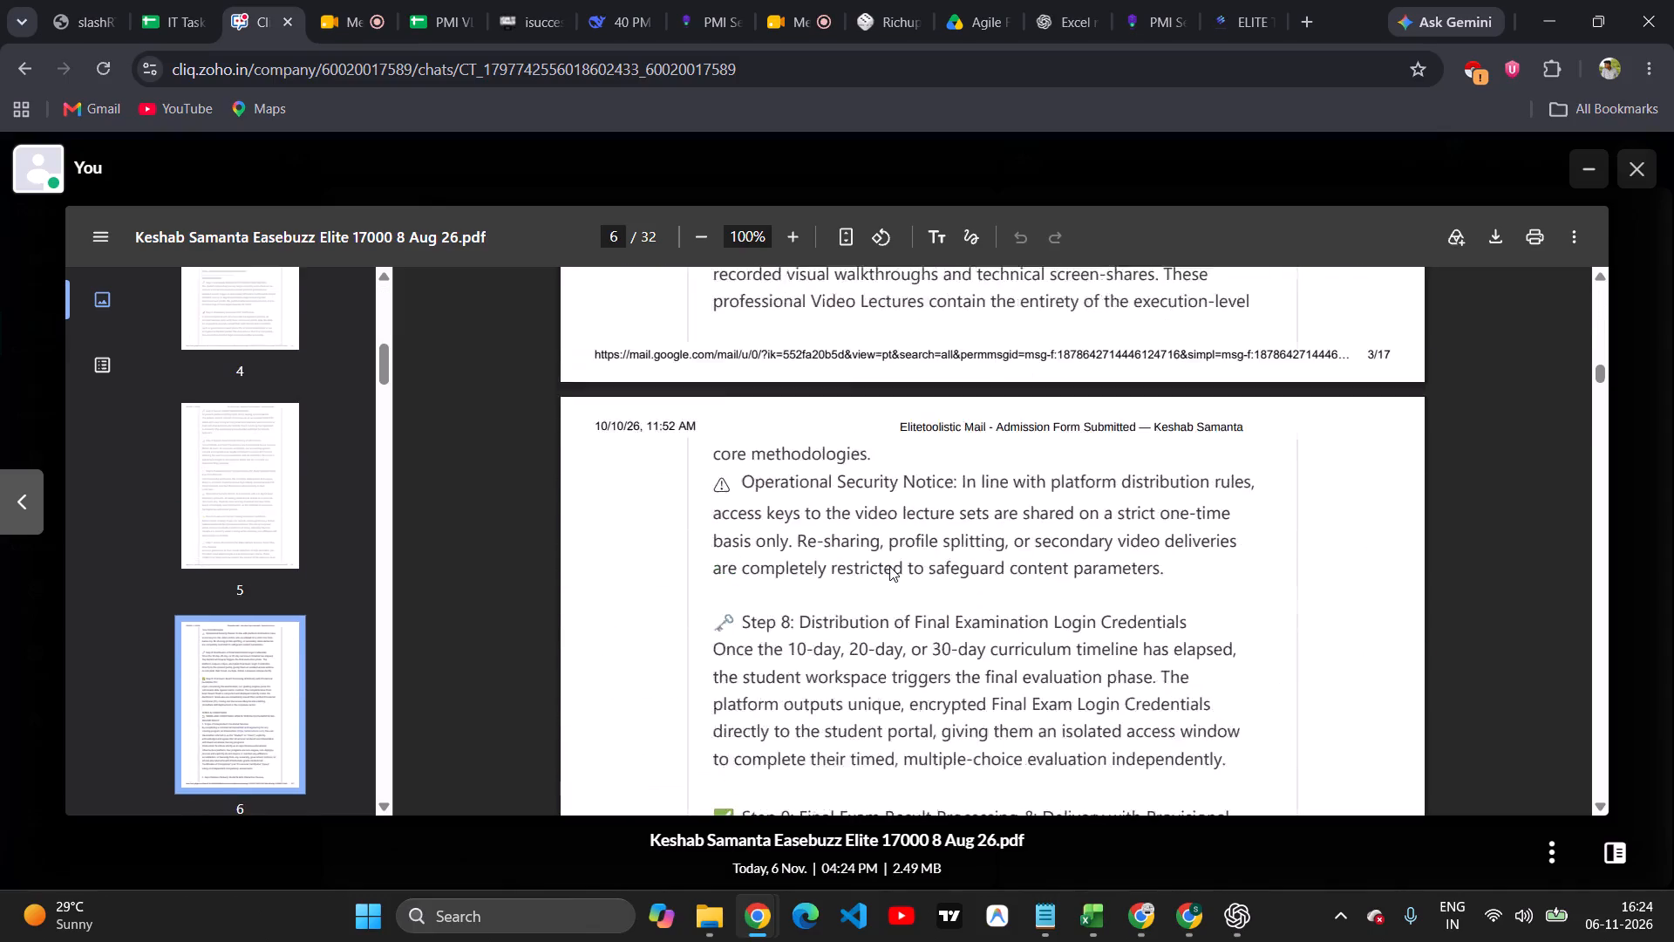
{"action": "scroll", "coordinate": [889, 566], "scroll_direction": "down", "scroll_amount": 20}
{"action": "scroll", "coordinate": [889, 566], "scroll_direction": "down", "scroll_amount": 19}
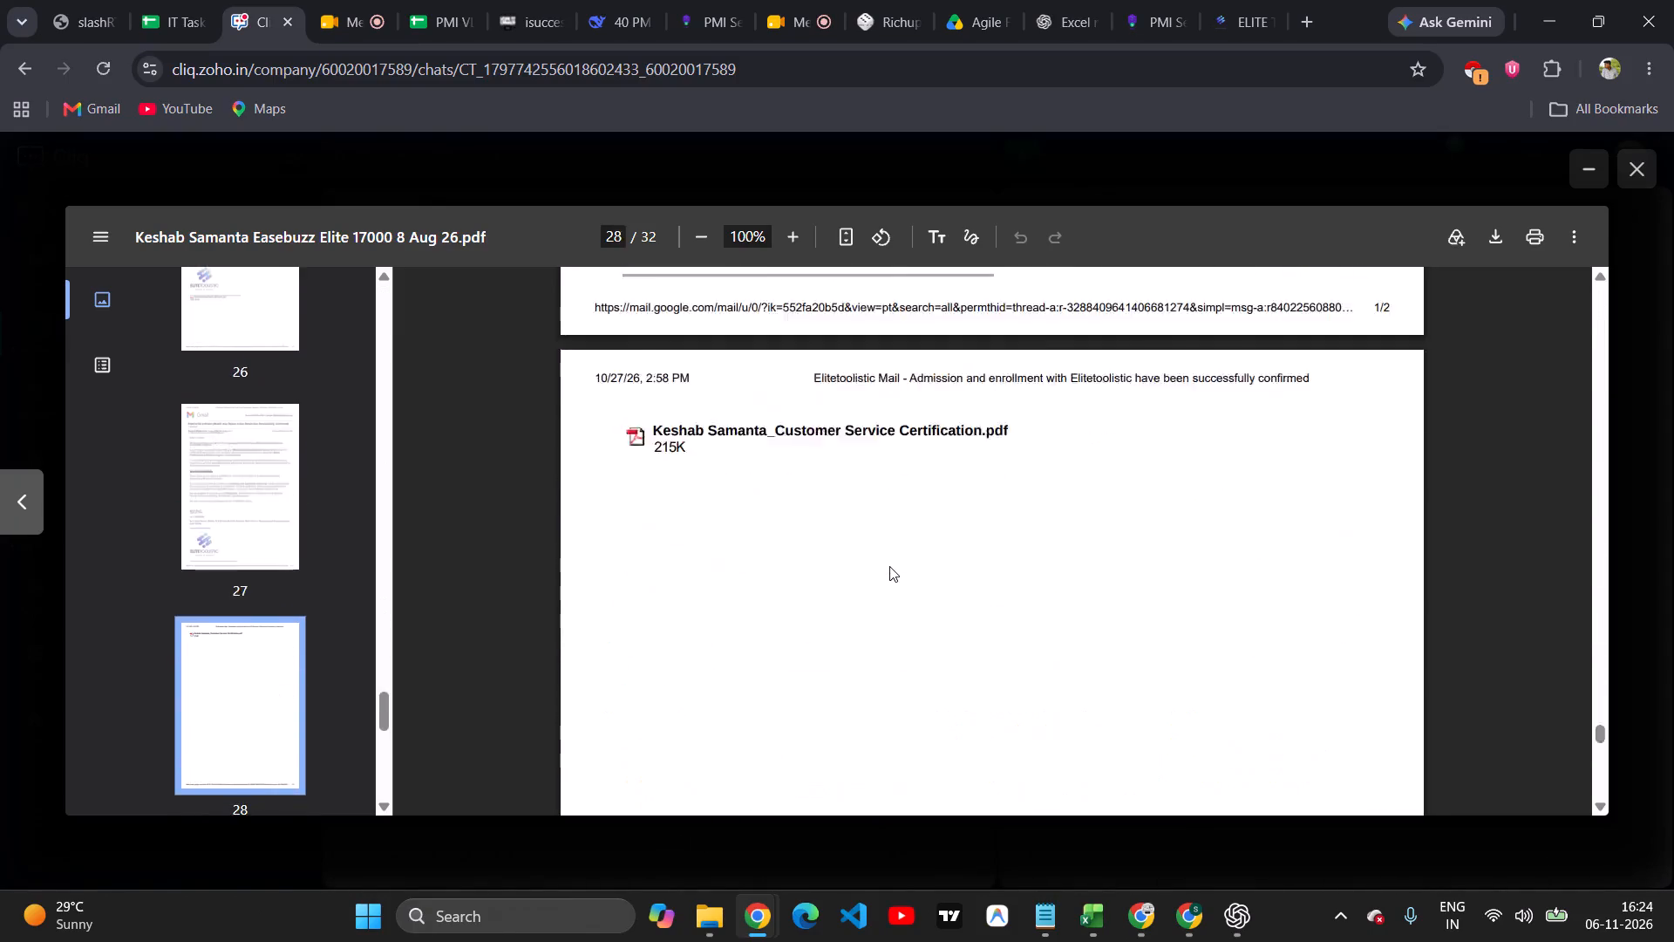
{"action": "scroll", "coordinate": [889, 566], "scroll_direction": "down", "scroll_amount": 12}
{"action": "scroll", "coordinate": [889, 566], "scroll_direction": "up", "scroll_amount": 5}
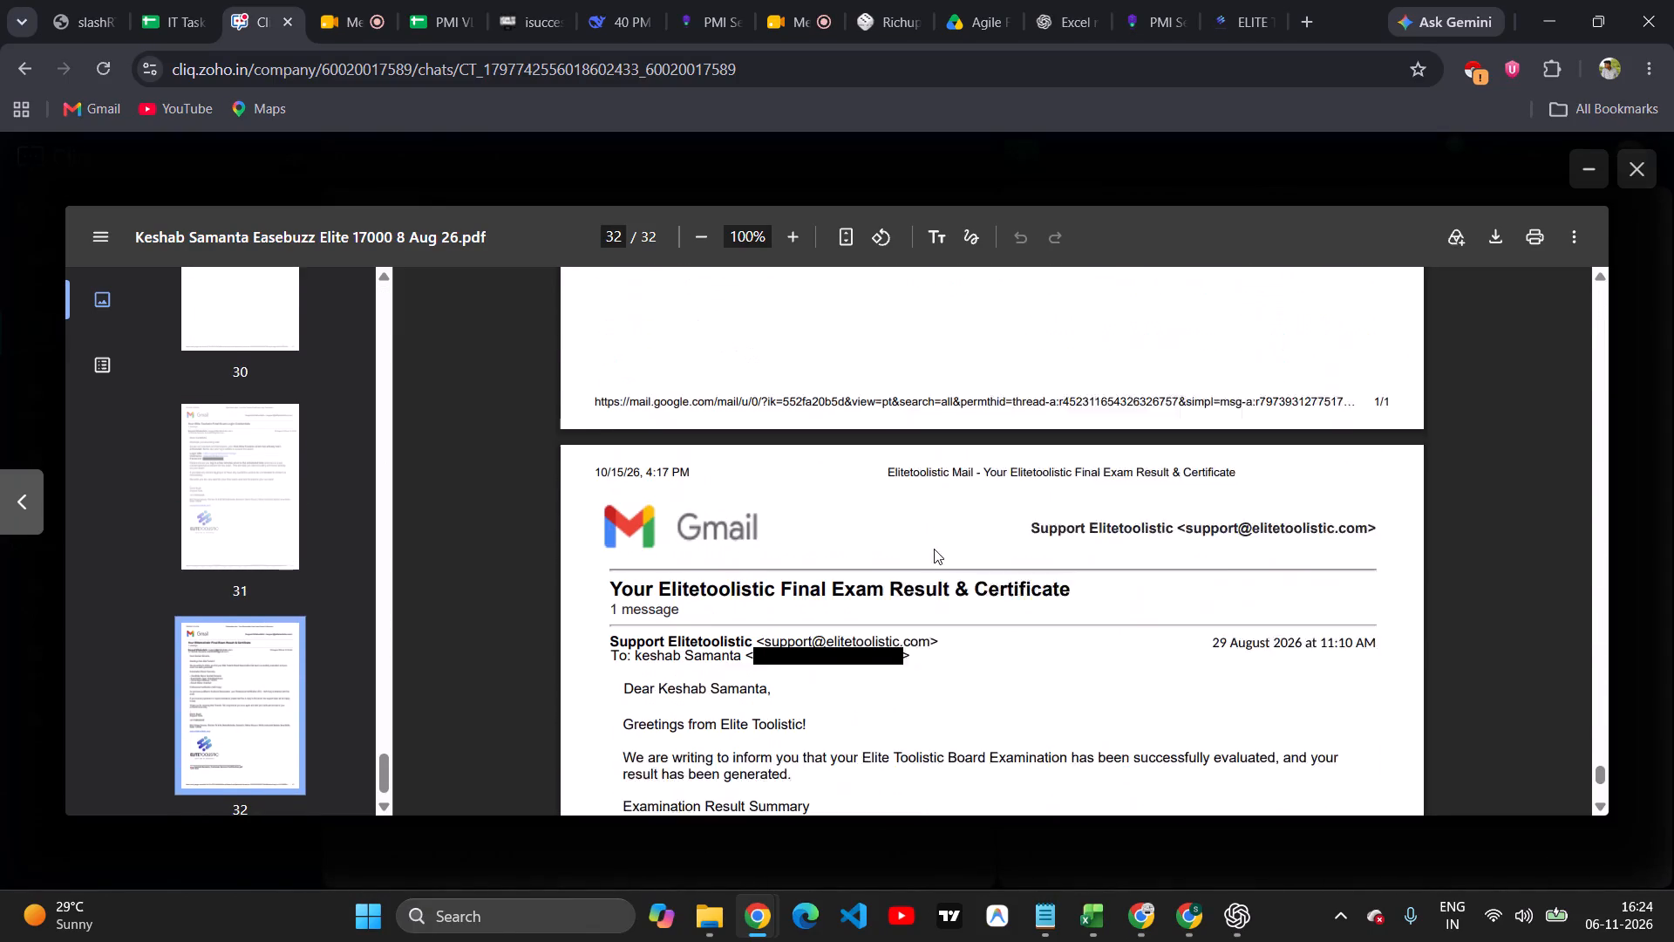
{"action": "left_click", "coordinate": [1650, 172]}
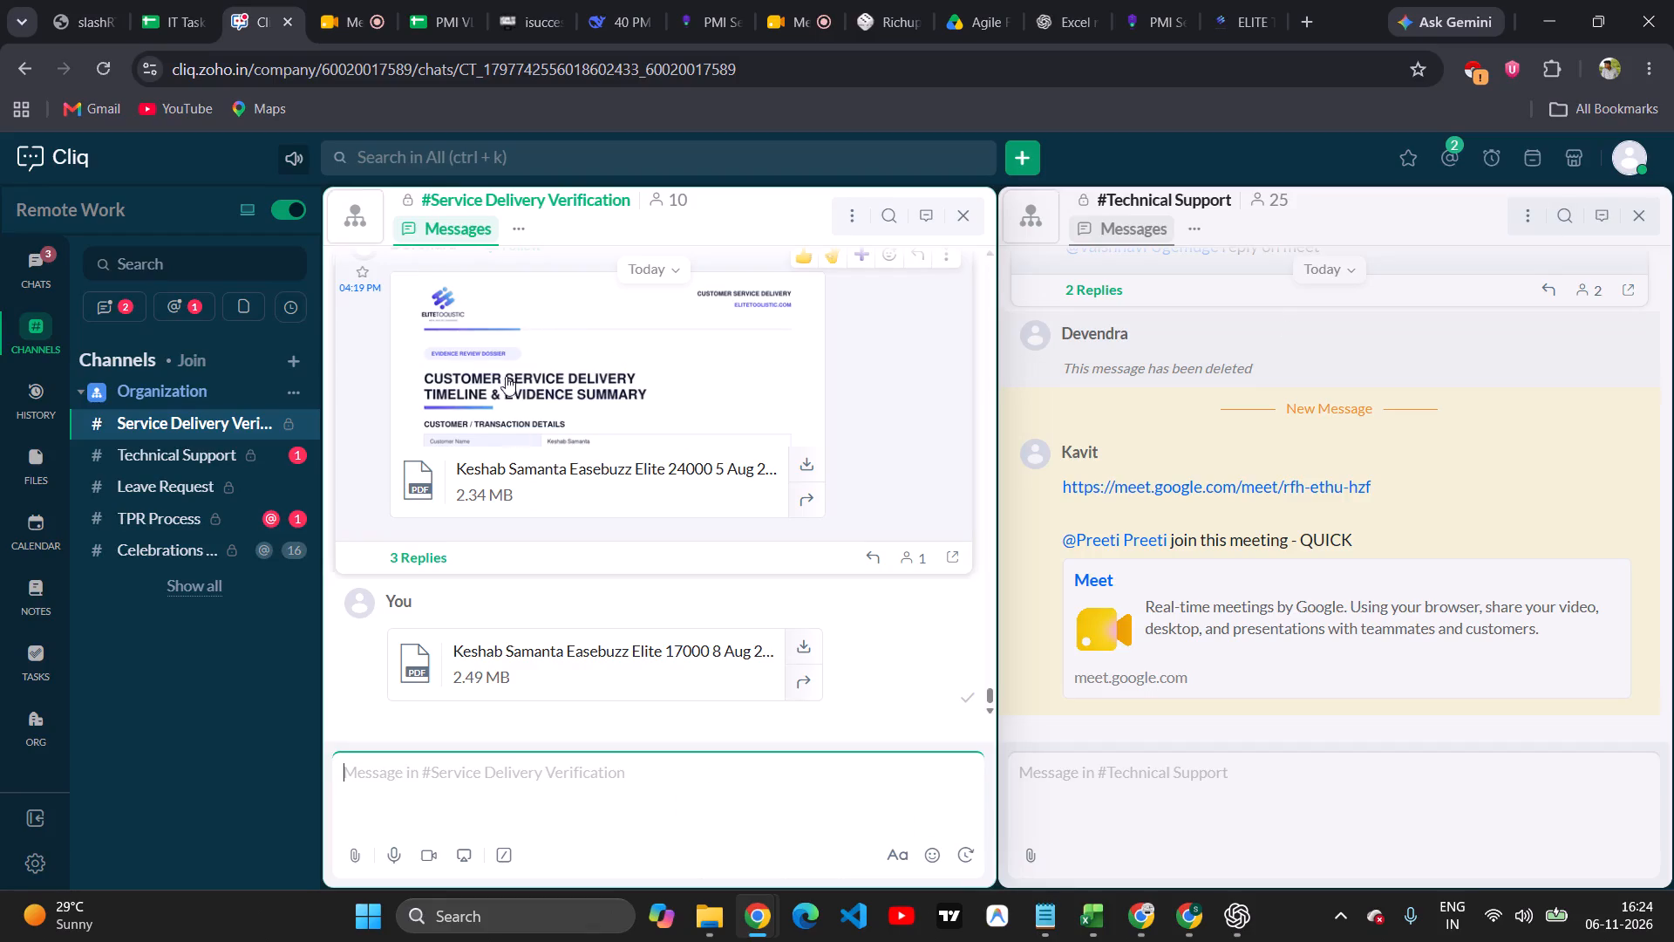
In the incognito Cliq window, open the Easebuzz Elite 17000 8 Aug 26 thread in #Backend Team and save its 8 aug PC PDF to Downloads.
{"action": "key", "text": "alt+Tab"}
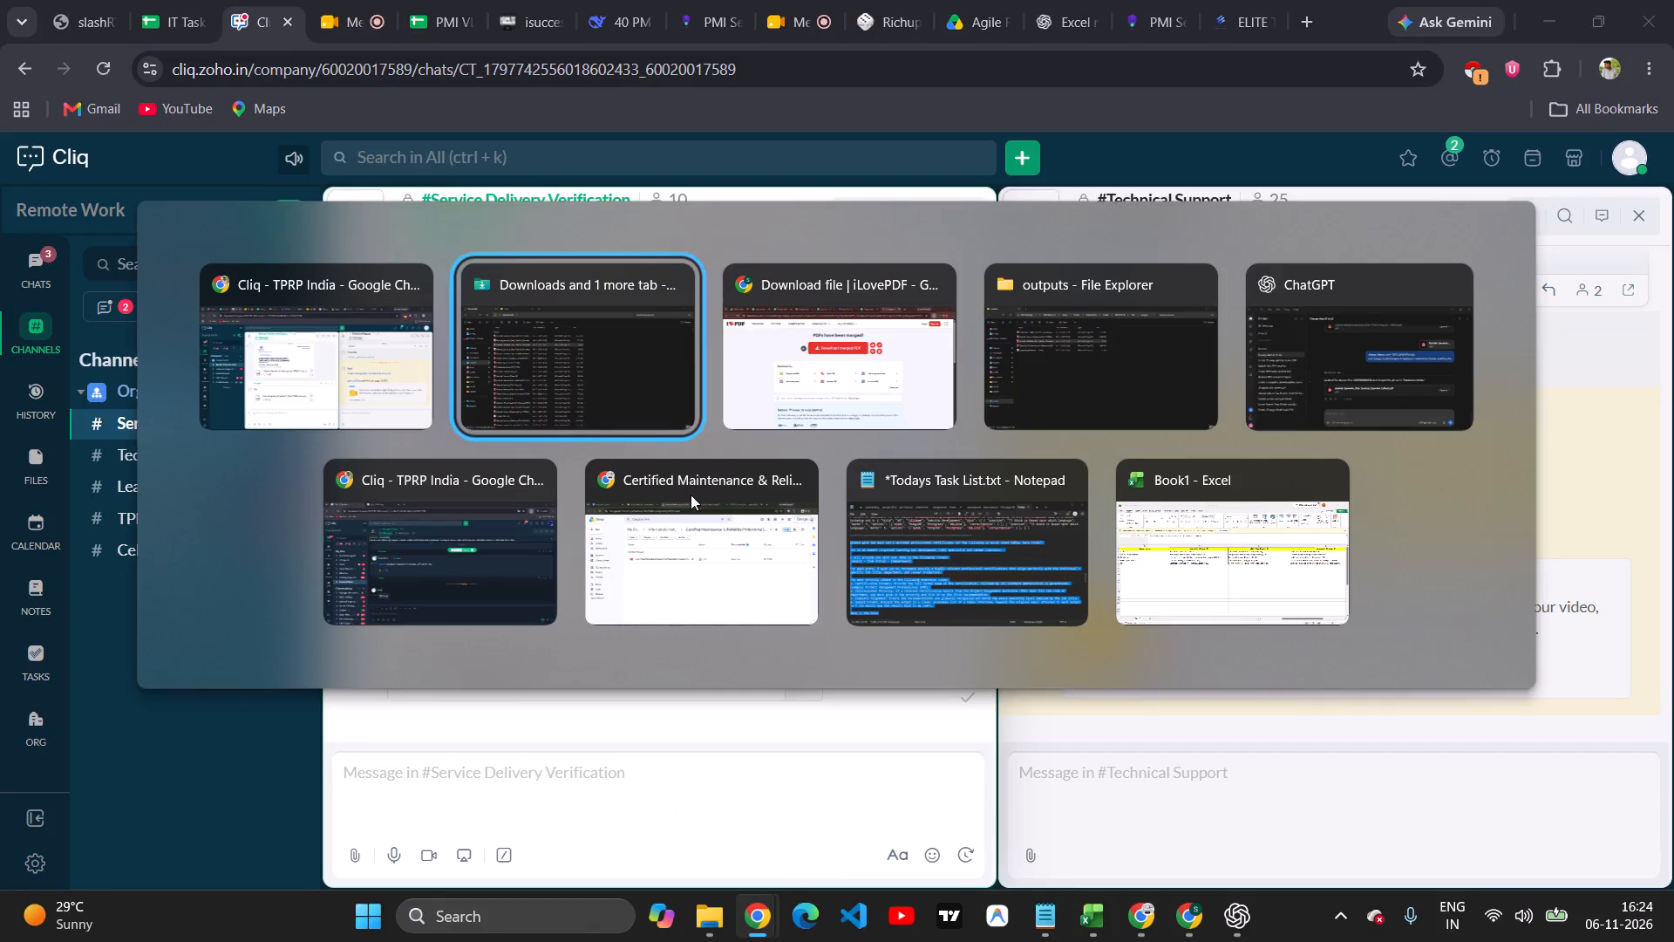
{"action": "left_click", "coordinate": [479, 584], "text": "alt"}
{"action": "scroll", "coordinate": [585, 574], "scroll_direction": "up", "scroll_amount": 1}
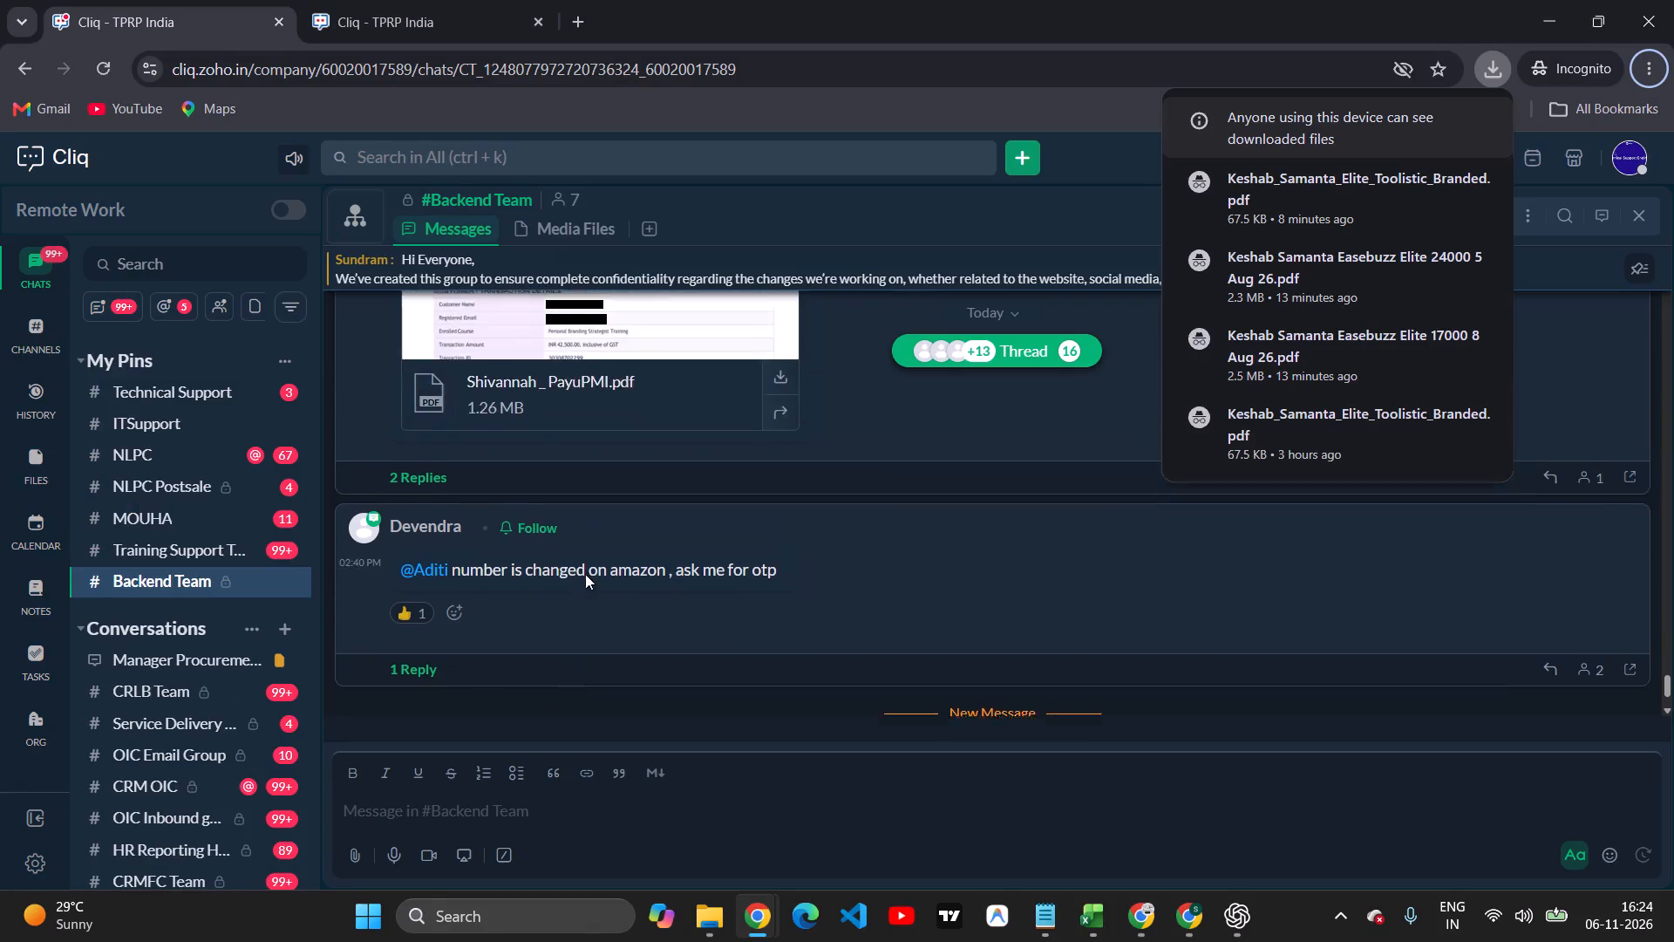
{"action": "scroll", "coordinate": [585, 574], "scroll_direction": "up", "scroll_amount": 6}
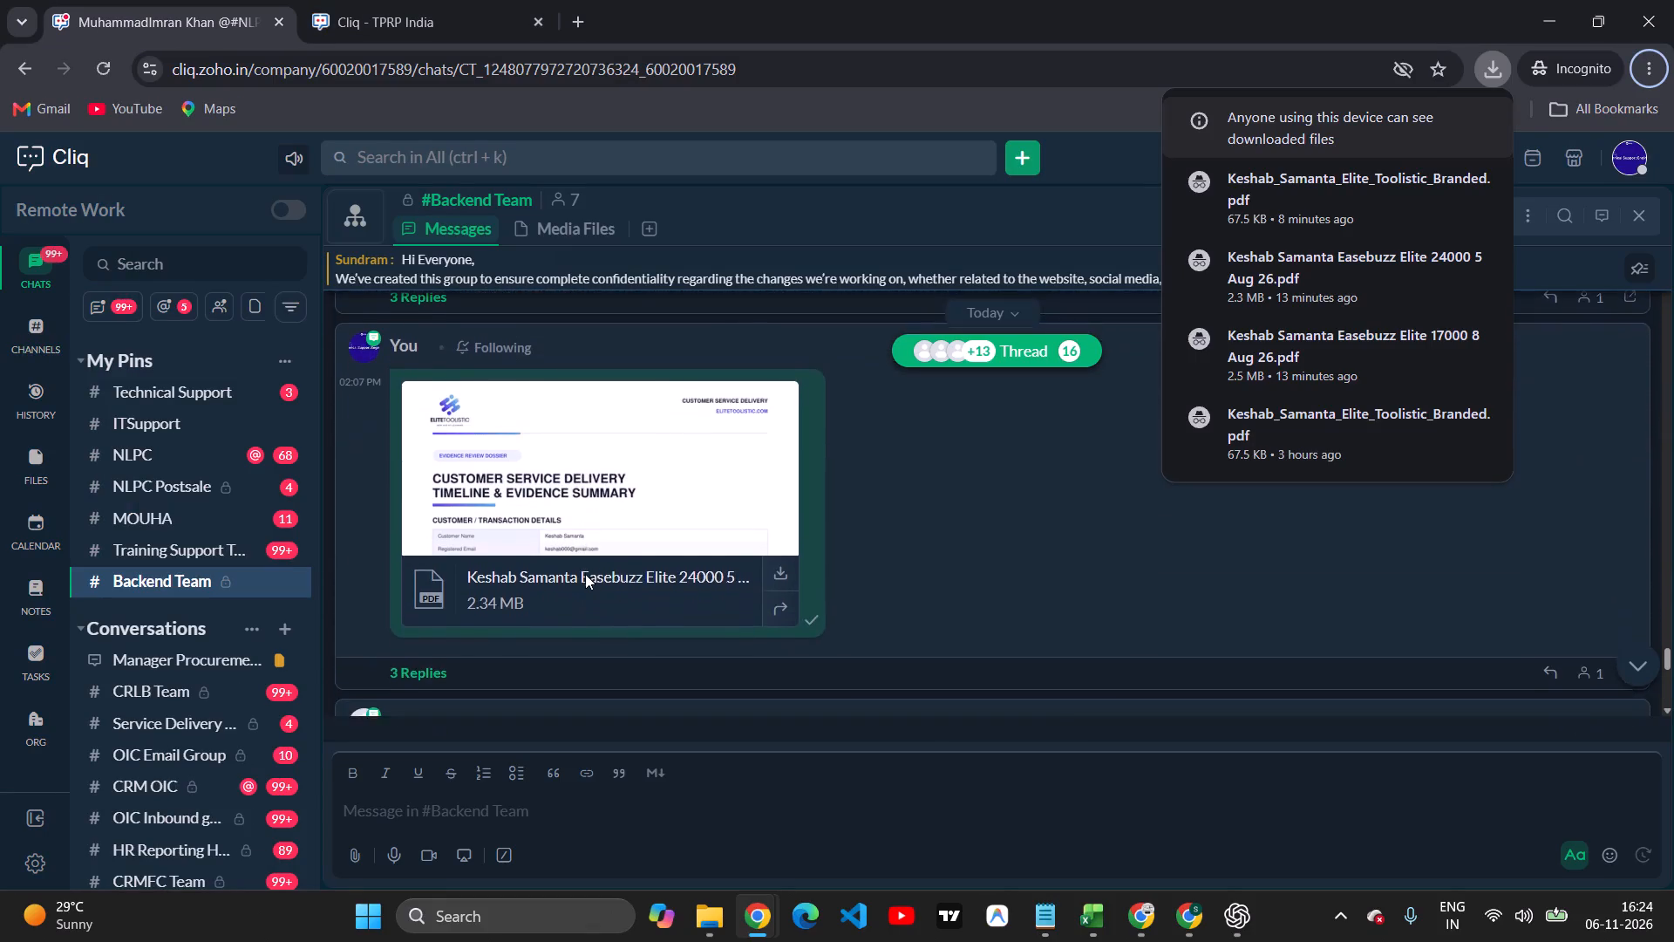
{"action": "scroll", "coordinate": [585, 574], "scroll_direction": "up", "scroll_amount": 1}
{"action": "left_click", "coordinate": [409, 472]}
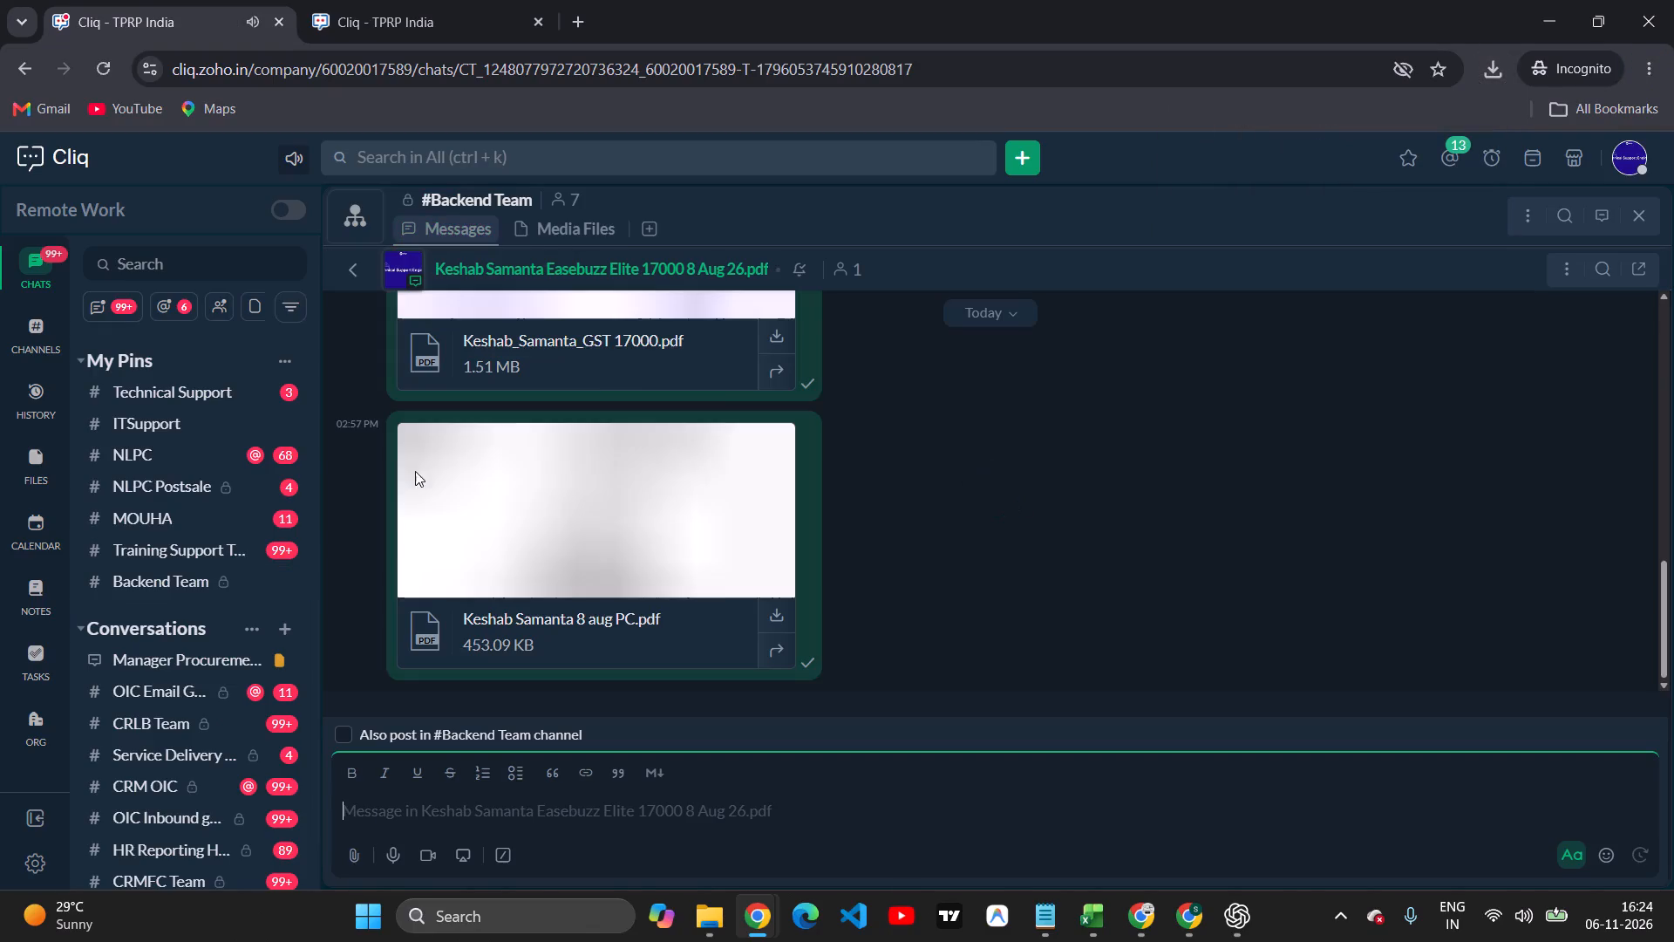
{"action": "left_click", "coordinate": [773, 611]}
{"action": "scroll", "coordinate": [771, 605], "scroll_direction": "up", "scroll_amount": 1}
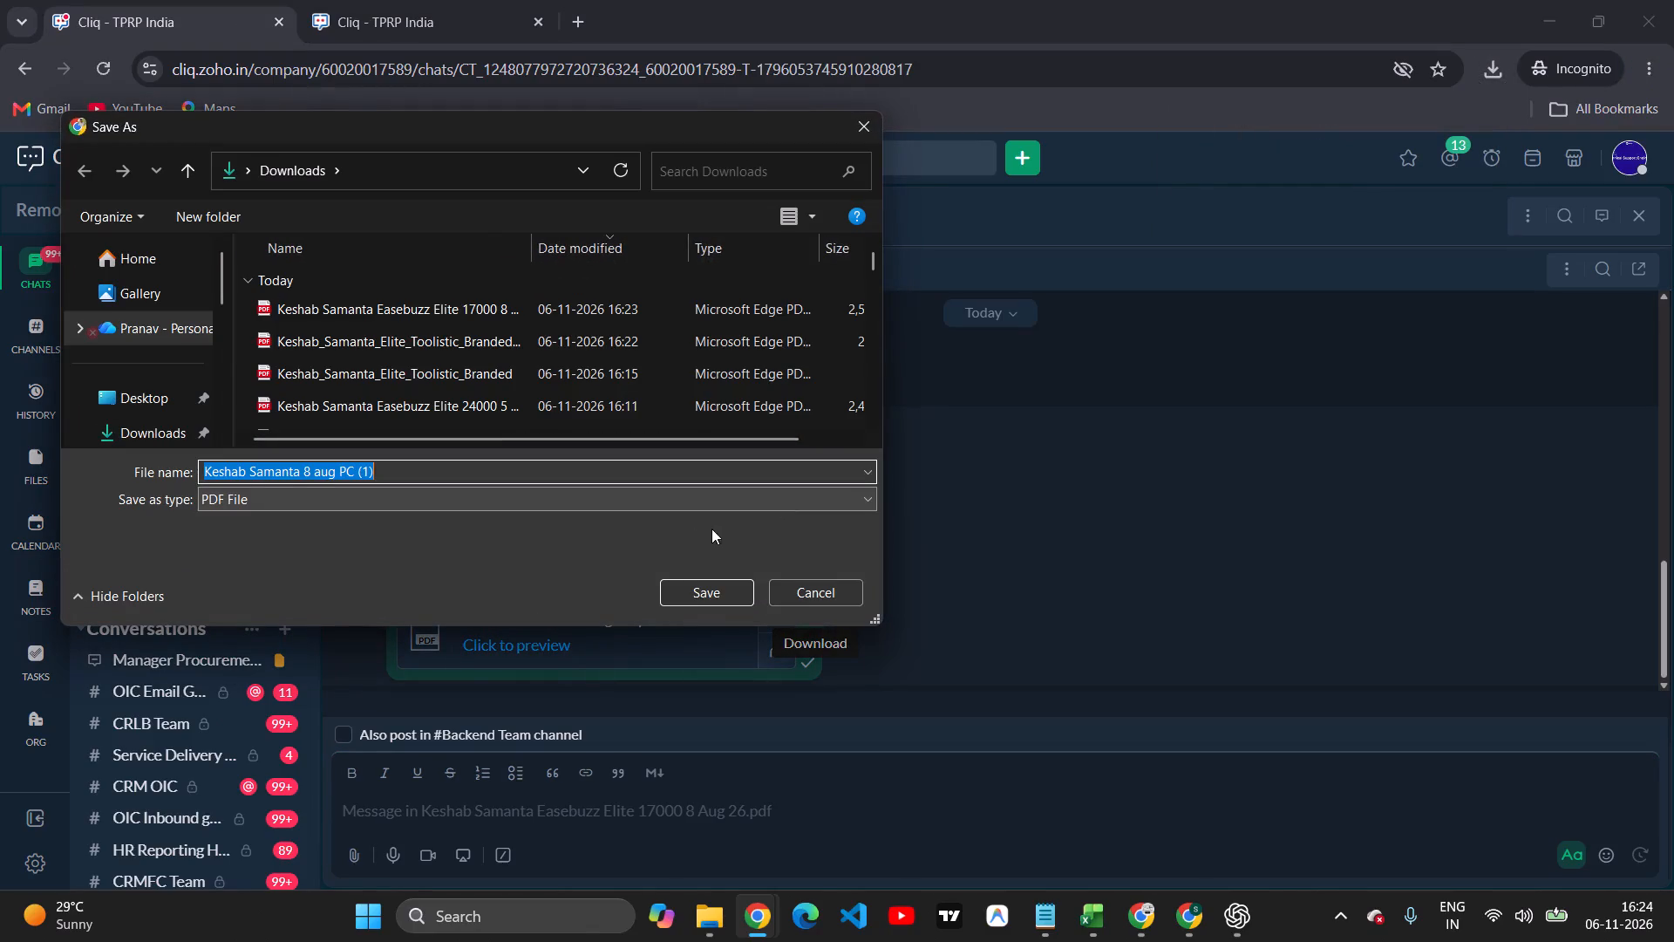
{"action": "left_click", "coordinate": [687, 586]}
Save the GST 17000 invoice and KYC PDFs from the same #Backend Team thread to Downloads.
{"action": "scroll", "coordinate": [744, 505], "scroll_direction": "up", "scroll_amount": 1}
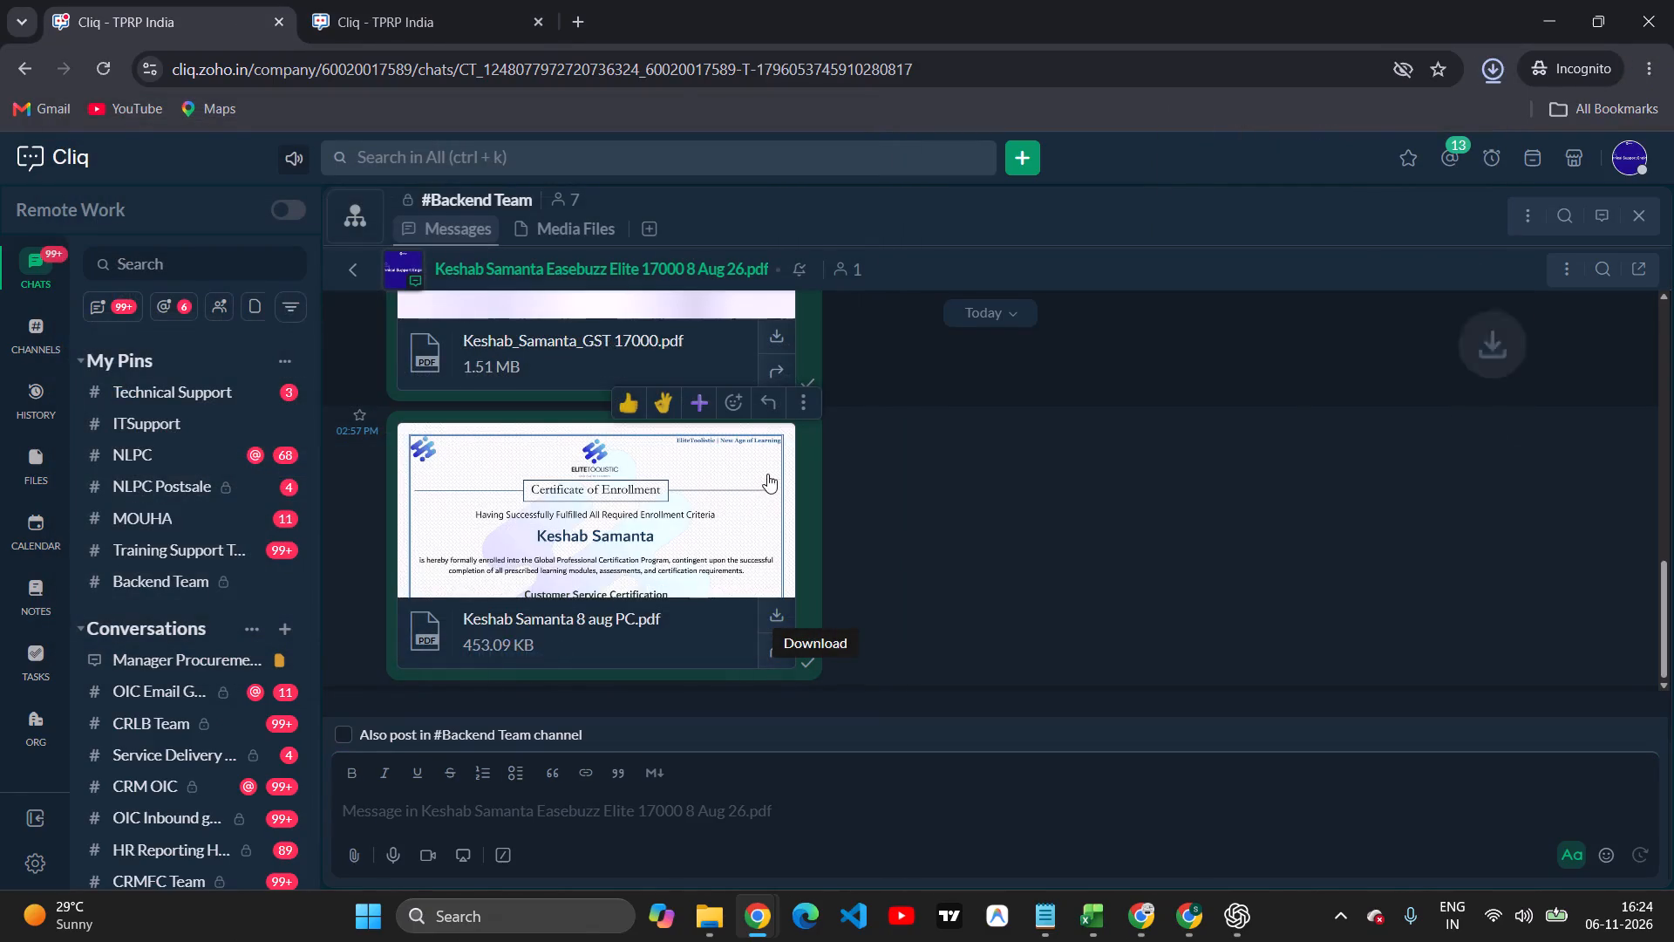
{"action": "scroll", "coordinate": [767, 474], "scroll_direction": "up", "scroll_amount": 2}
{"action": "left_click", "coordinate": [772, 448]}
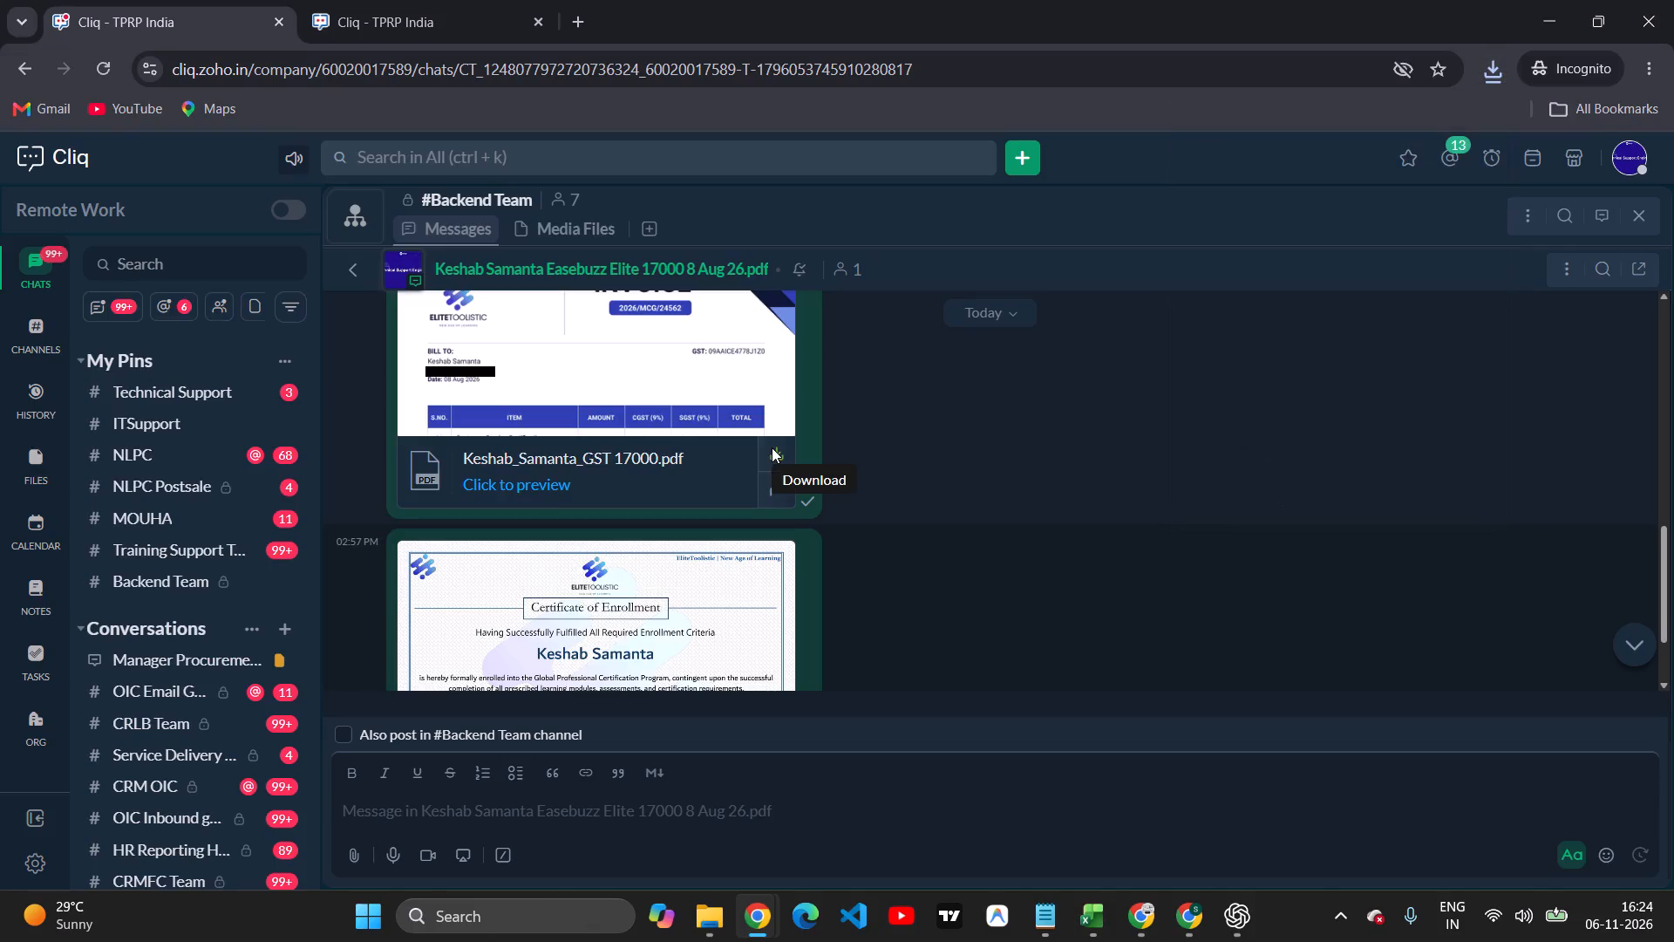
{"action": "left_click", "coordinate": [681, 594]}
{"action": "scroll", "coordinate": [691, 584], "scroll_direction": "up", "scroll_amount": 3}
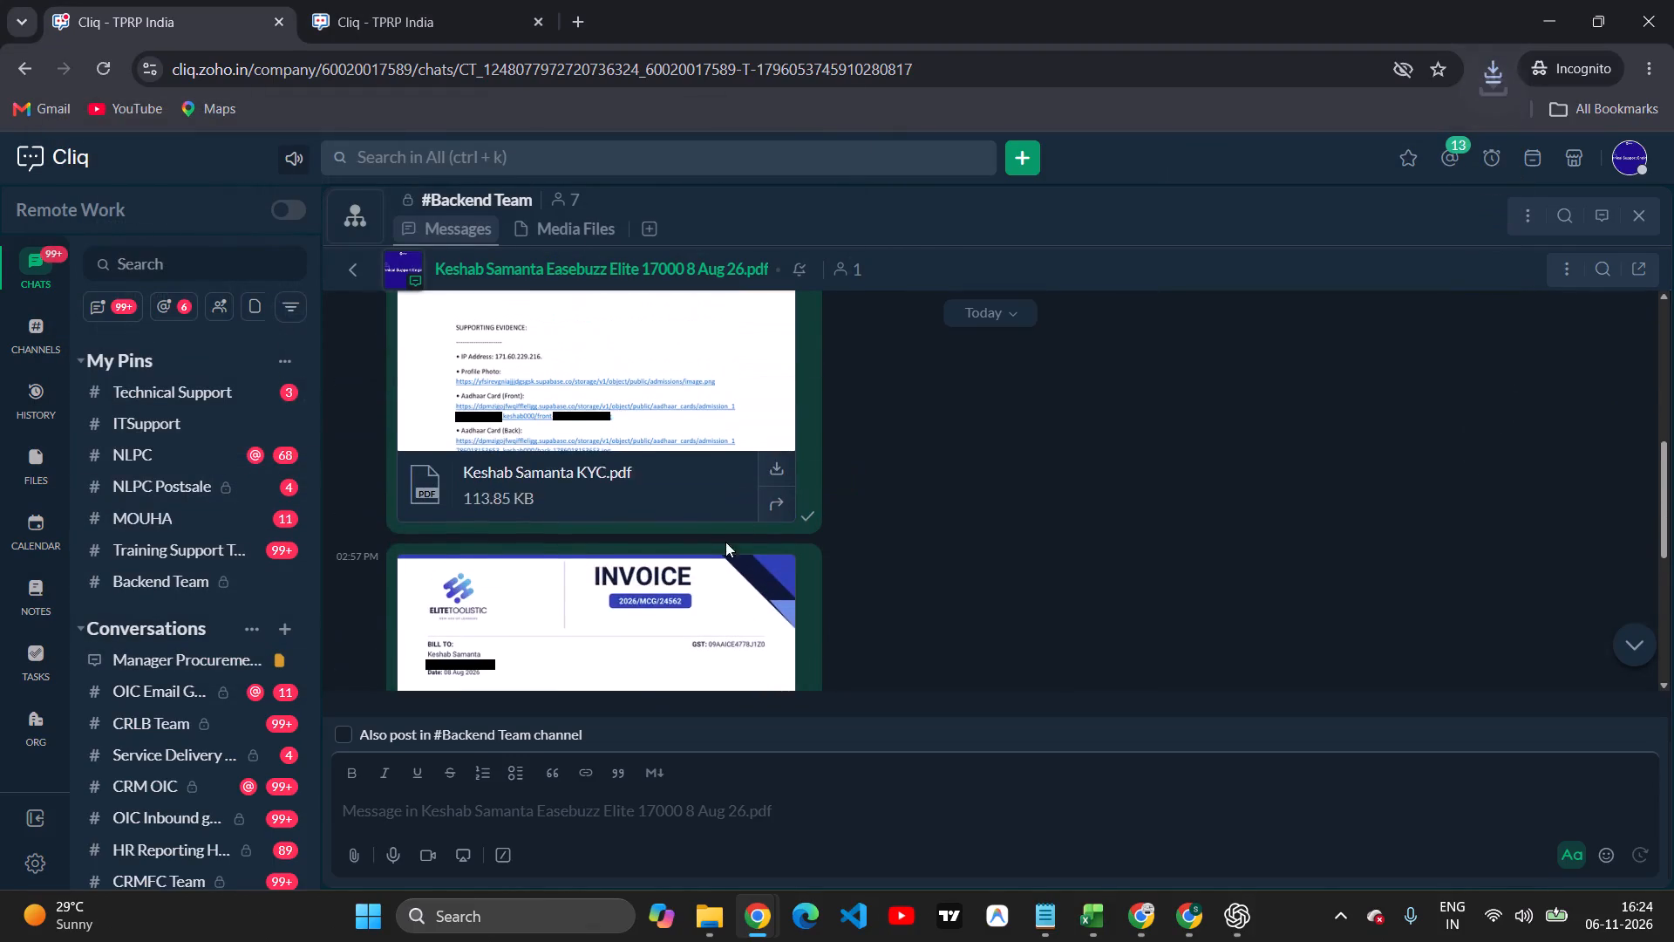
{"action": "left_click", "coordinate": [772, 466]}
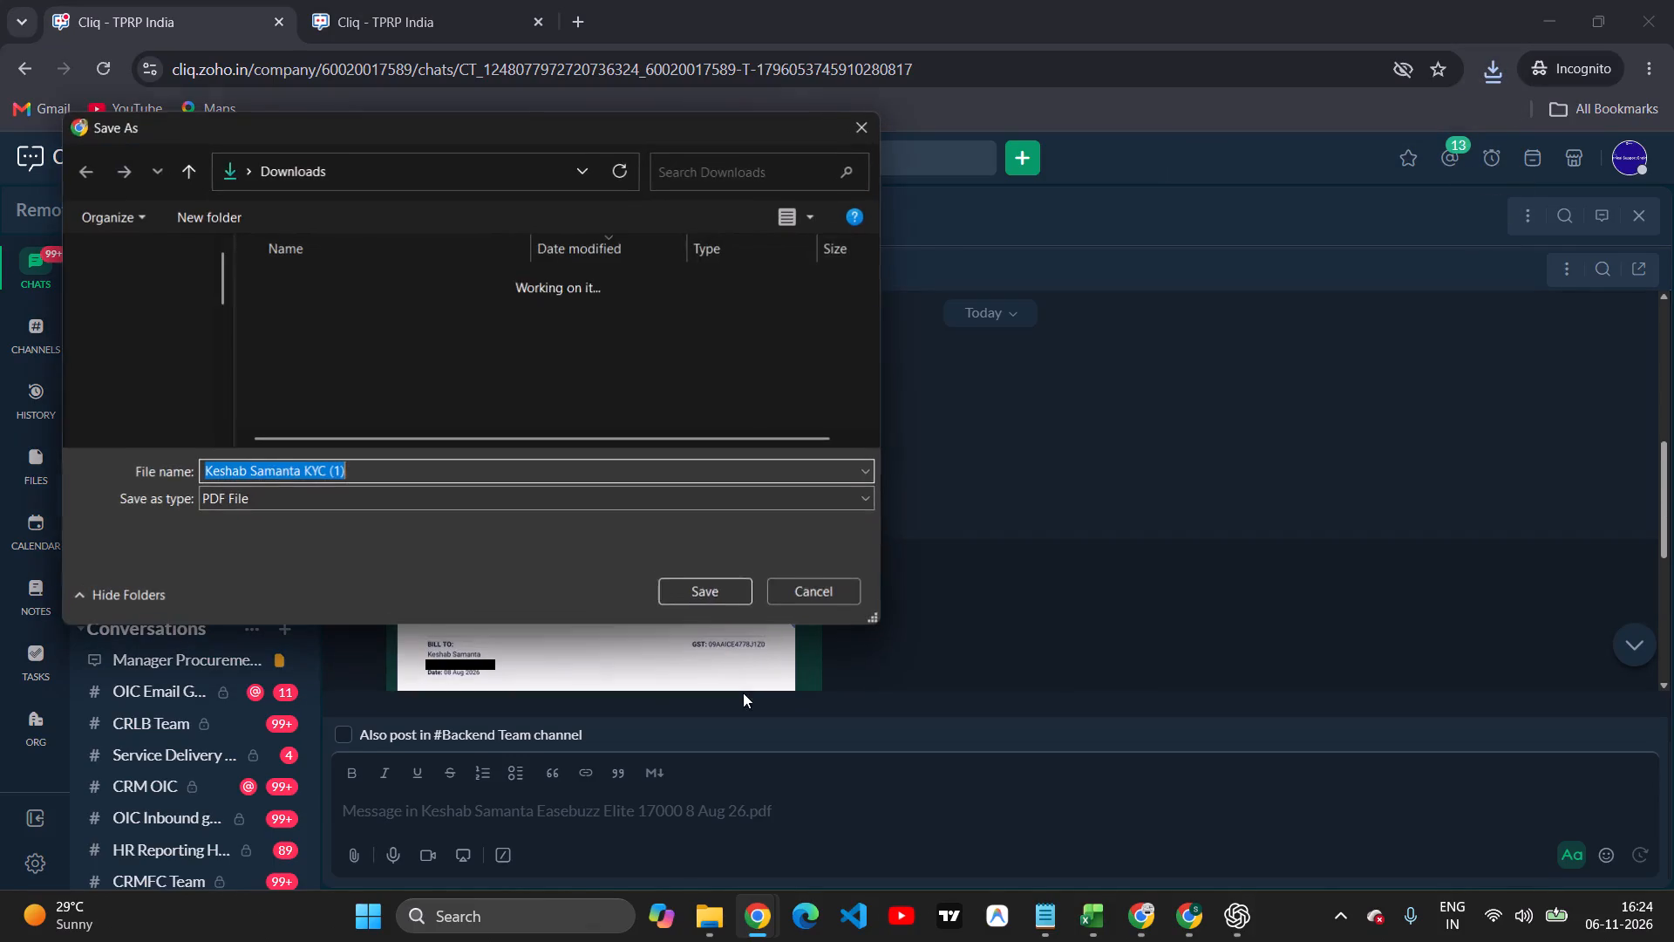
{"action": "left_click", "coordinate": [725, 584]}
{"action": "scroll", "coordinate": [793, 543], "scroll_direction": "up", "scroll_amount": 2}
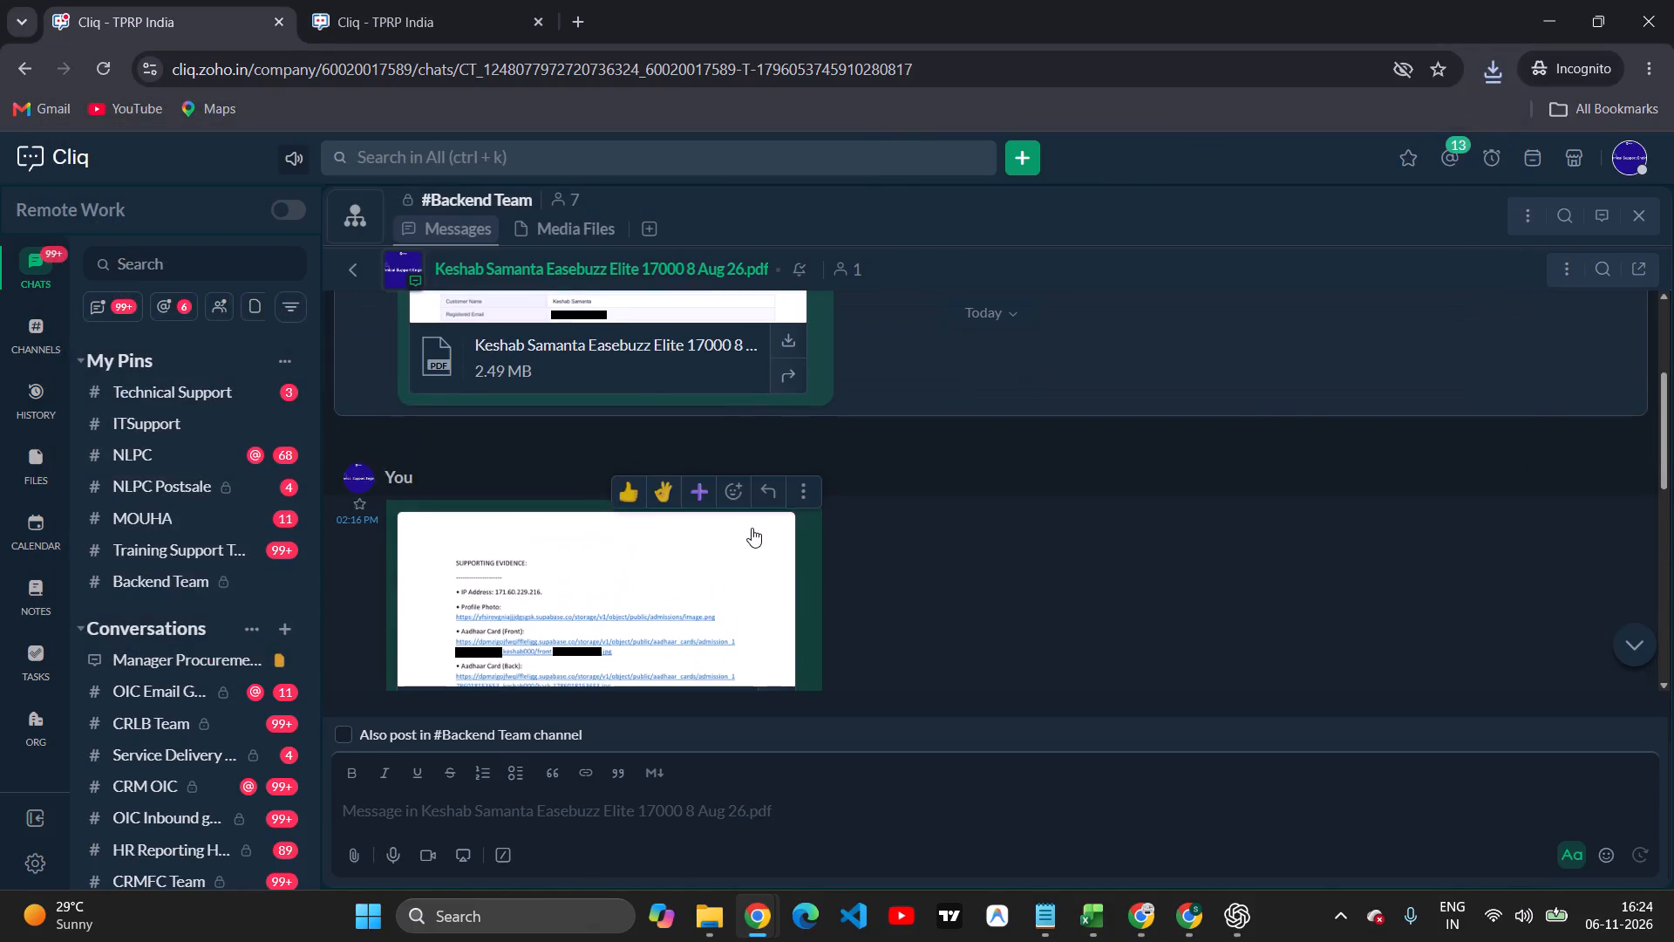
Start a thread on the 17000 PDF posted in #Service Delivery Verification and share KYC (1) there, removing (1) from its name.
{"action": "key", "text": "alt+Tab"}
{"action": "scroll", "coordinate": [652, 576], "scroll_direction": "down", "scroll_amount": 7}
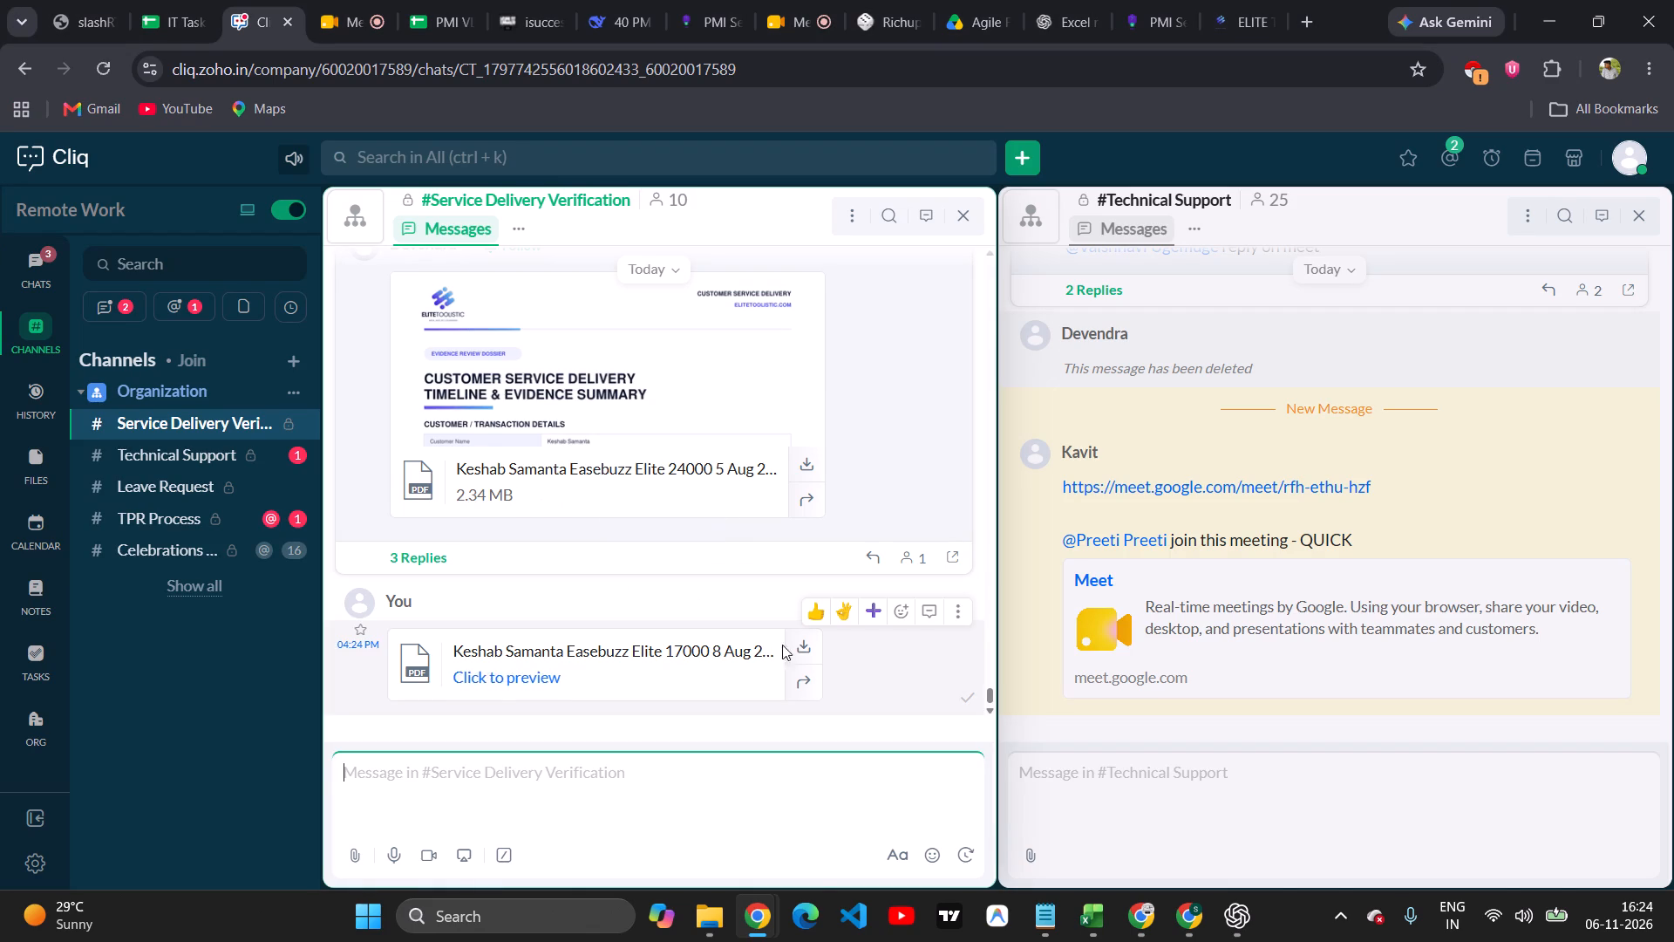
{"action": "left_click", "coordinate": [930, 618]}
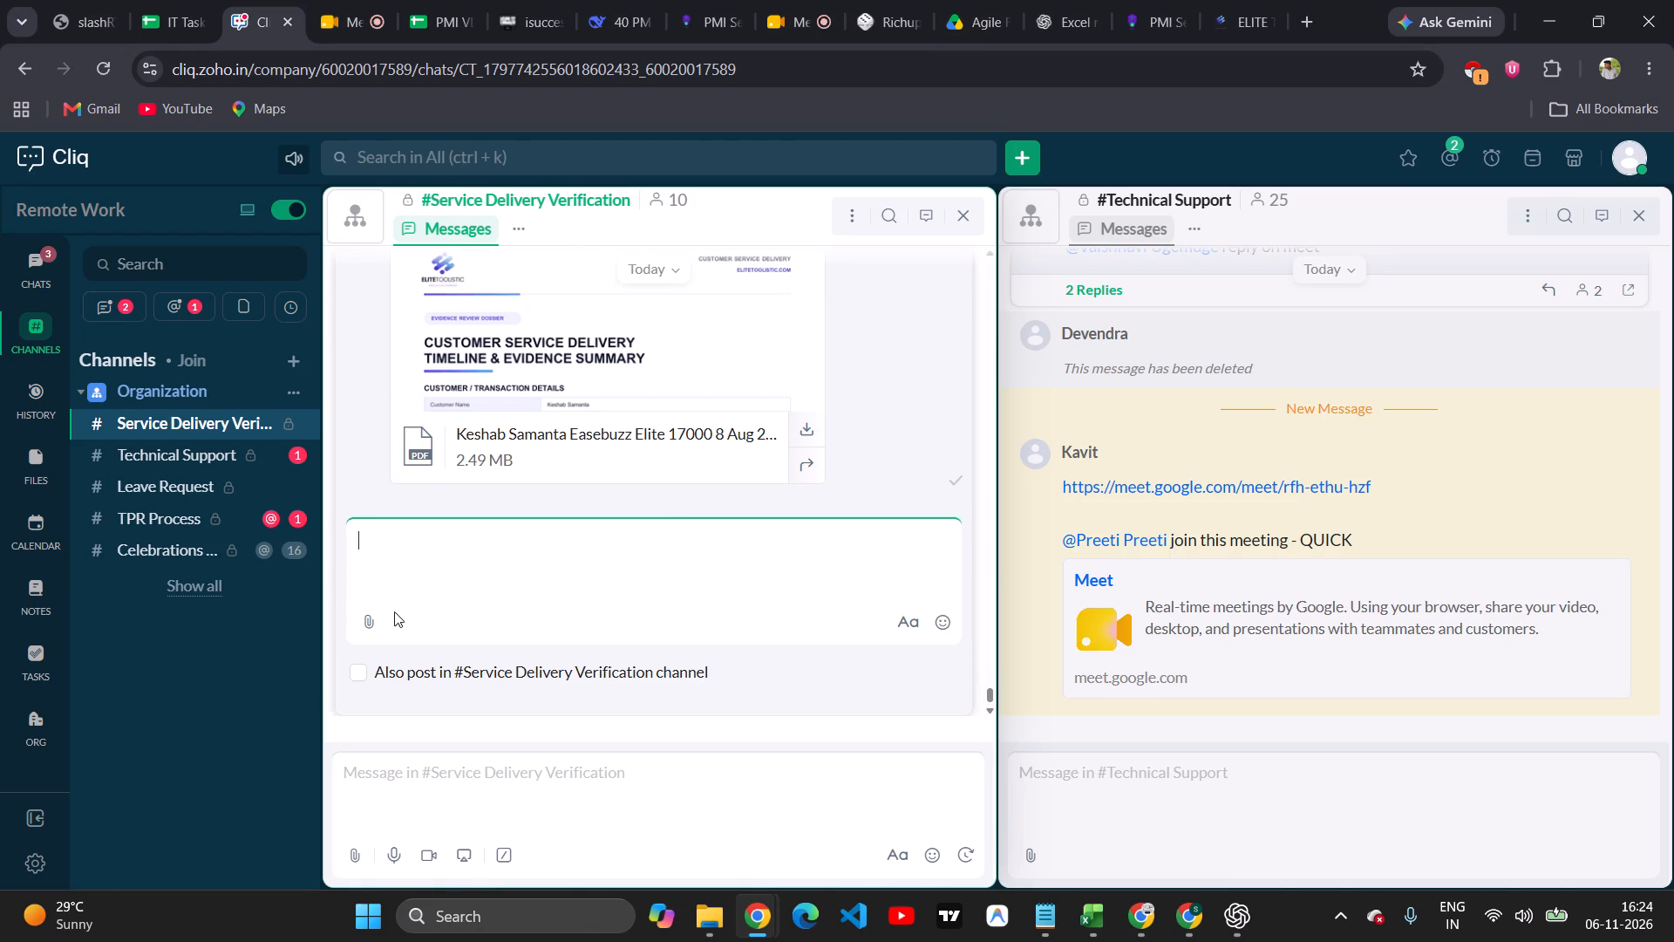
{"action": "left_click", "coordinate": [380, 615]}
{"action": "left_click", "coordinate": [473, 502]}
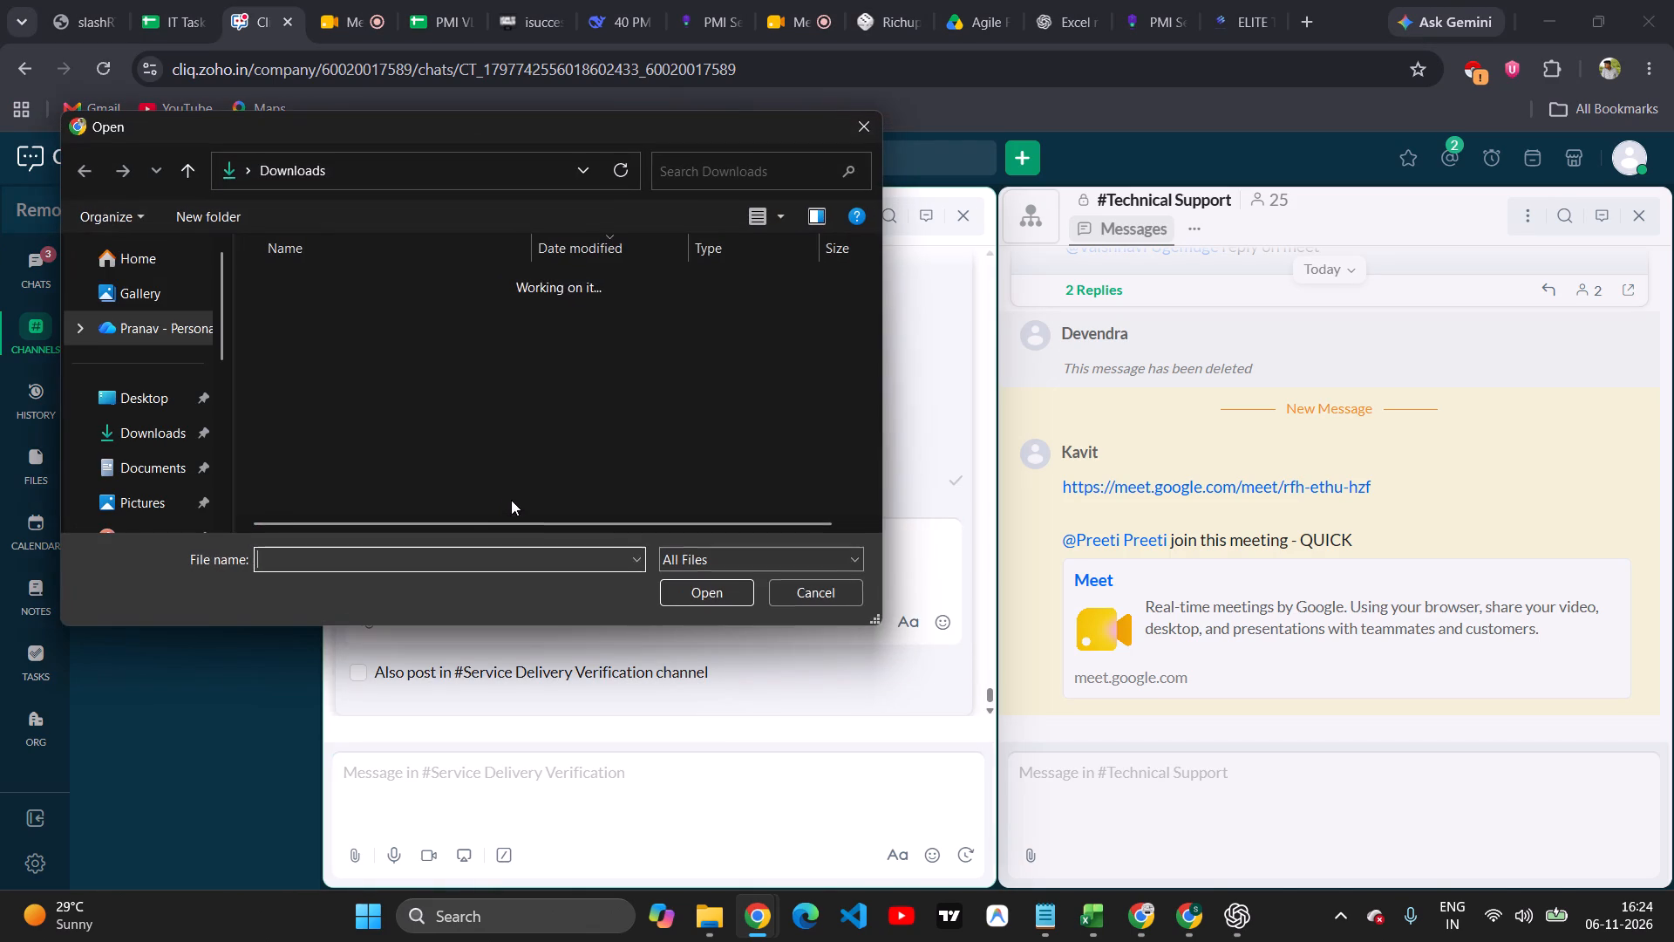
{"action": "left_click", "coordinate": [450, 311]}
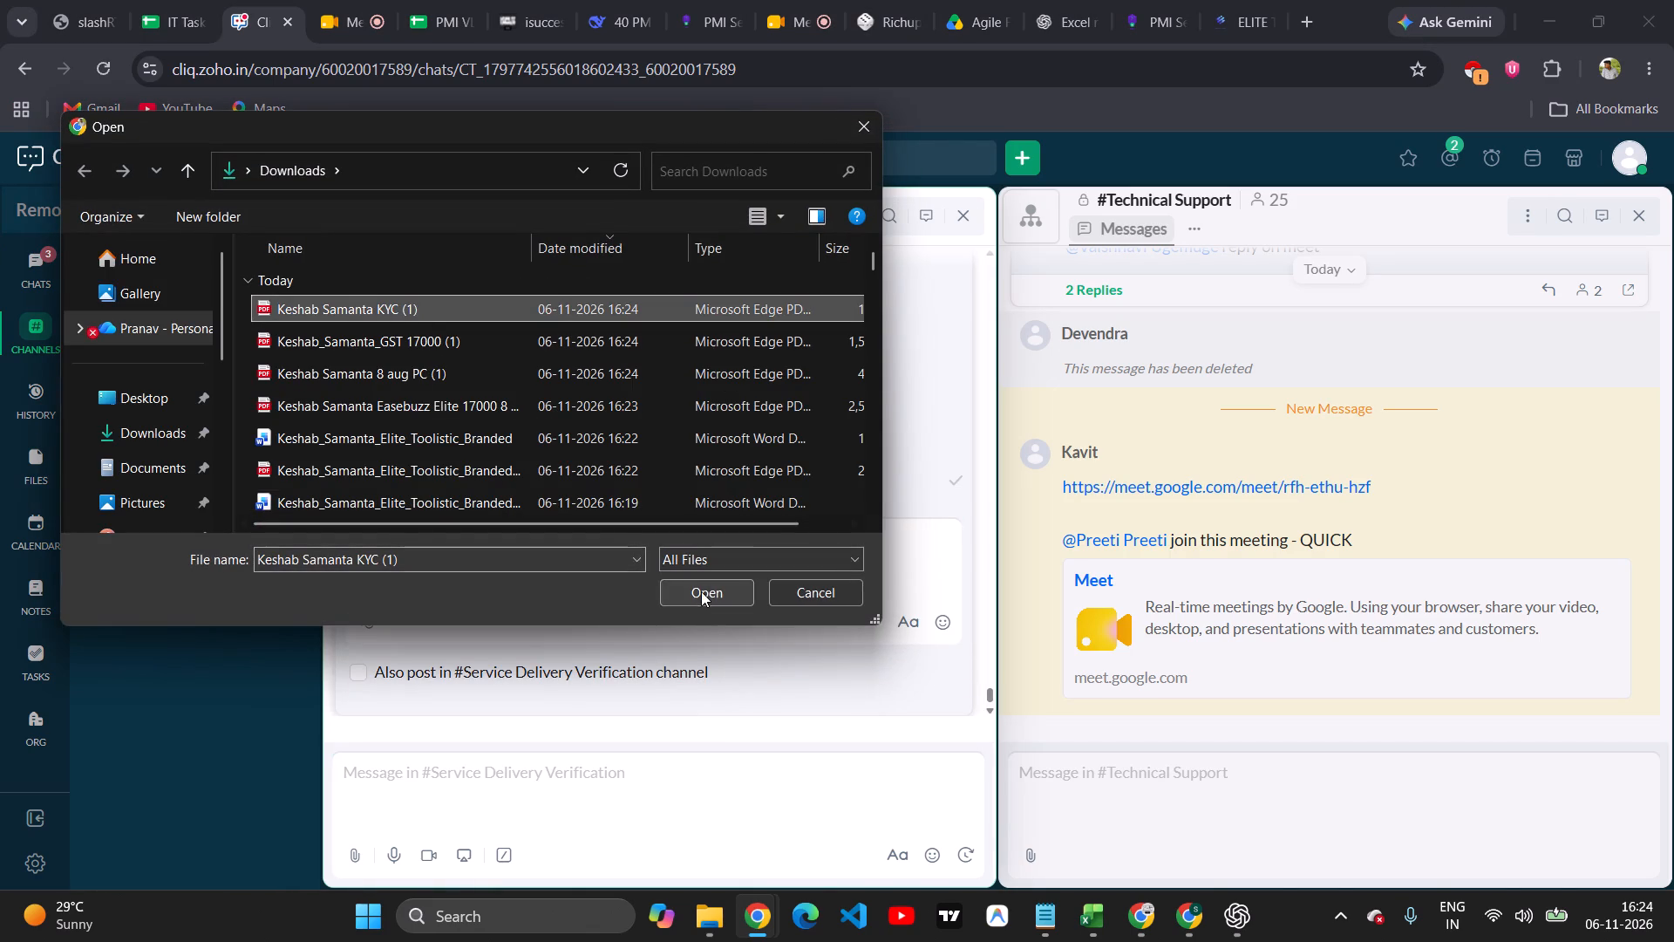
{"action": "left_click", "coordinate": [699, 592]}
{"action": "left_click", "coordinate": [658, 562]}
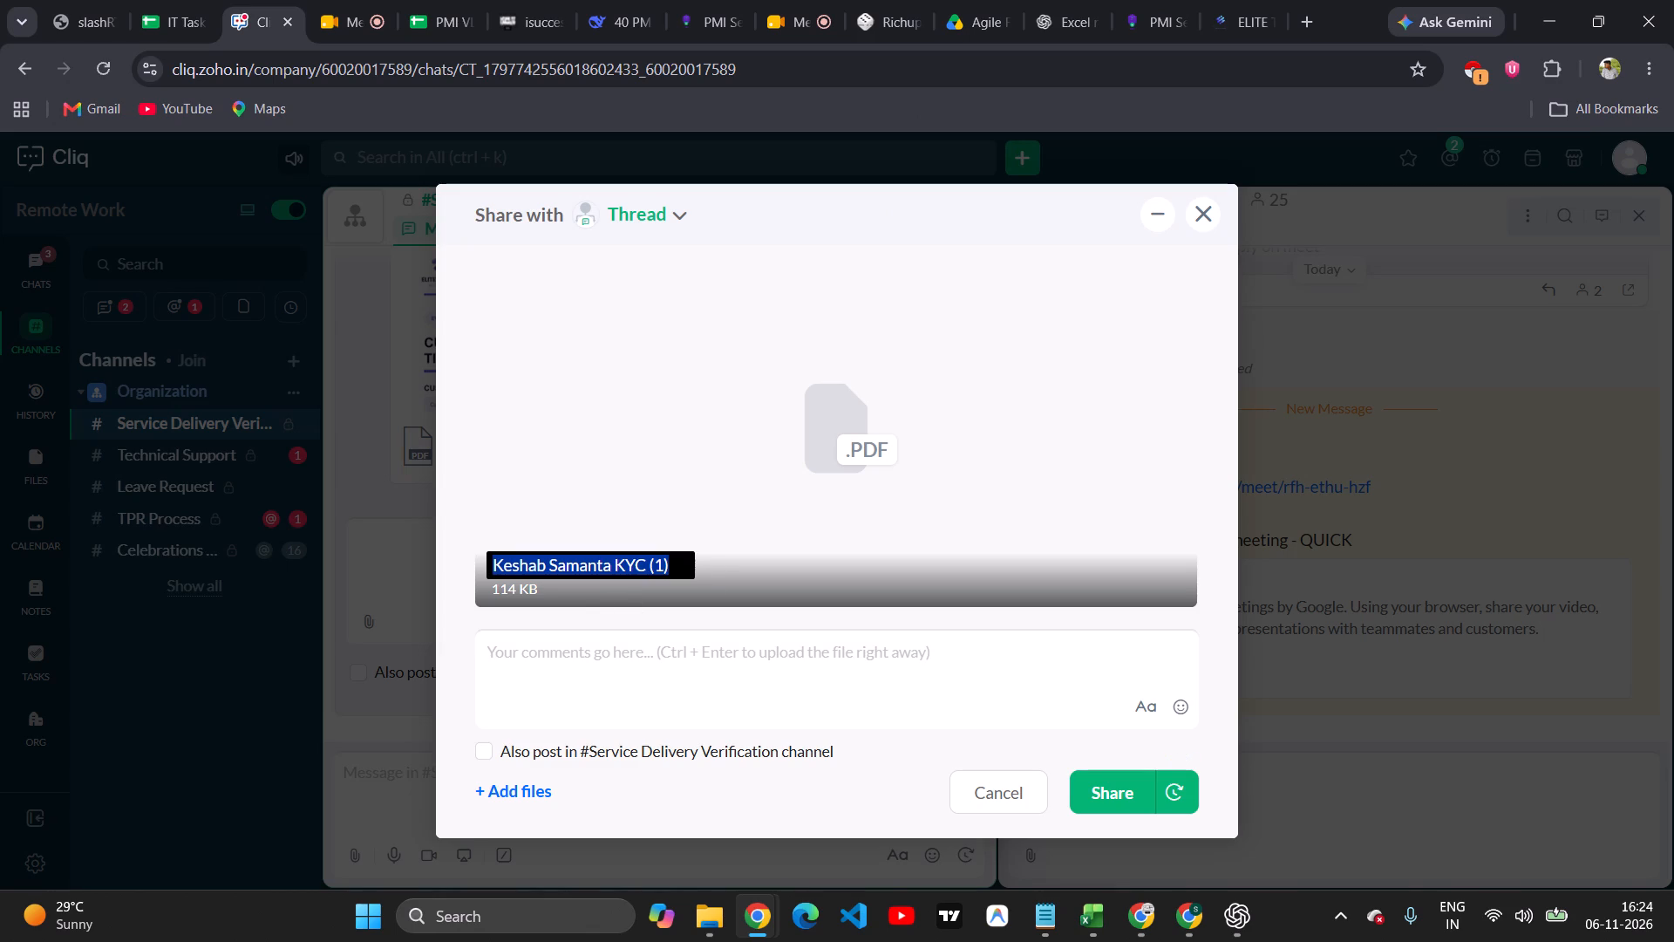
{"action": "left_click", "coordinate": [674, 568]}
{"action": "key", "text": "BackSpace"}
{"action": "key", "text": "BackSpace"}
{"action": "key", "text": "BackSpace"}
{"action": "left_click", "coordinate": [1105, 797]}
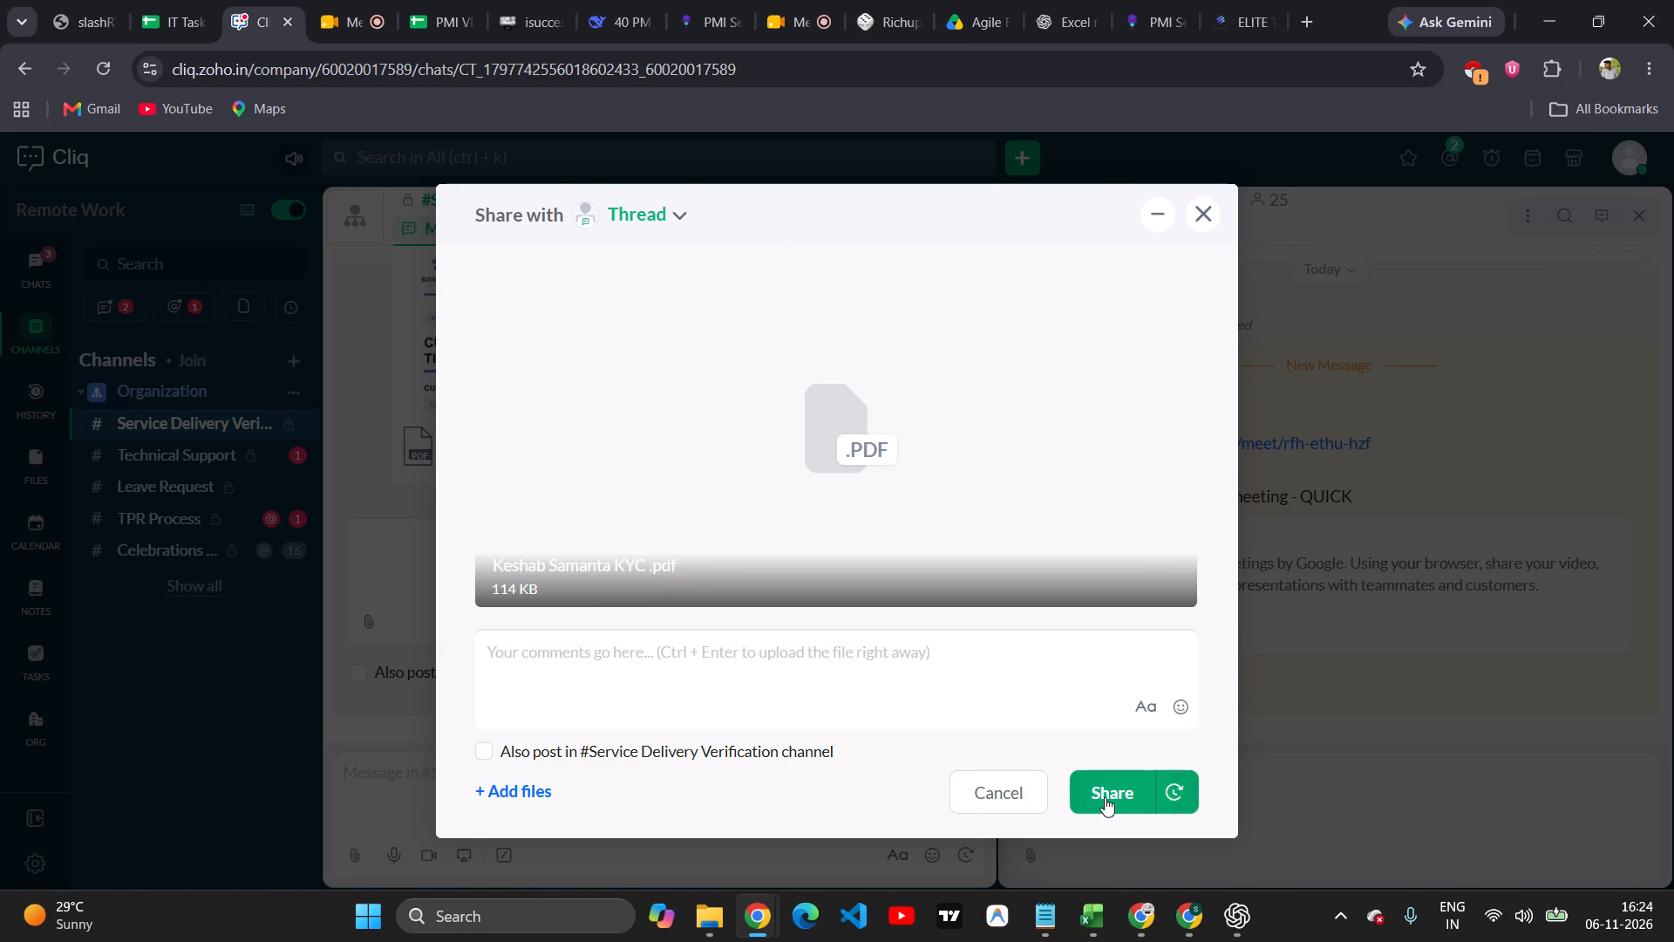
Share the GST 17000 (1) and 8 aug PC (1) PDFs in the same thread, removing (1) from the GST file's name.
{"action": "left_click", "coordinate": [369, 609]}
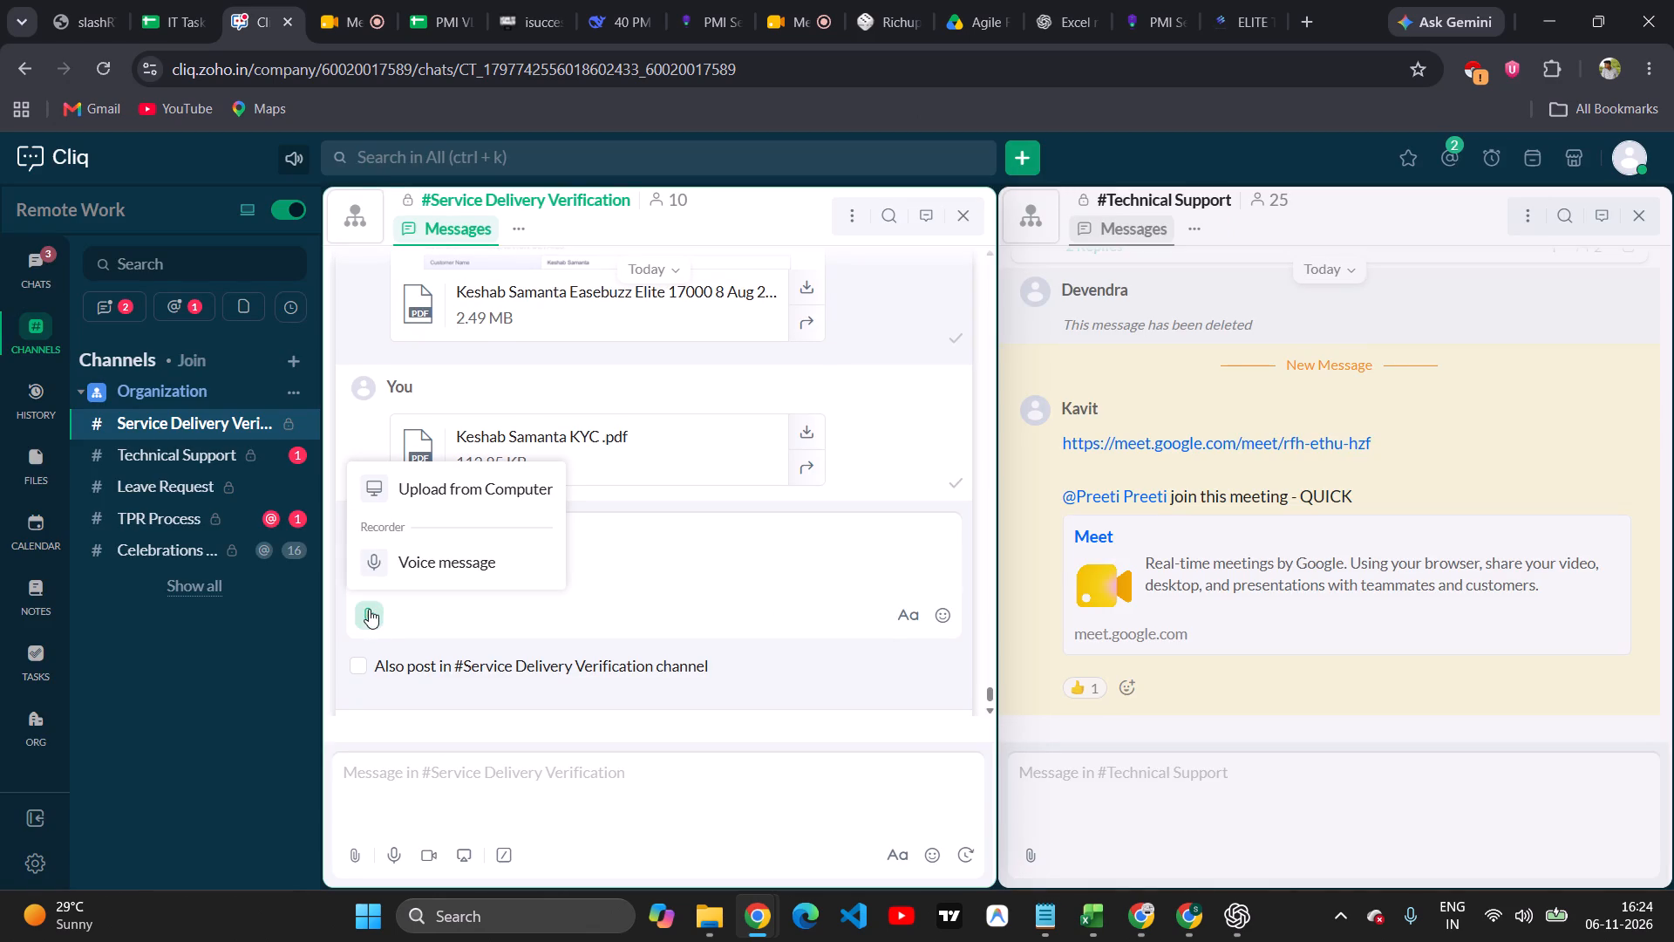
{"action": "left_click", "coordinate": [463, 490]}
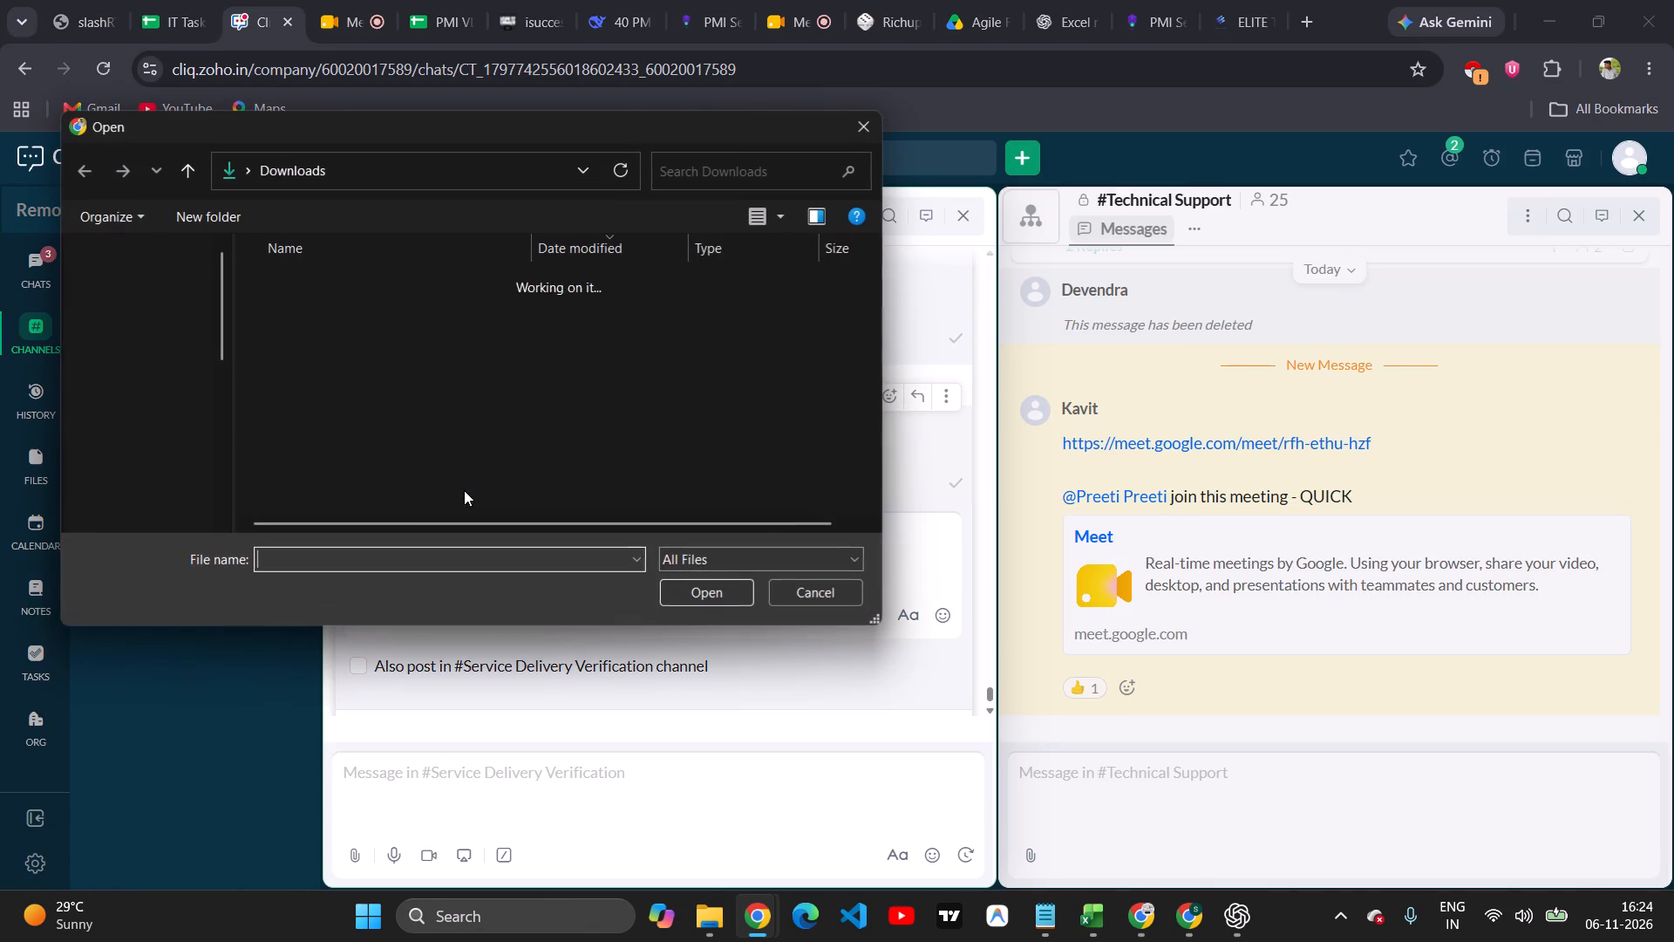
{"action": "left_click", "coordinate": [445, 377], "text": "ctrl"}
{"action": "left_click", "coordinate": [460, 343], "text": "ctrl"}
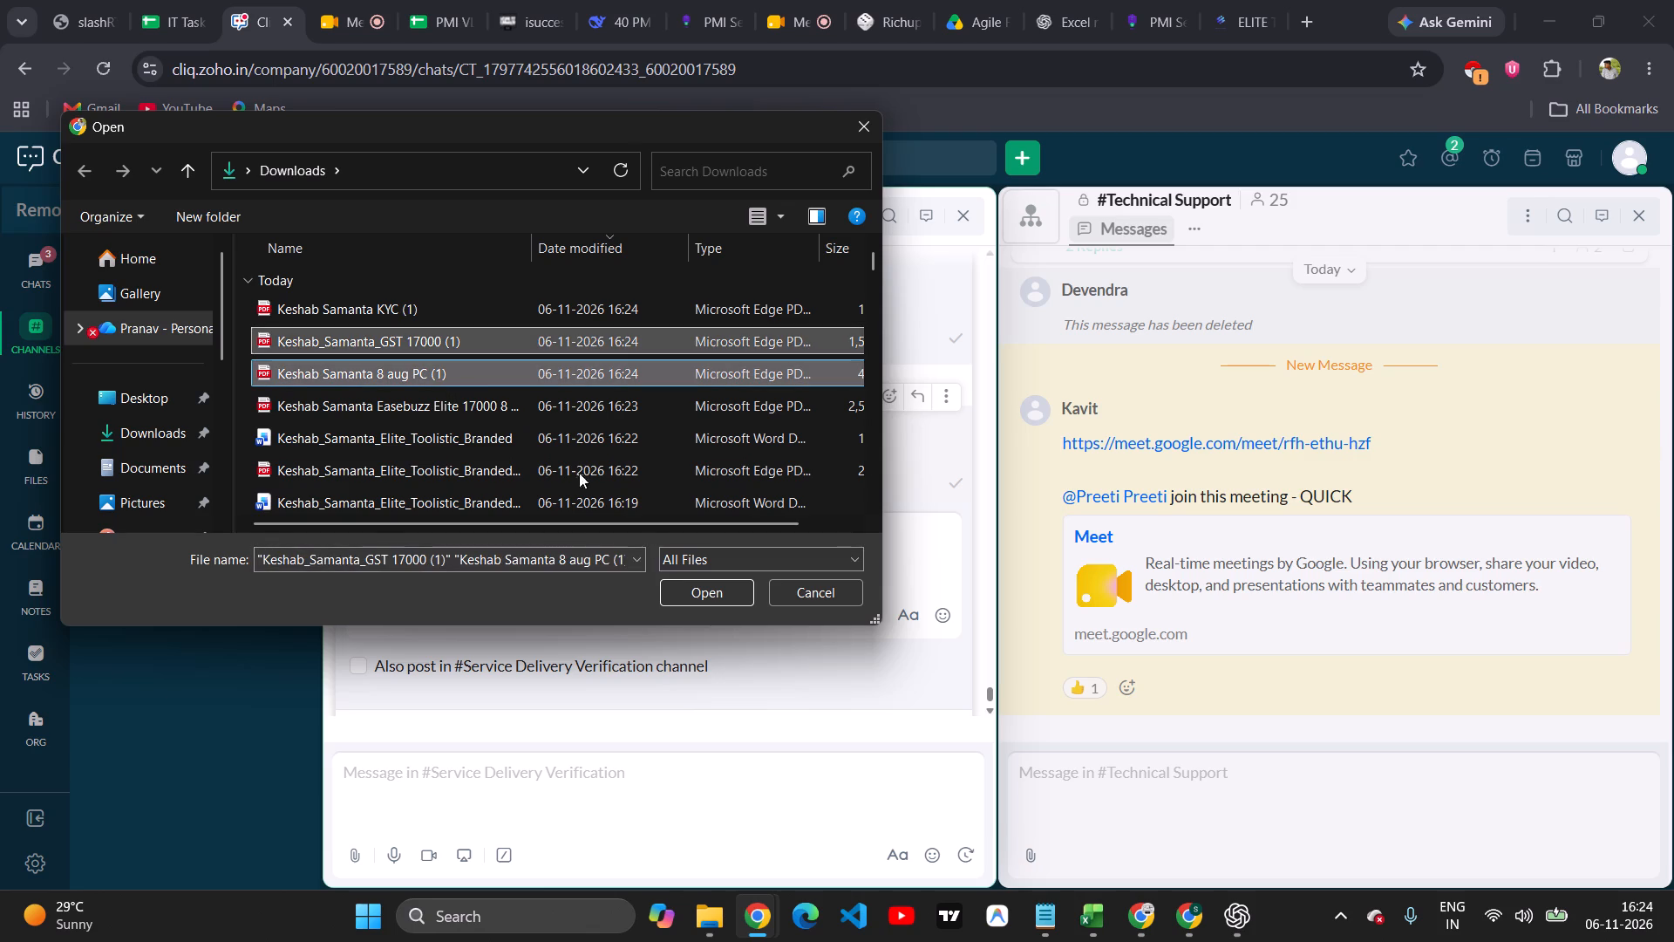
{"action": "left_click", "coordinate": [701, 589]}
{"action": "left_click", "coordinate": [807, 563]}
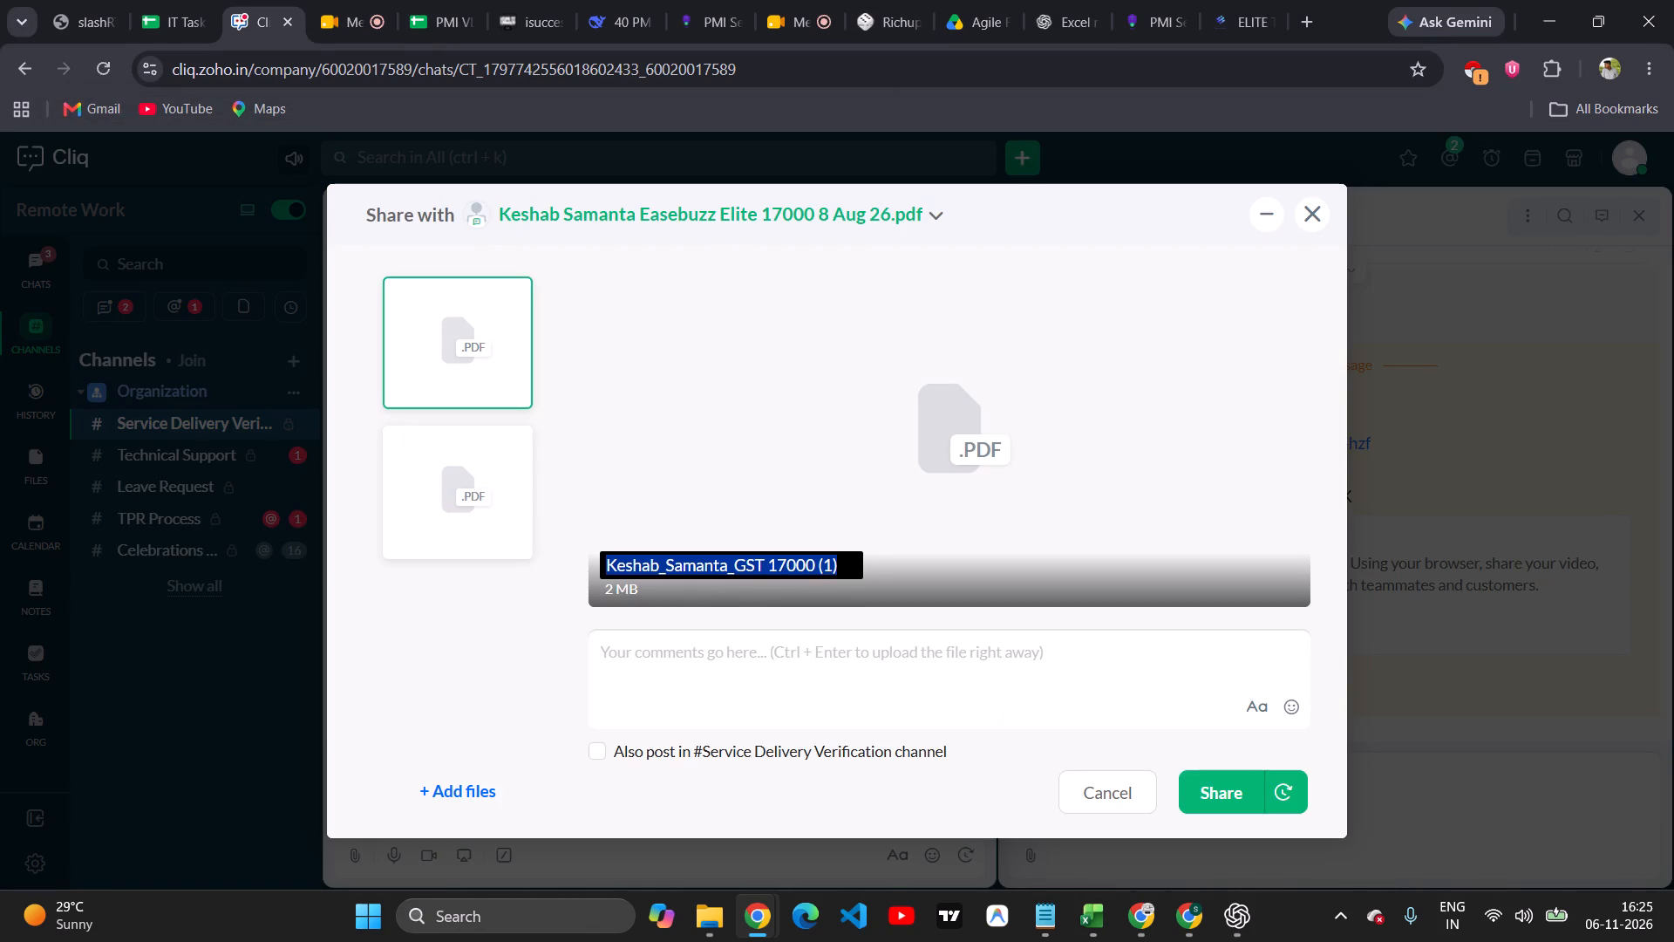
{"action": "left_click", "coordinate": [847, 563]}
{"action": "key", "text": "BackSpace"}
{"action": "key", "text": "BackSpace"}
{"action": "key", "text": "BackSpace"}
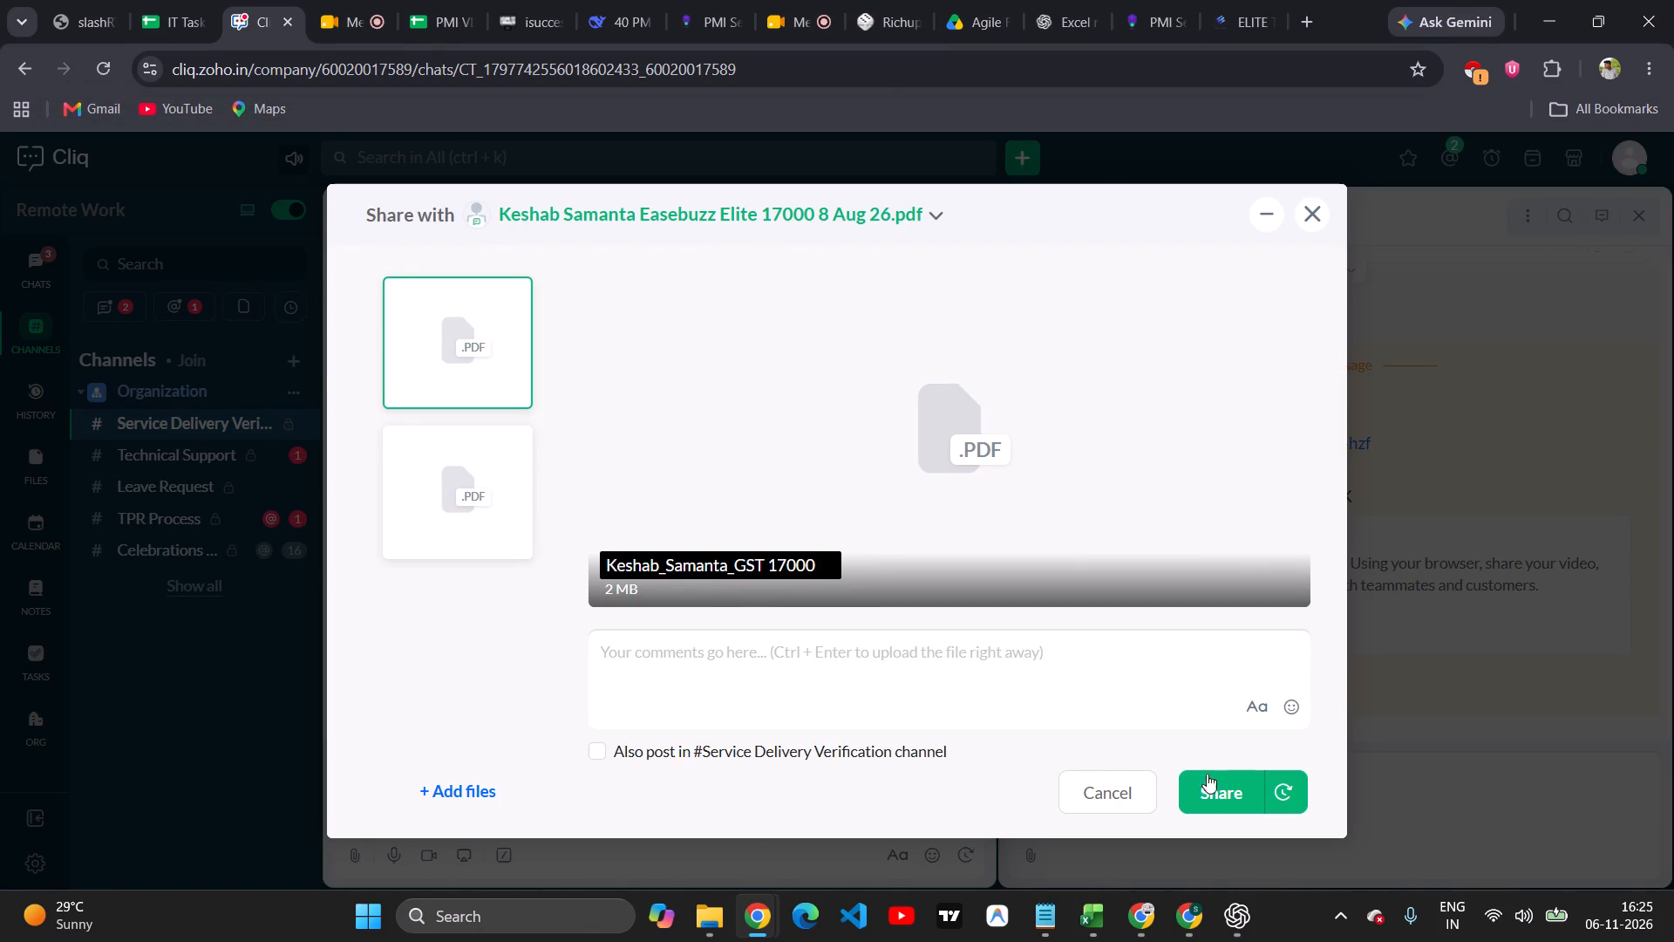
{"action": "left_click", "coordinate": [1208, 802]}
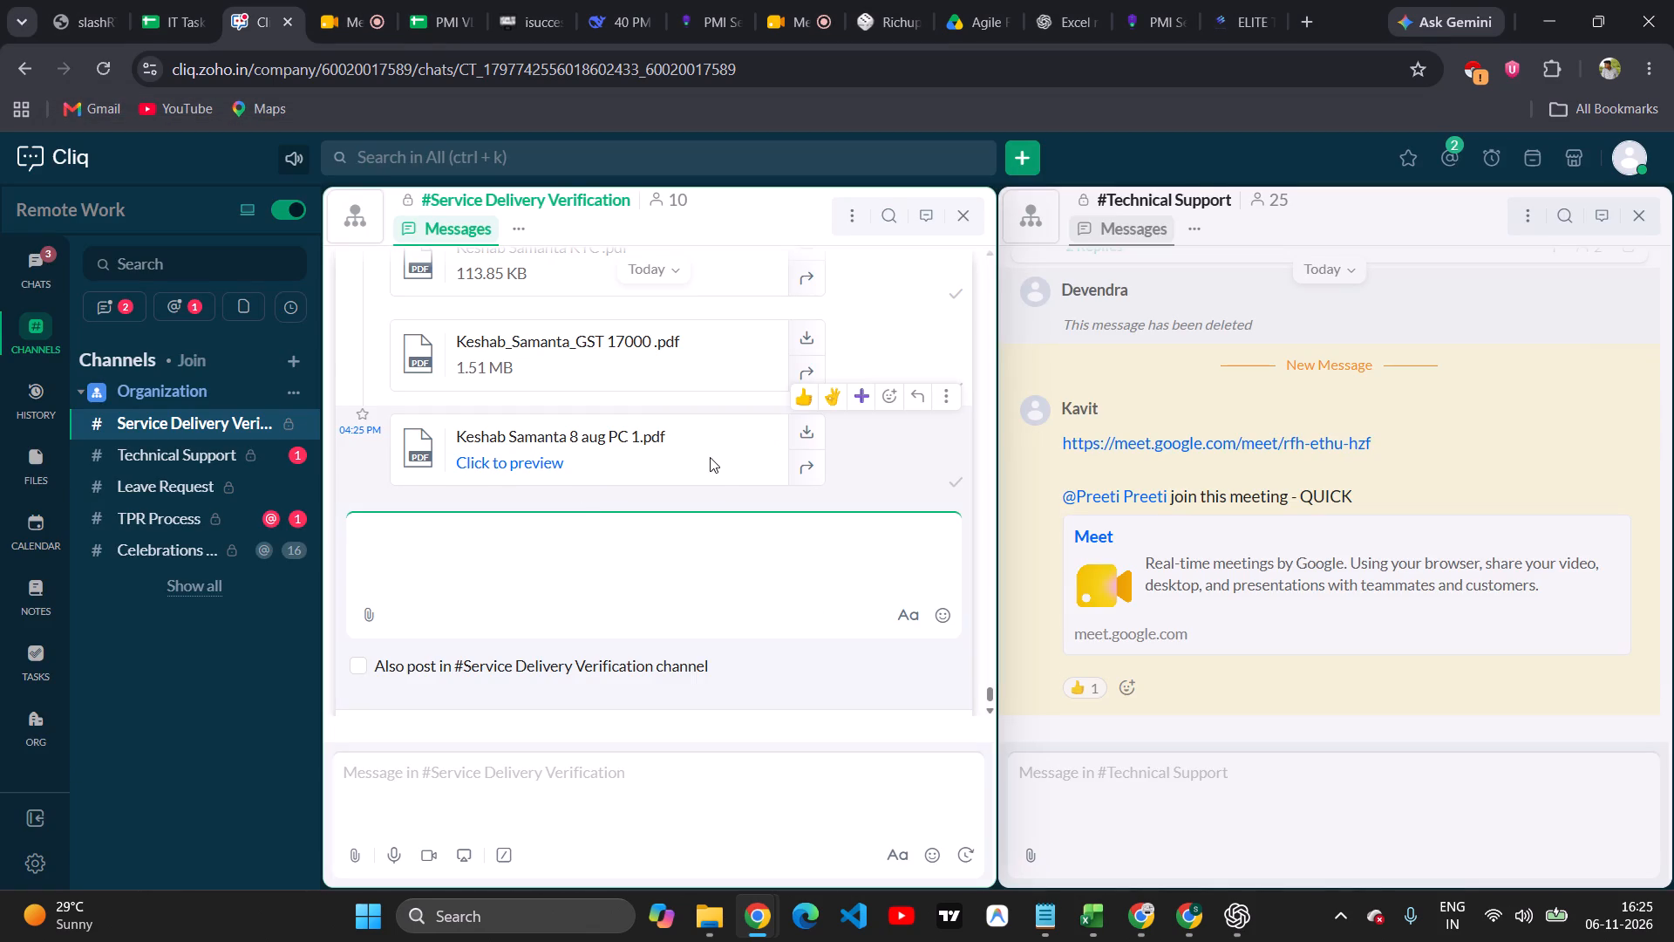
Preview the 8 aug PC PDF posted in the thread, check both certificate pages, and close it.
{"action": "left_click", "coordinate": [508, 454]}
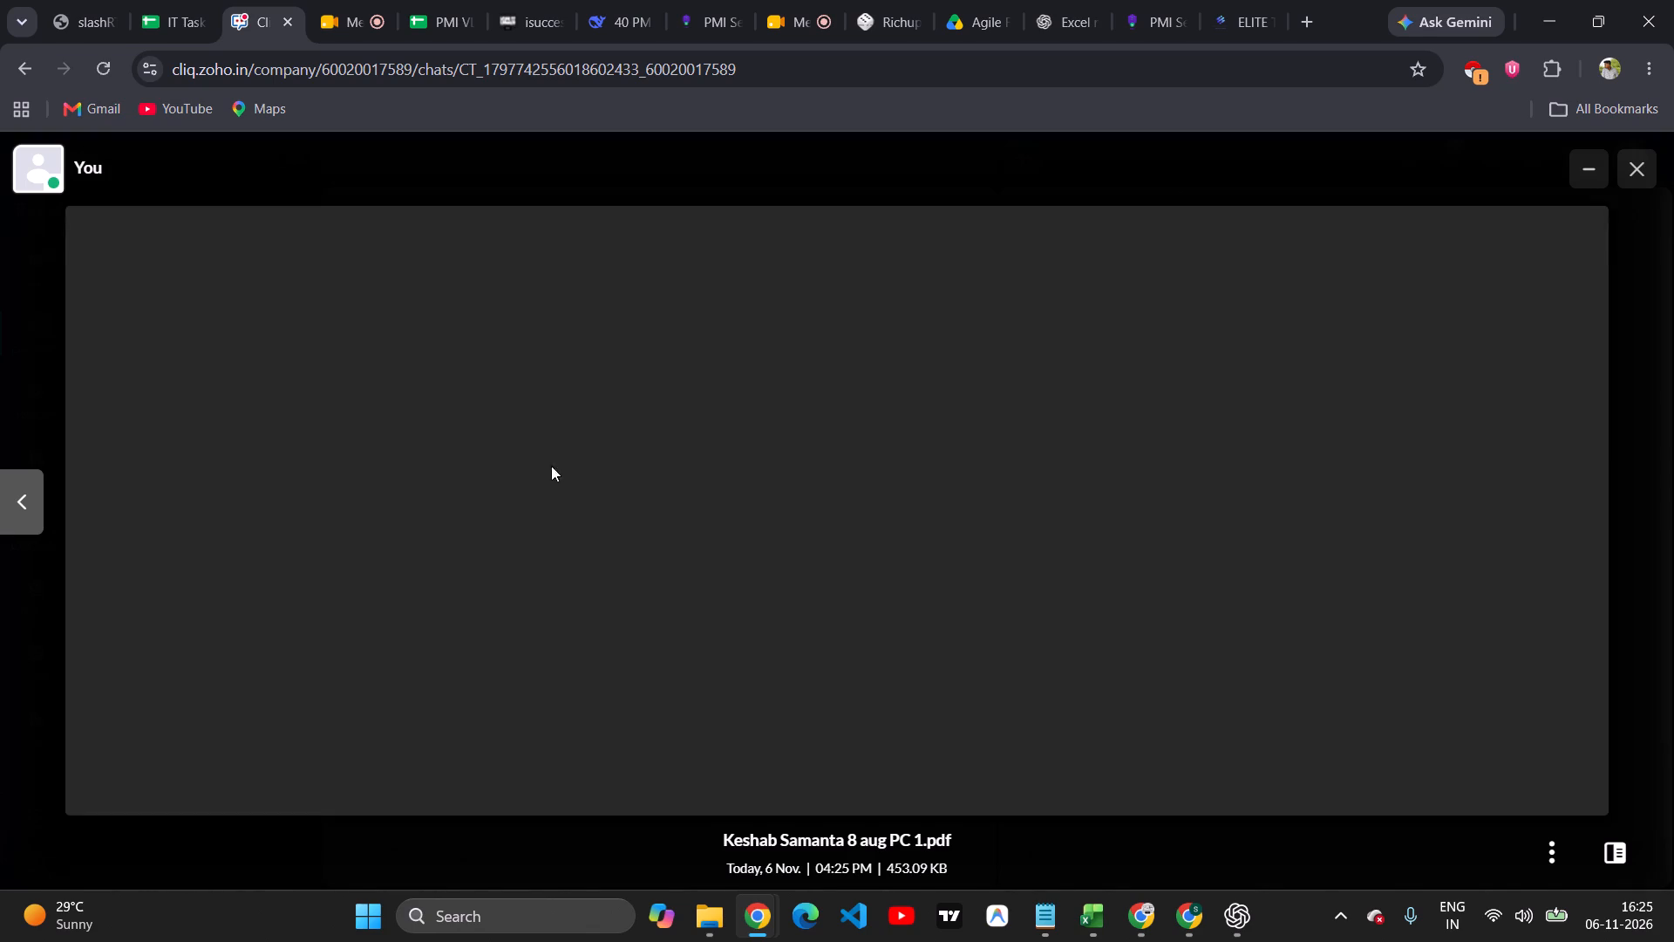
{"action": "scroll", "coordinate": [923, 603], "scroll_direction": "down", "scroll_amount": 9}
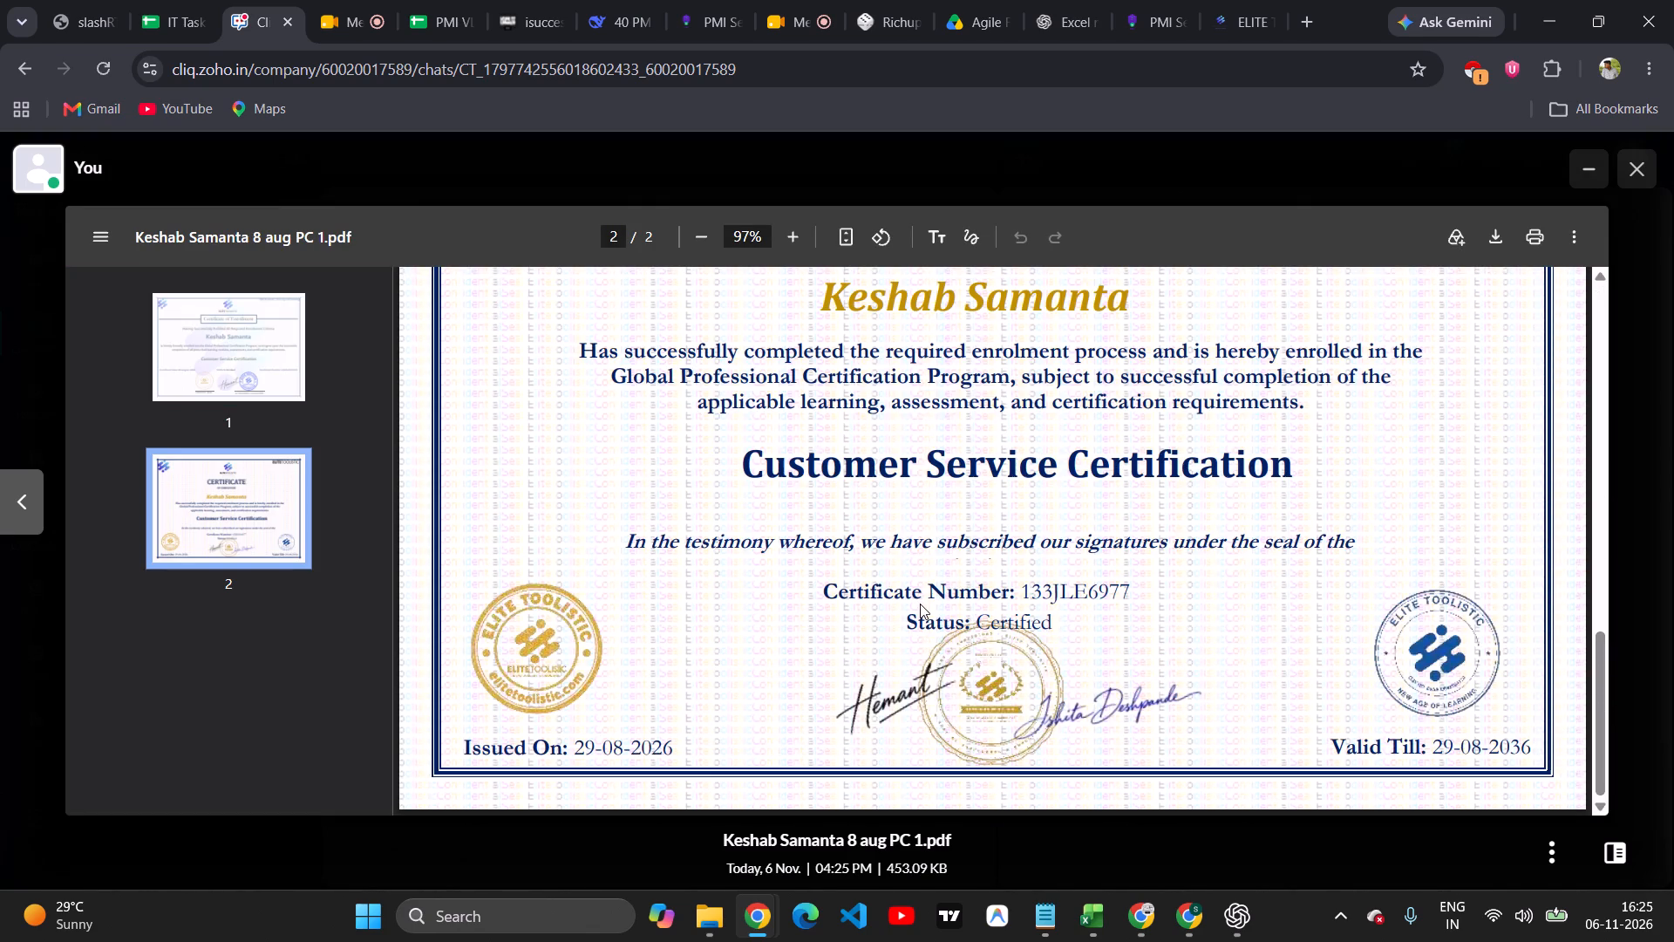
{"action": "scroll", "coordinate": [914, 603], "scroll_direction": "up", "scroll_amount": 6}
{"action": "scroll", "coordinate": [914, 587], "scroll_direction": "down", "scroll_amount": 2}
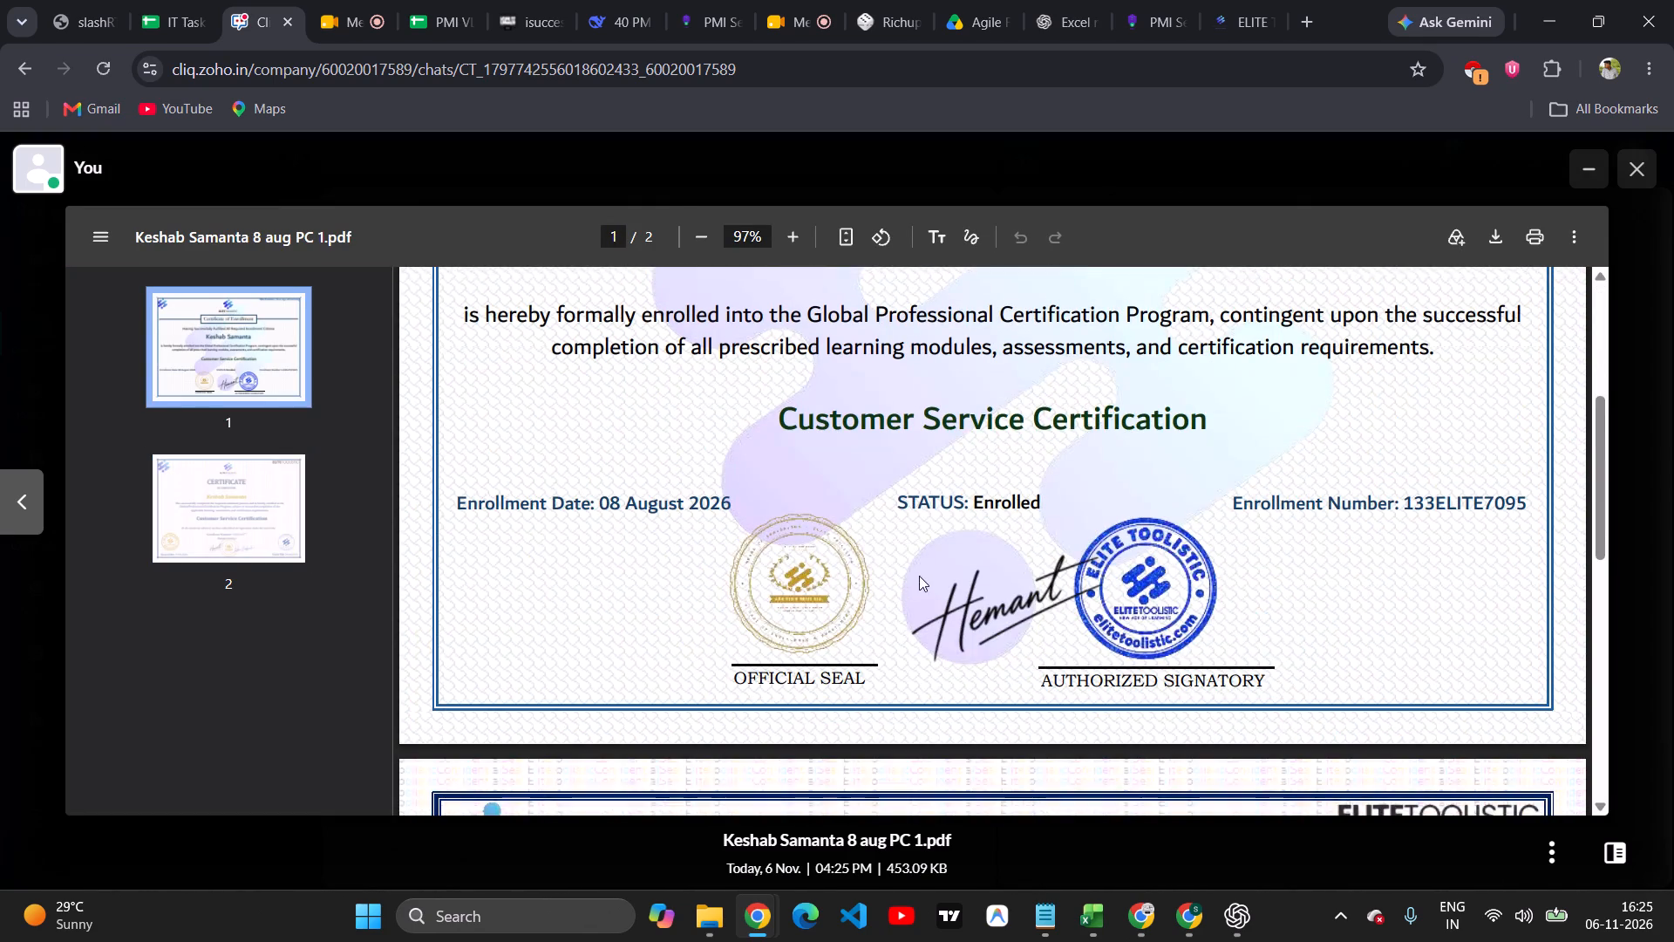
{"action": "scroll", "coordinate": [913, 581], "scroll_direction": "down", "scroll_amount": 1}
{"action": "left_click", "coordinate": [1630, 167]}
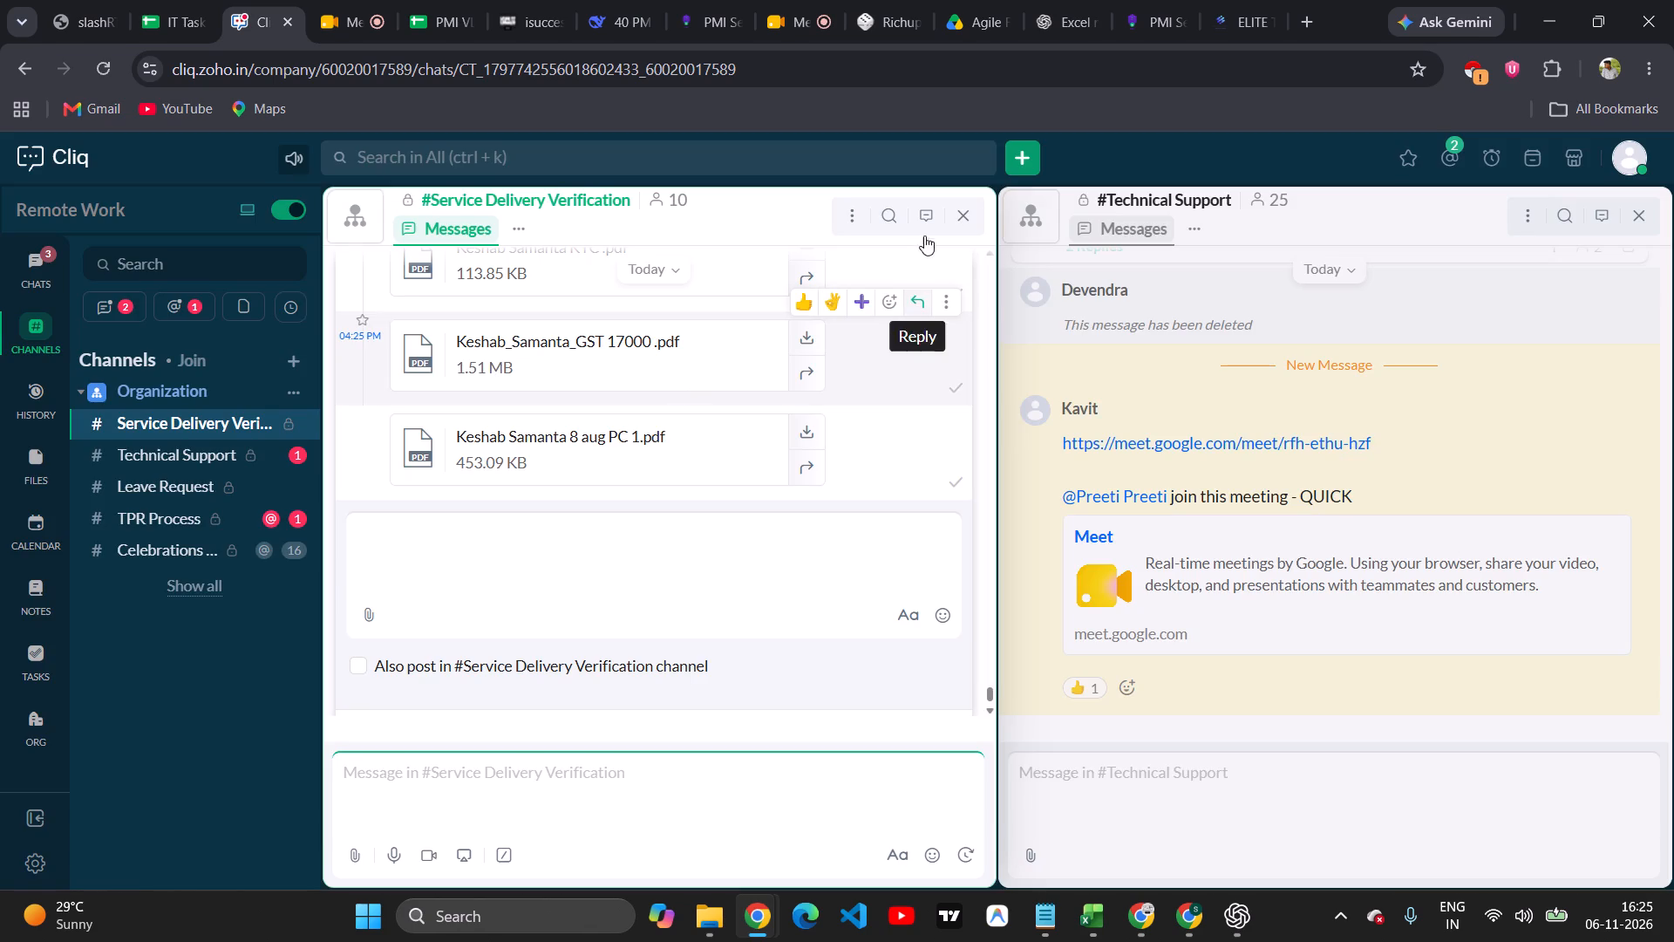
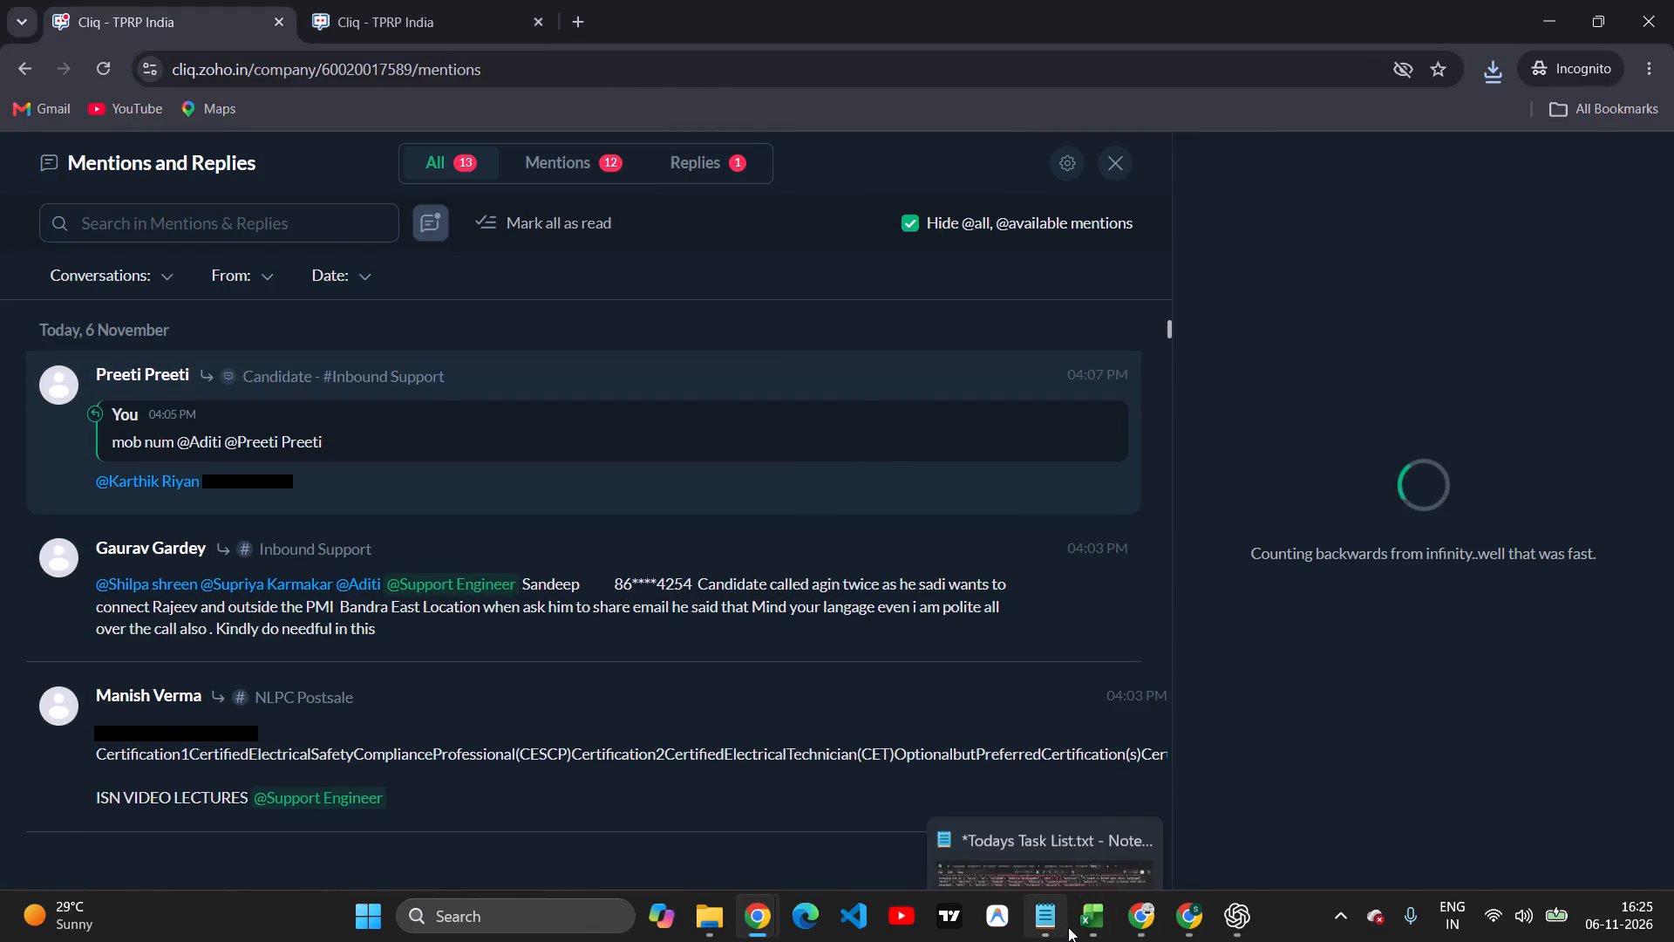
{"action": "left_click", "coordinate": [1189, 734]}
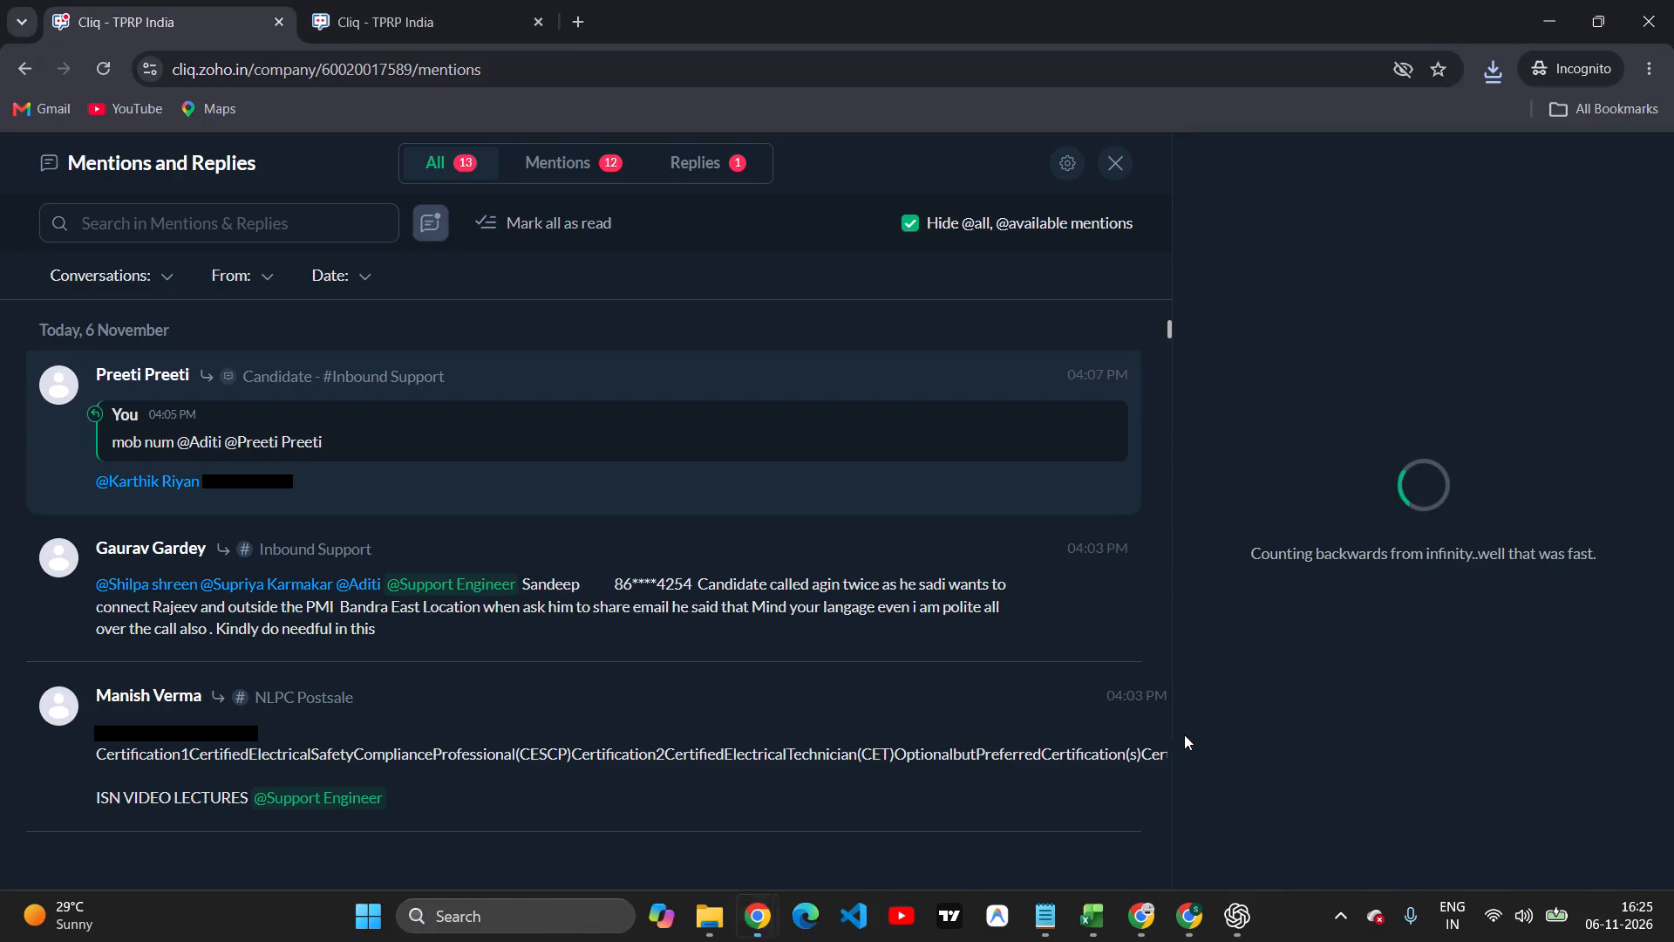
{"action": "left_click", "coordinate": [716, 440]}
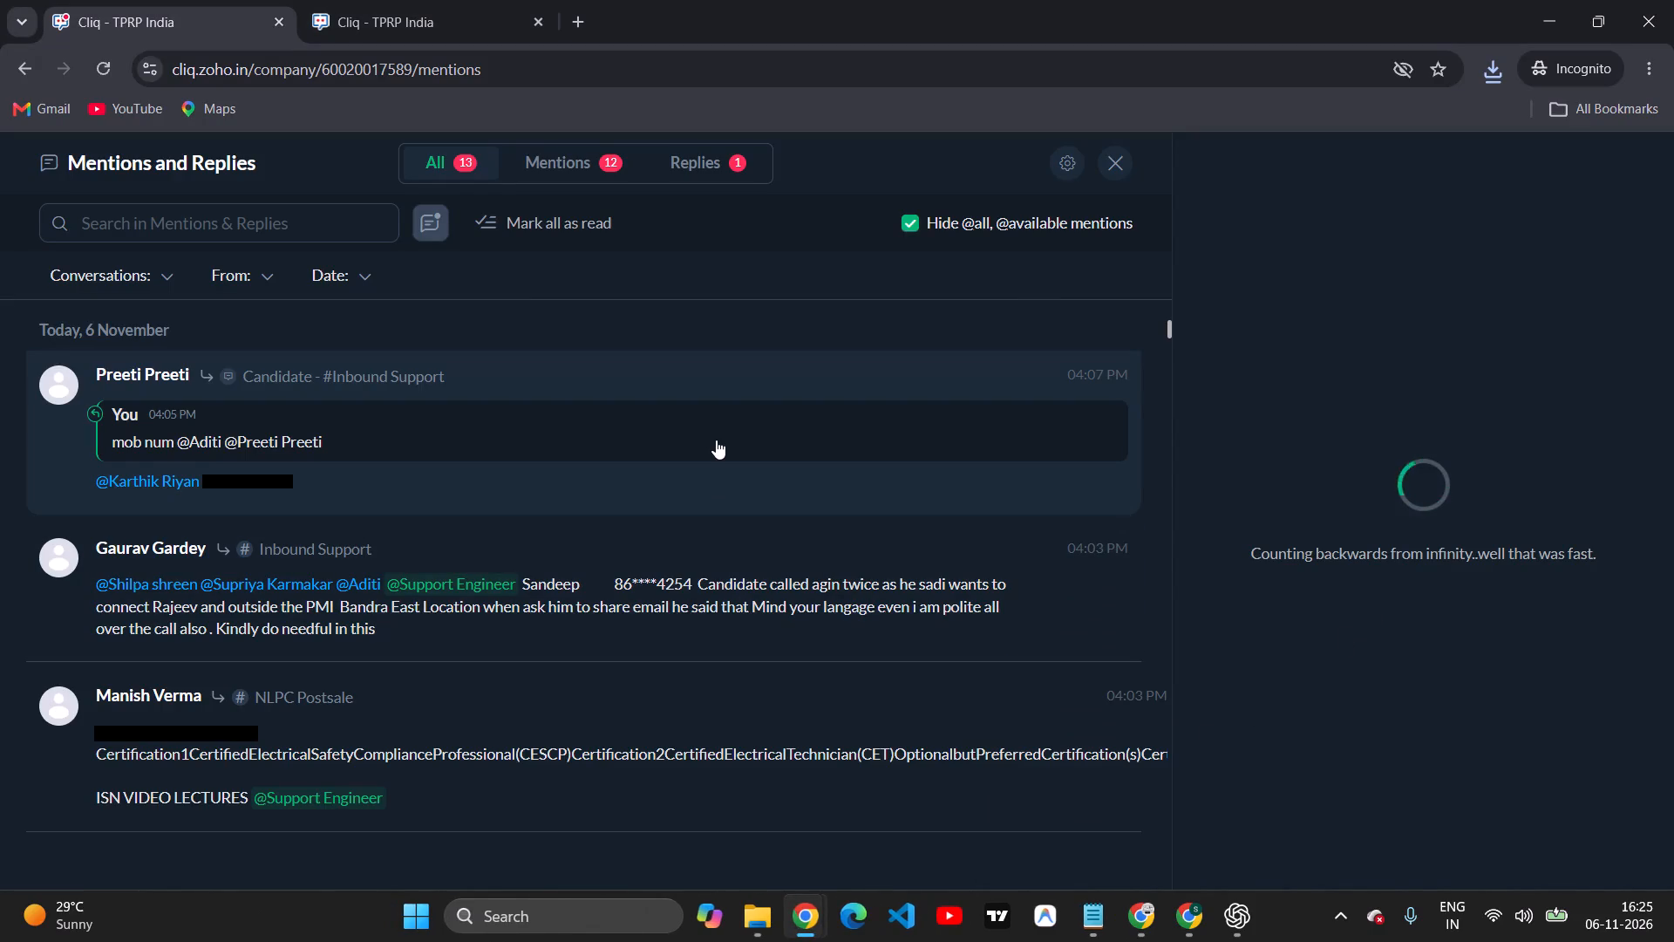